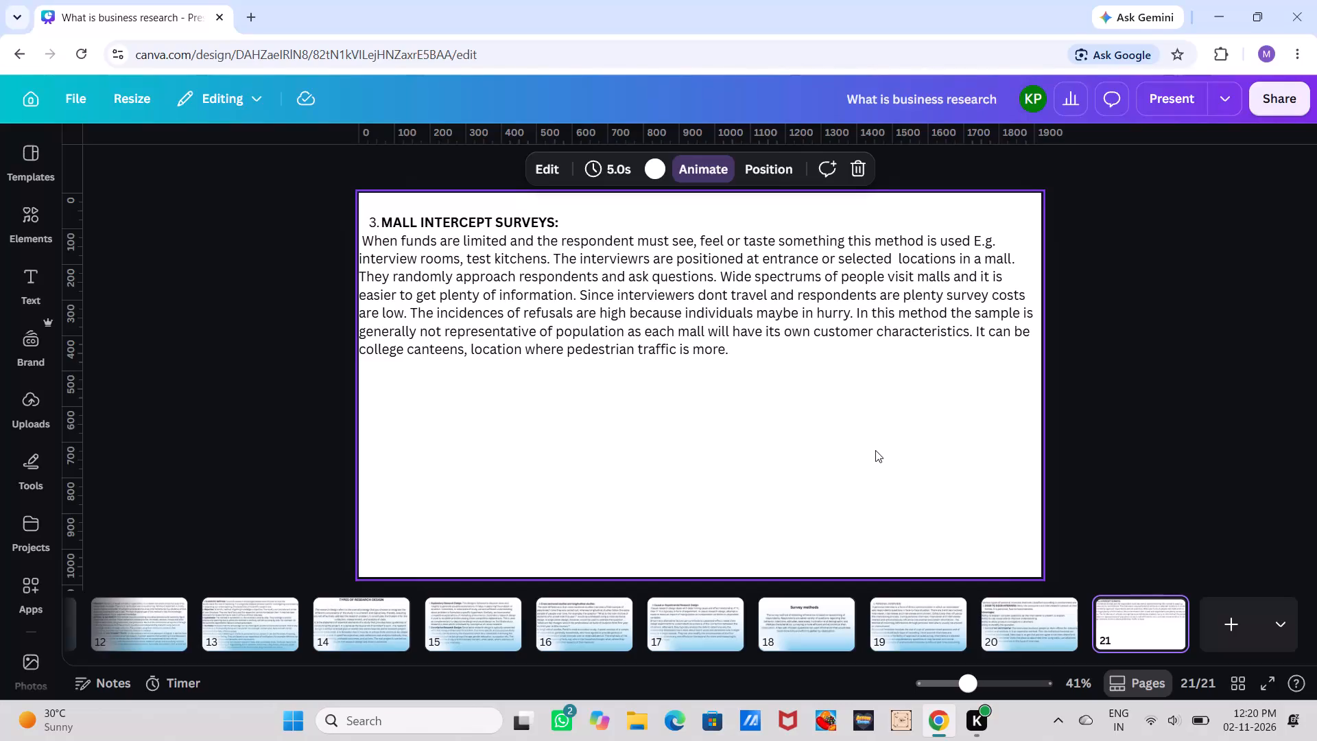
Start numbered item 4 on a new line below the mall intercept surveys paragraph on page 21.
click(36, 210)
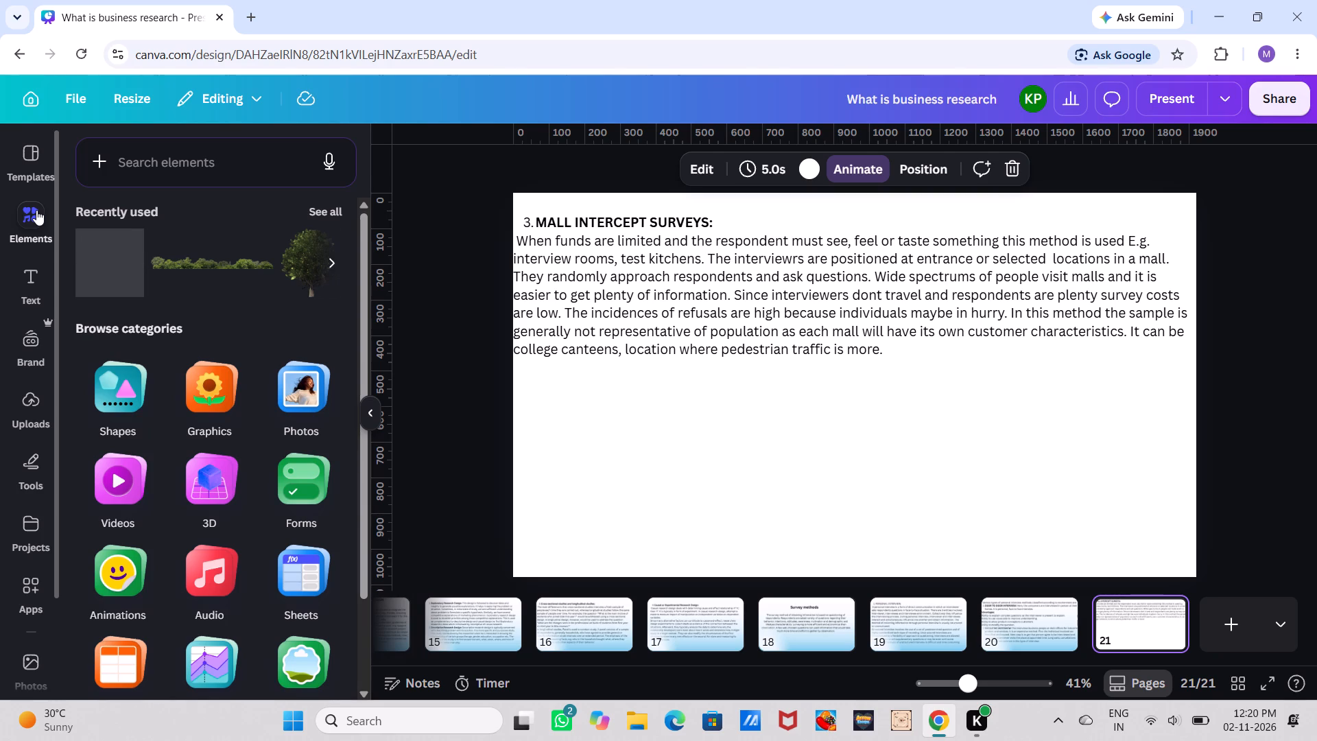
click(541, 284)
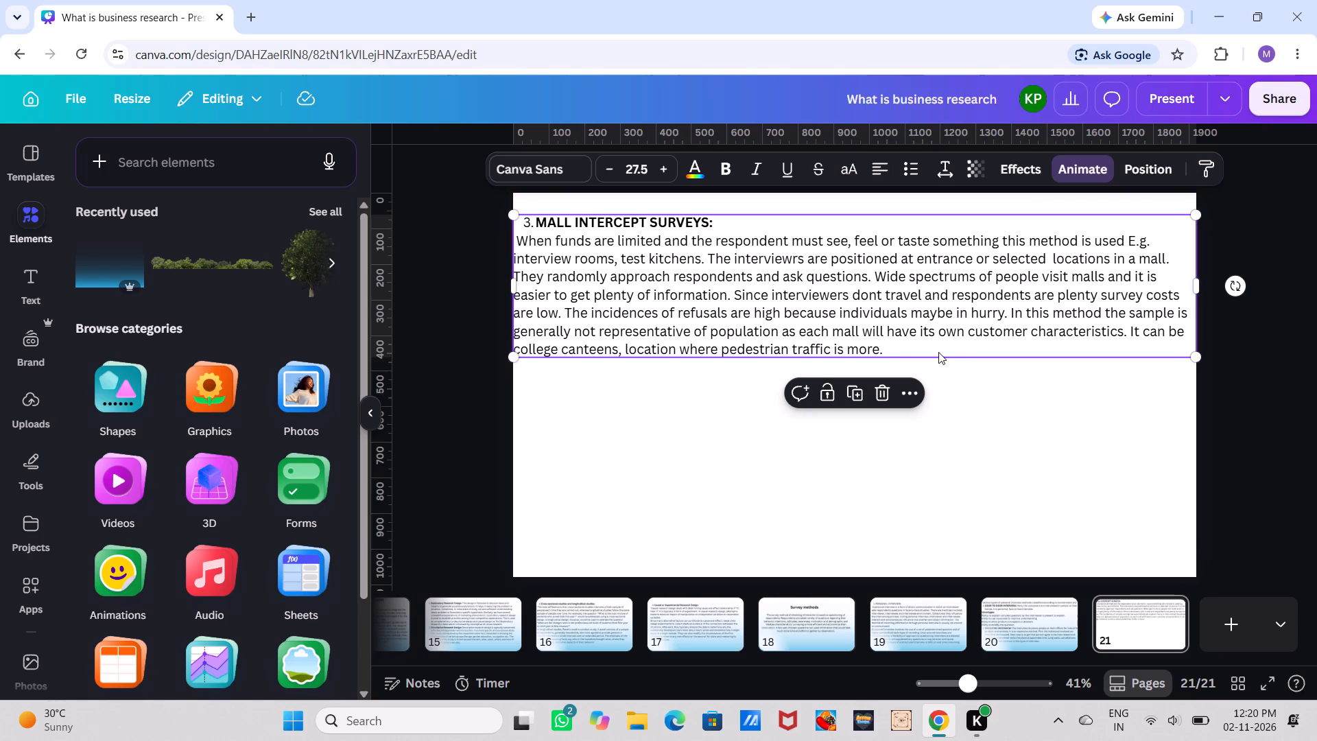
click(938, 352)
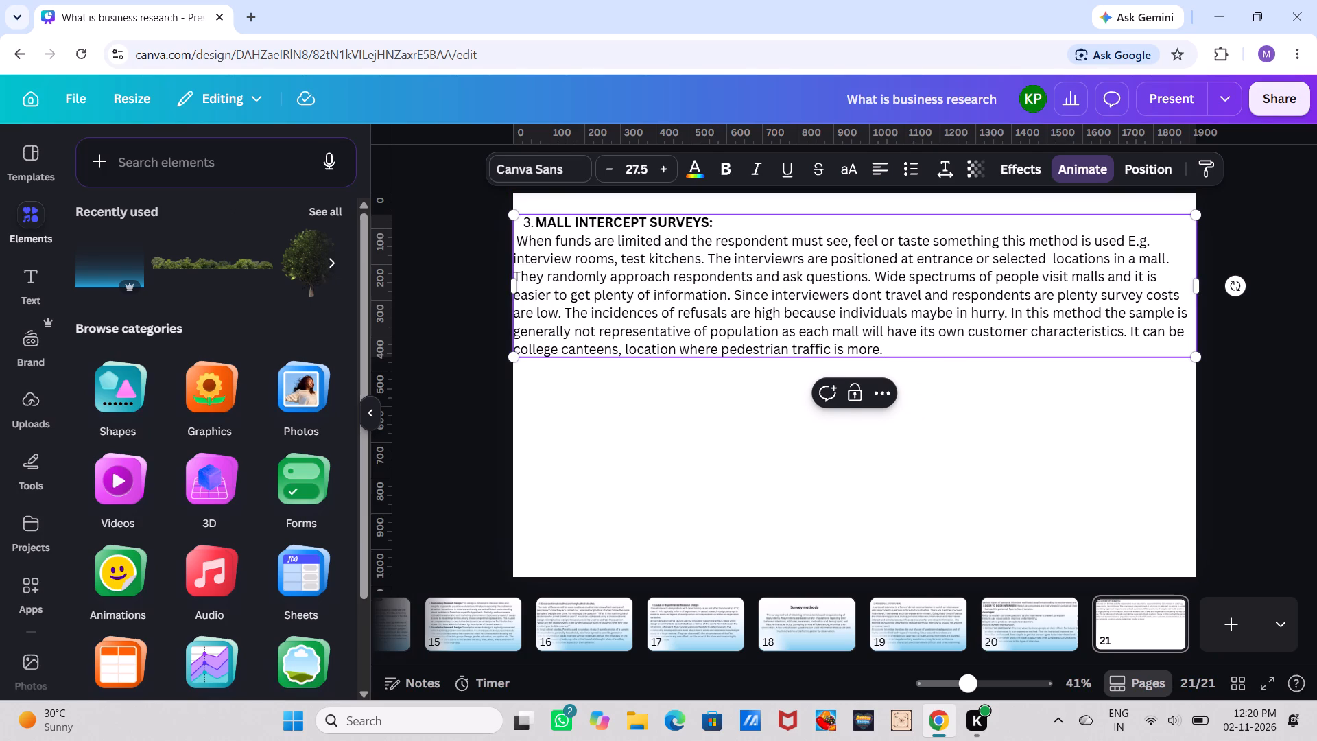
key(Return)
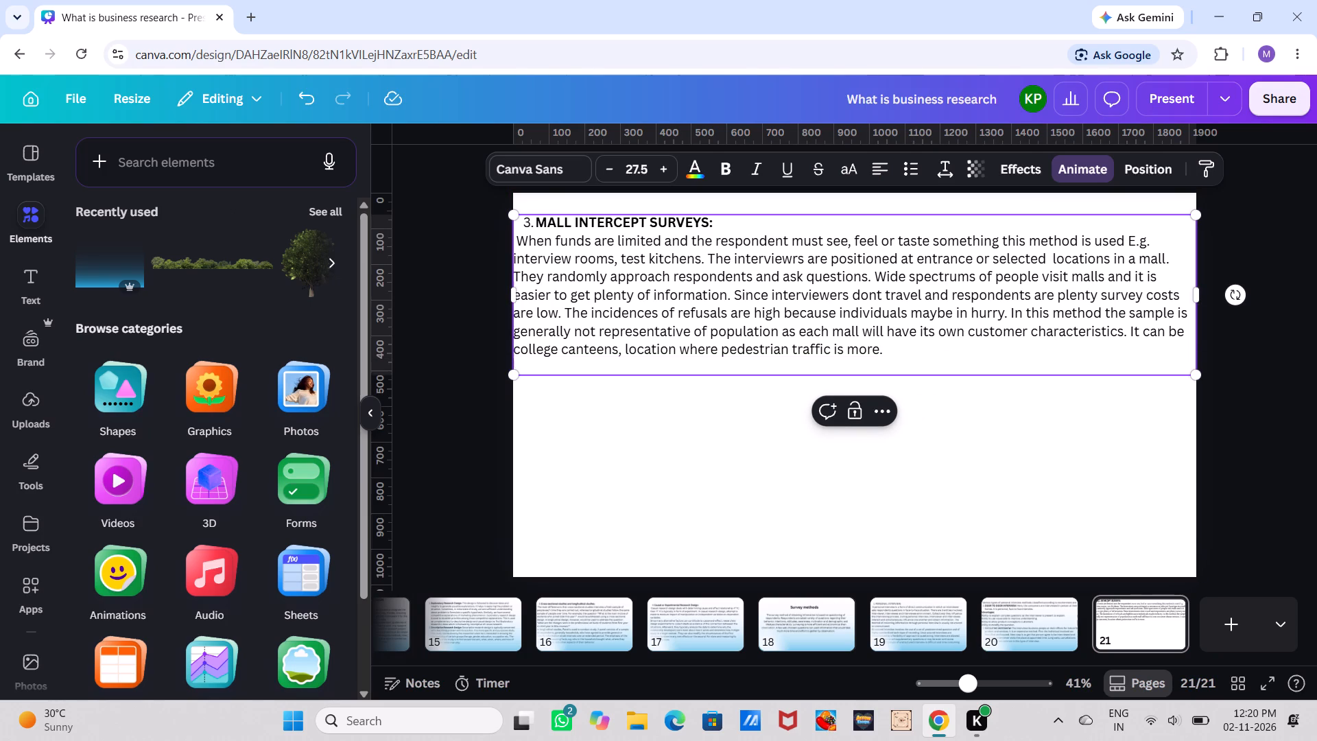
key(4)
key(period)
key(space)
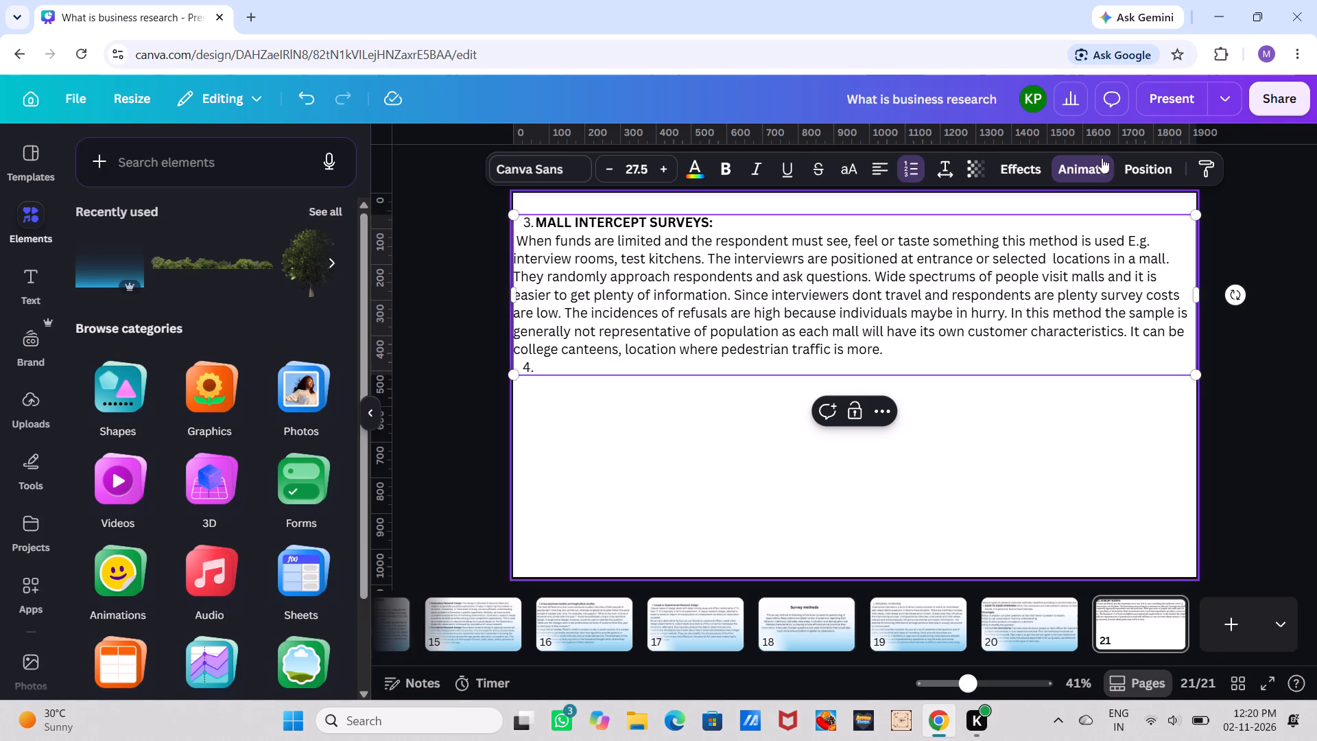
Enter the bold heading "SELF ADMINISTERED QUESTIONNAIRE:" for item 4.
click(728, 167)
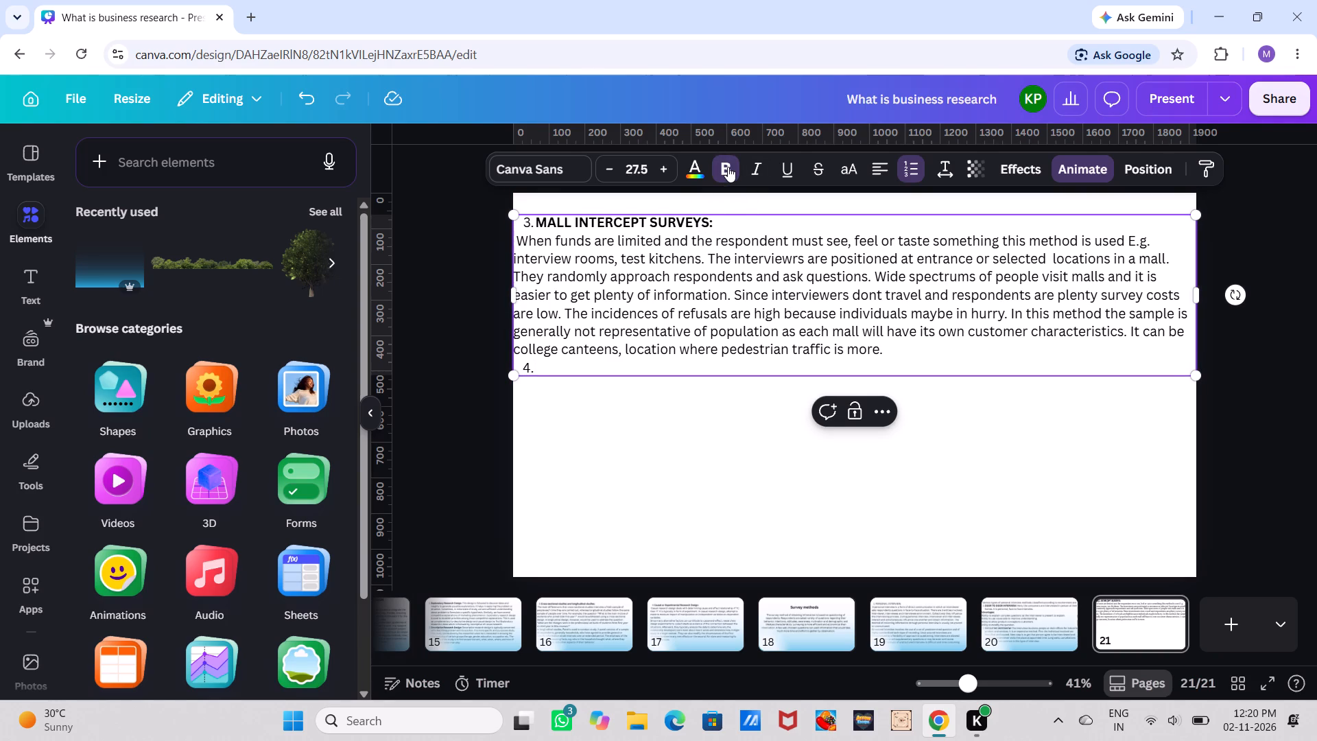
text(SE)
text(LF)
key(space)
text(AD)
text(MI)
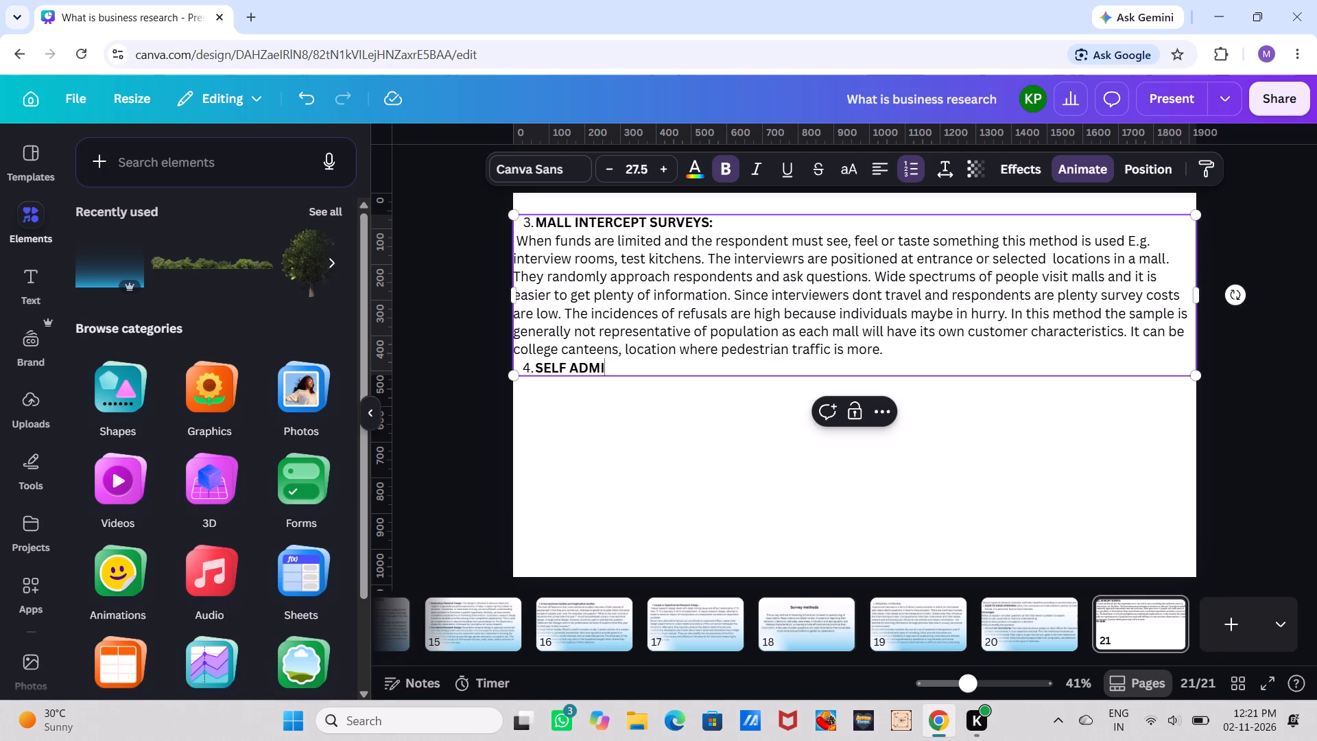
text(NI)
text(DTERED)
key(BackSpace)
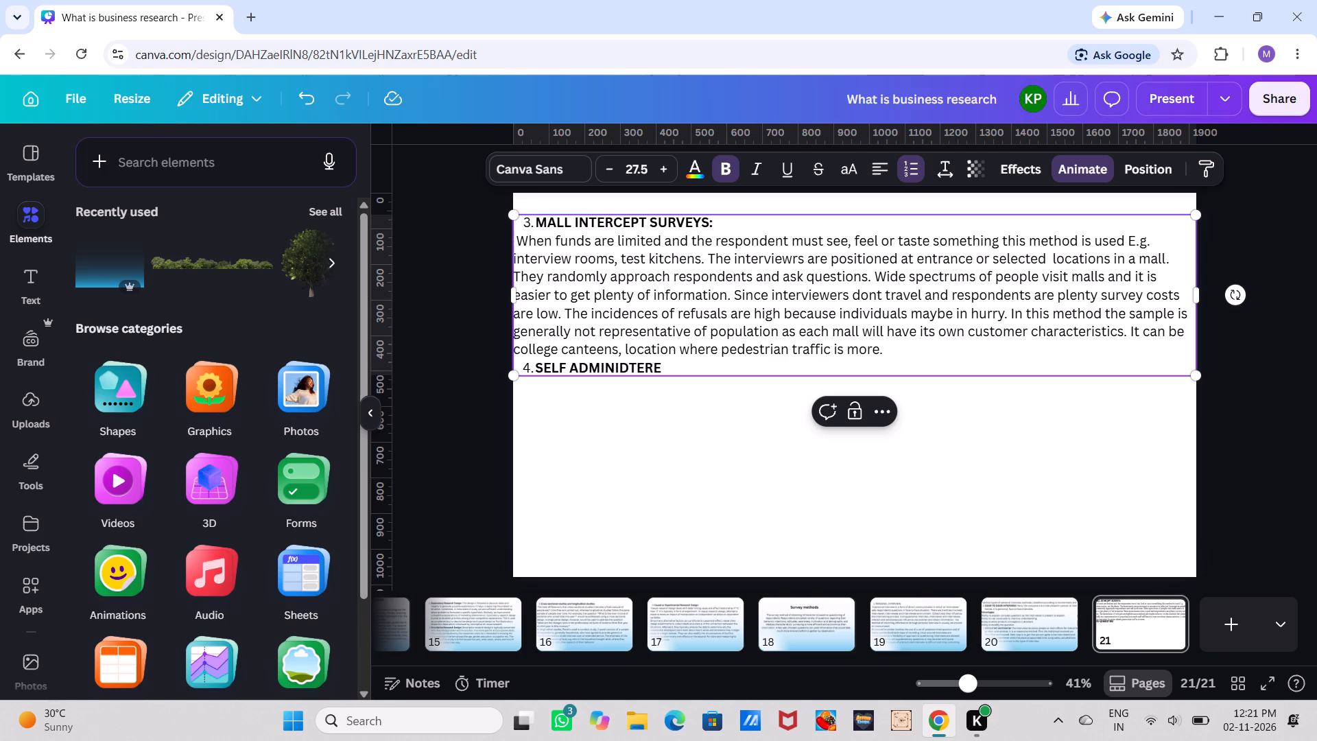
key(BackSpace)
key(BackSpace)
key(BackSpace)
key(BackSpace)
key(BackSpace)
text(STERED)
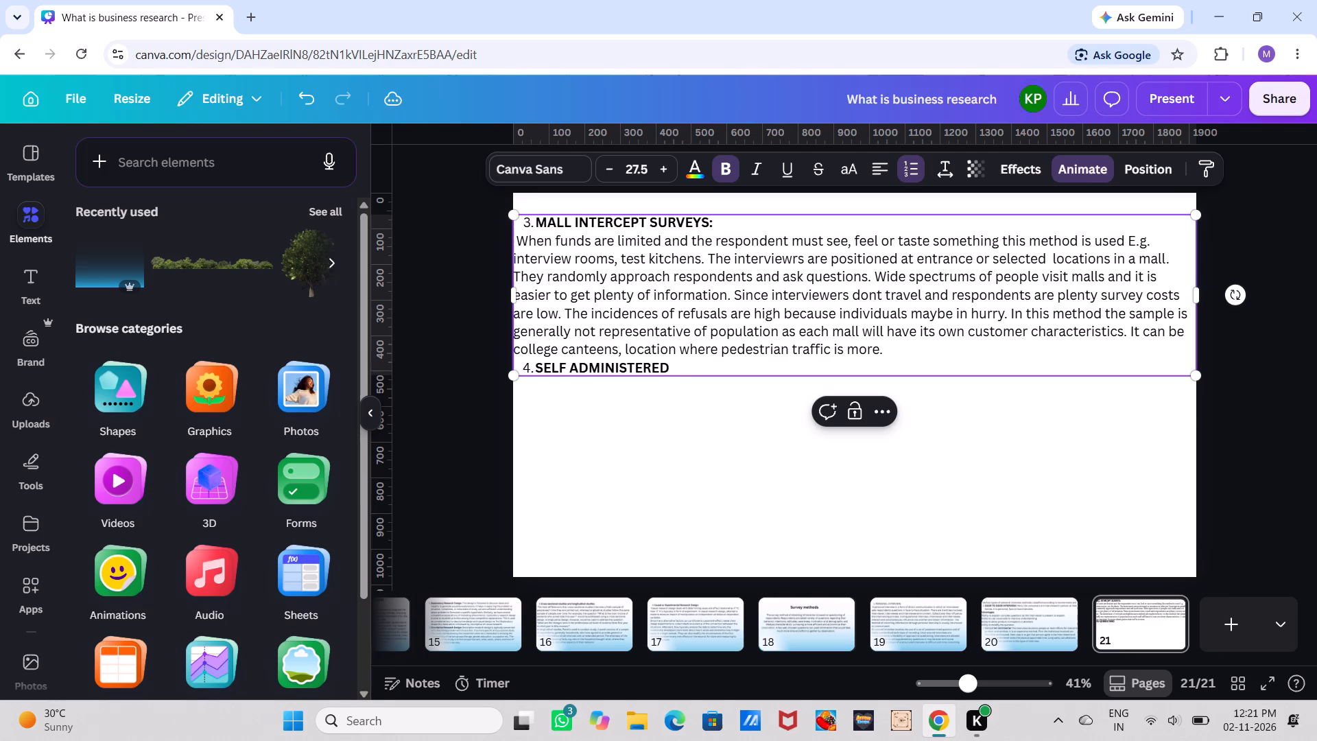
key(space)
text(QUEST)
text(IONNAIRE)
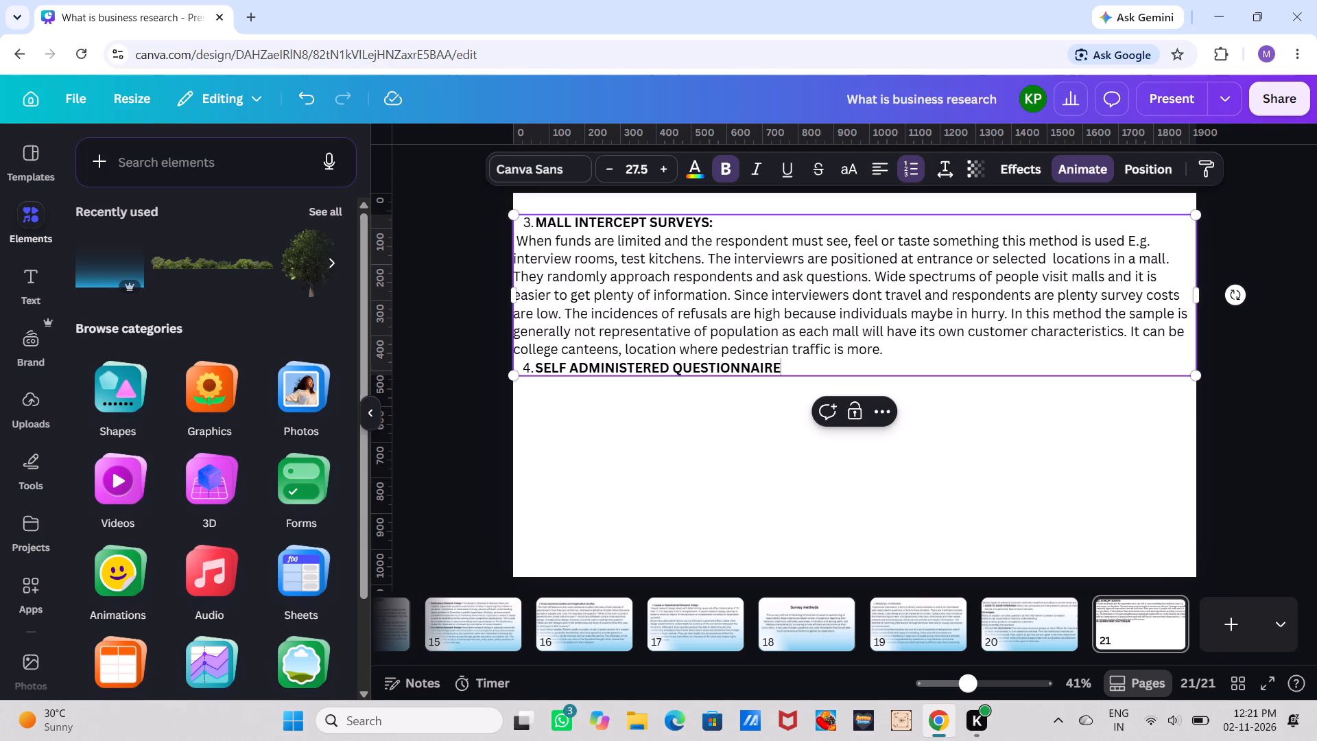
key(shift+colon)
Begin an unnumbered, non-bold line under the heading with the sentence "'No interviewer is involved.".
key(Return)
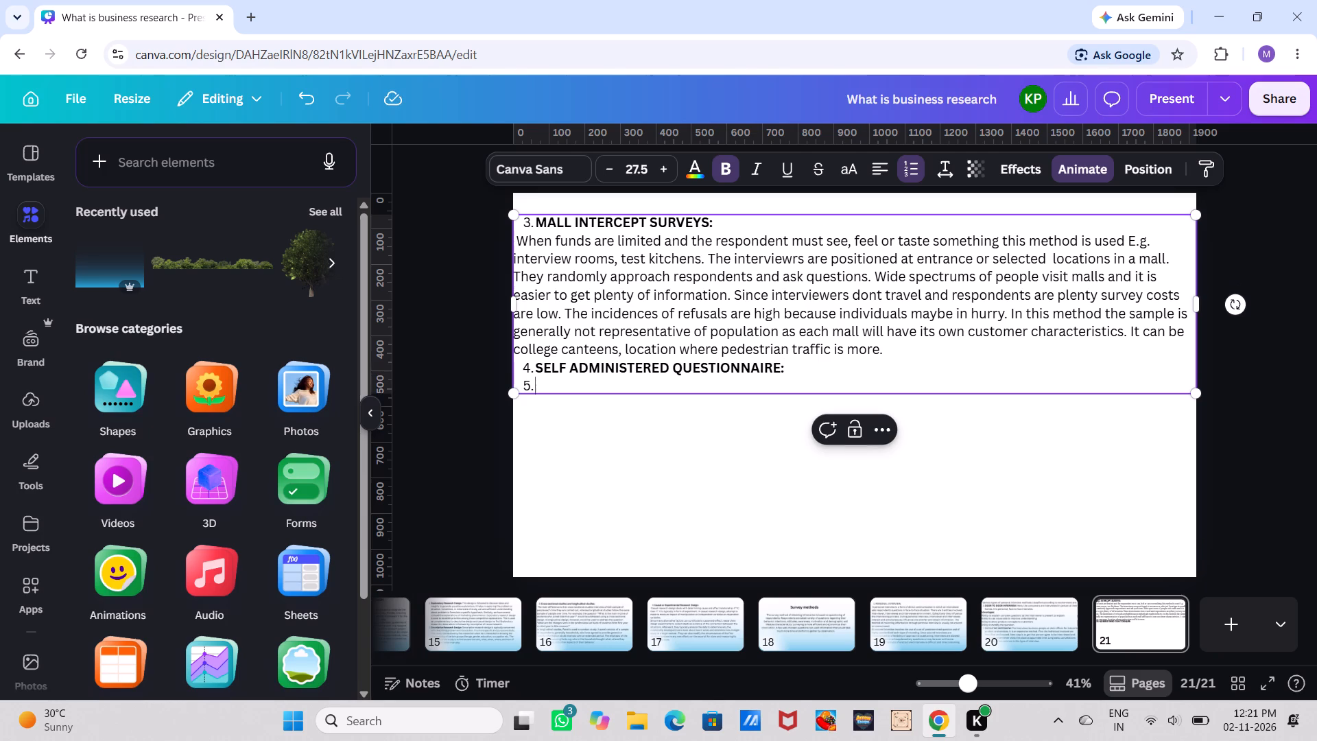
key(BackSpace)
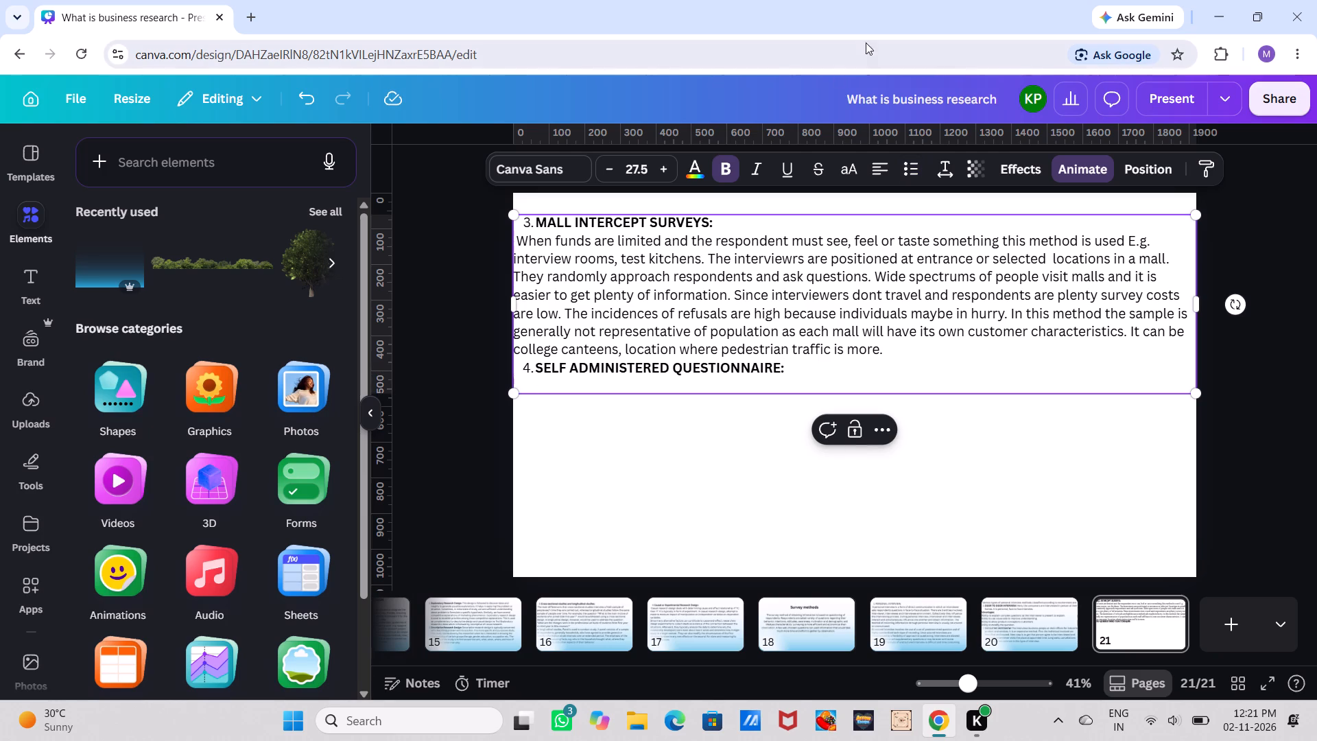
click(731, 170)
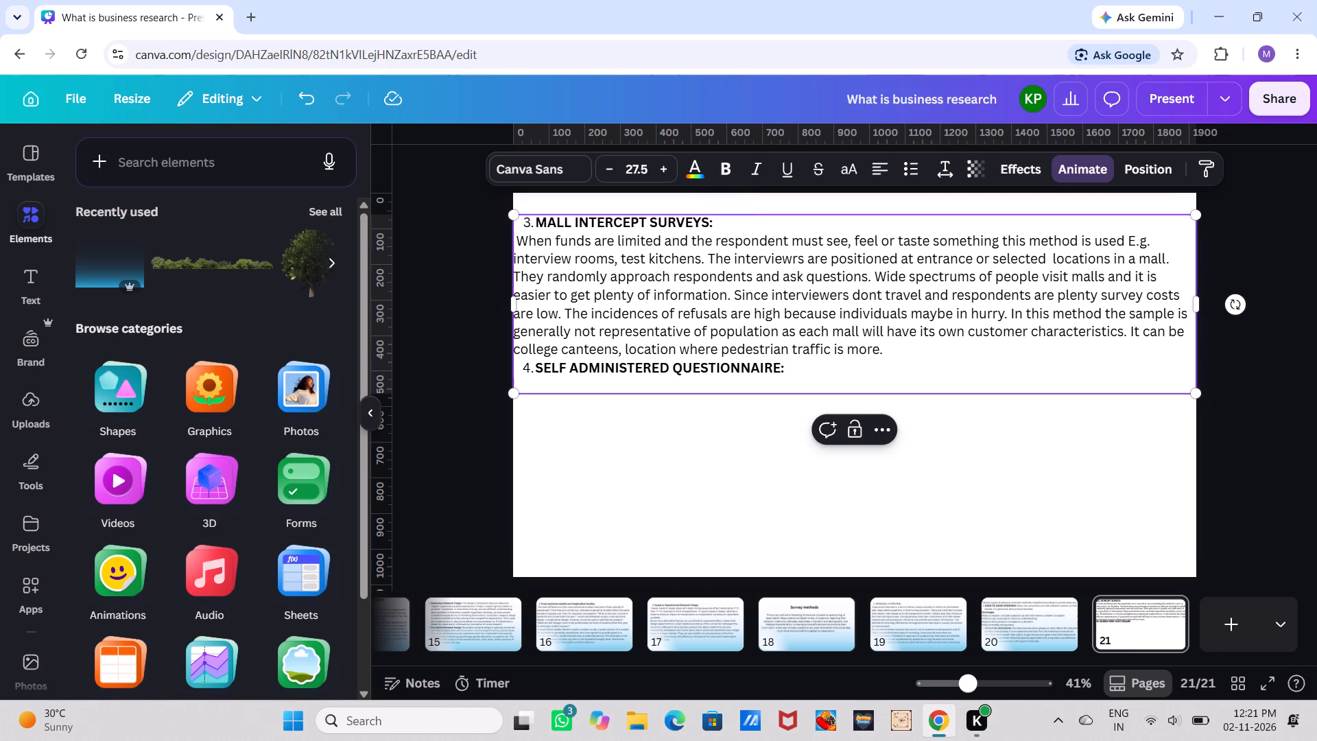
text('no)
key(BackSpace)
key(BackSpace)
key(shift+n)
key(o)
key(space)
text(intervi)
text(ewer id)
key(BackSpace)
text(s involved)
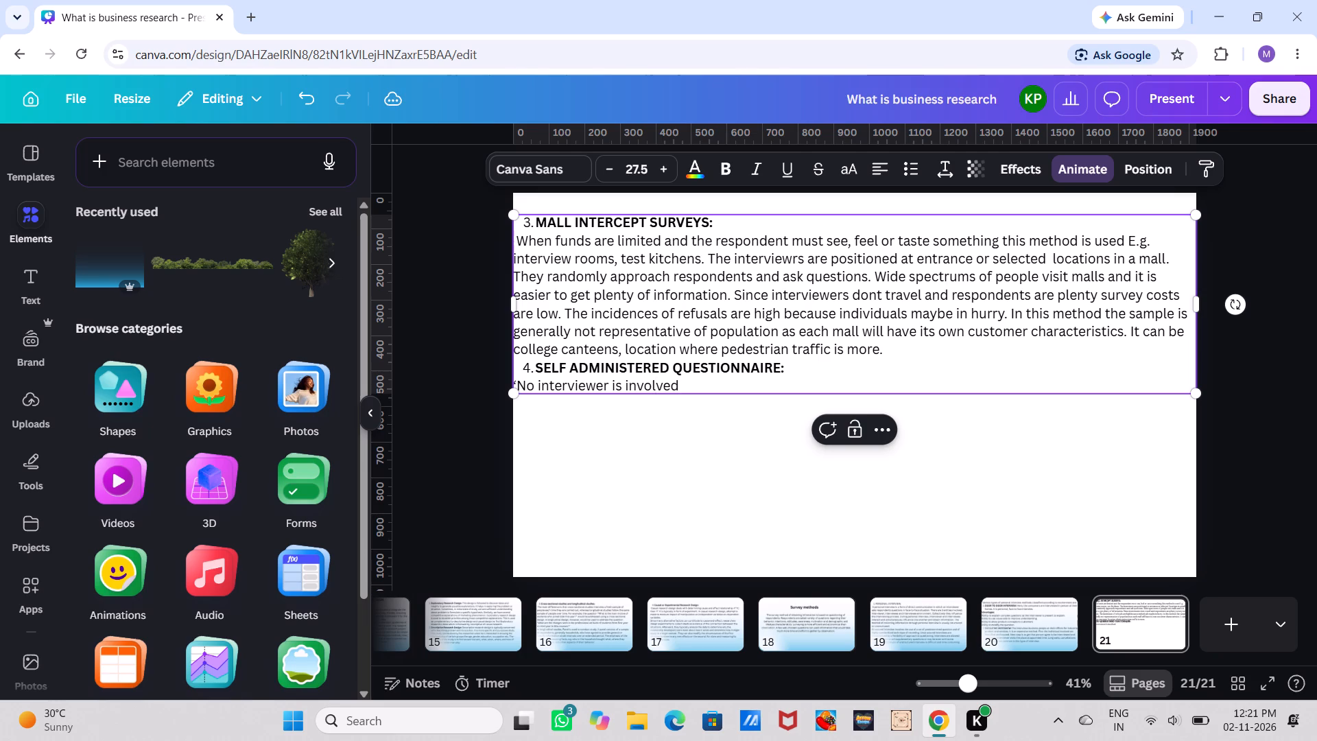
text(.)
key(space)
Continue the item 4 paragraph with the sentence "Thus, there is no one present to explain or clarify things to respondents.".
text(TJ)
key(BackSpace)
text(hus)
text(, there id)
key(BackSpace)
key(s)
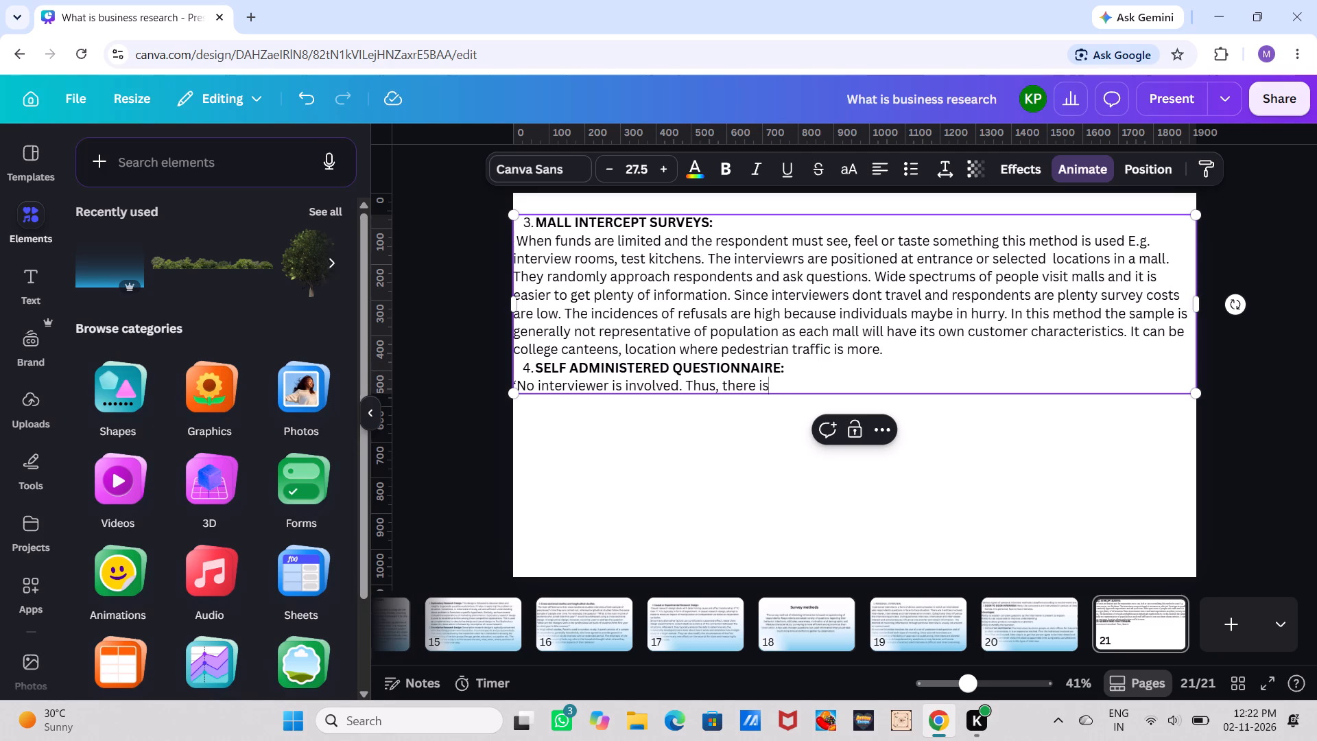
key(space)
text(no)
key(space)
text(one)
key(space)
text(prese)
text(m=)
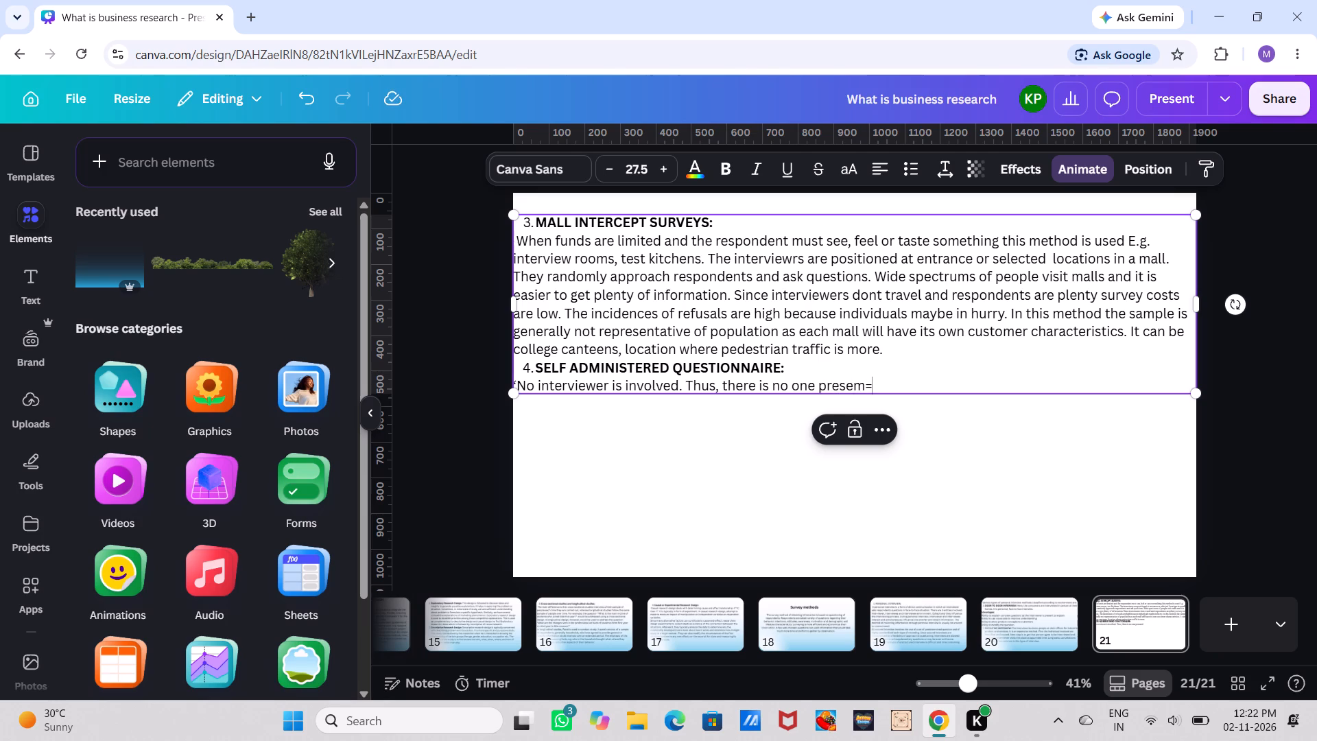
key(BackSpace)
key(BackSpace)
text(nt to ex)
text(plain or)
key(space)
text(cl)
text(arify)
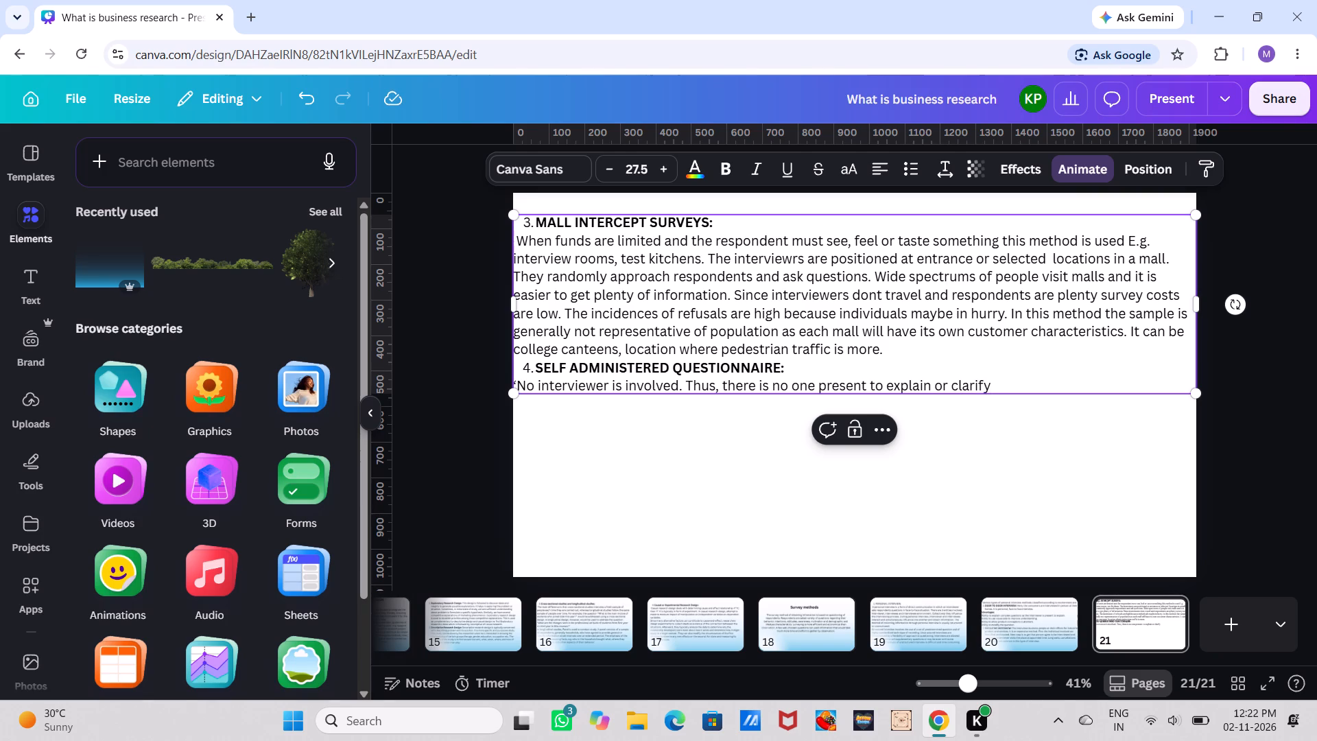
key(space)
text(things)
key(space)
text(t)
text(o r)
text(es)
text(pondebh)
key(BackSpace)
key(BackSpace)
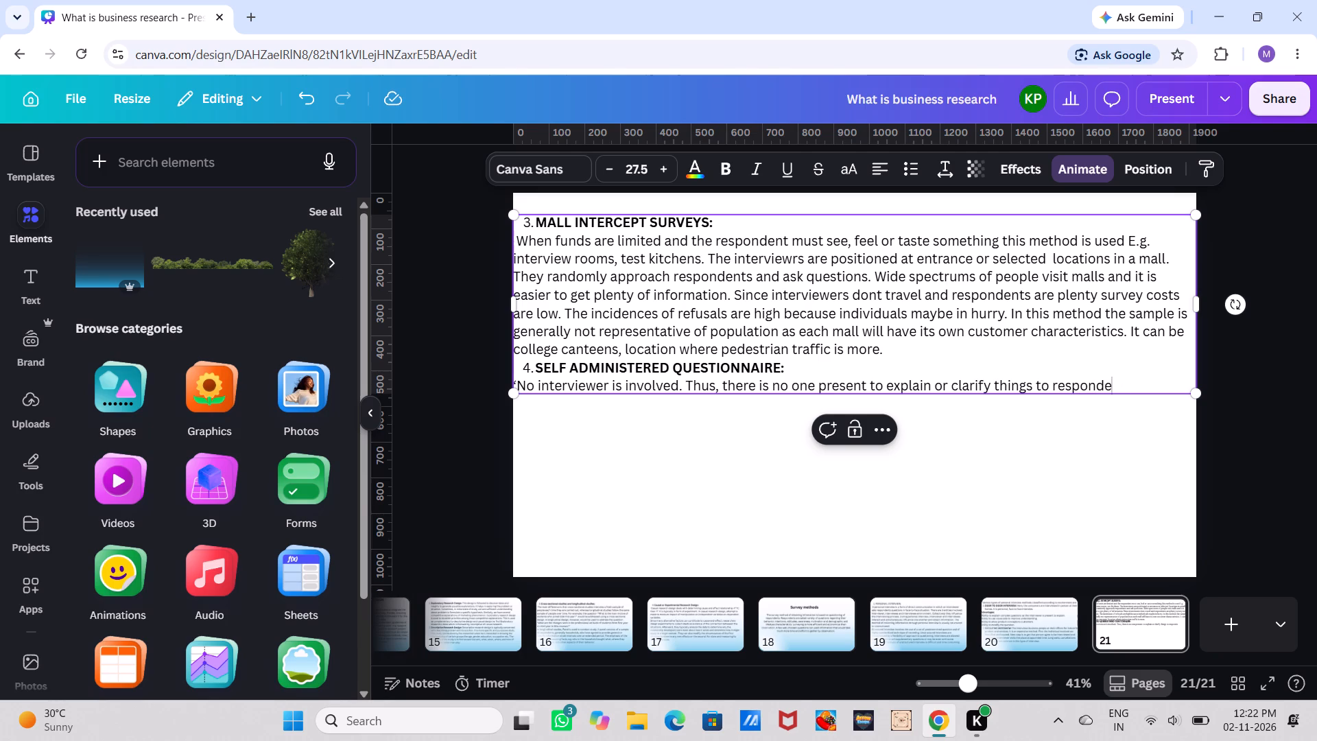
text(nts)
text(.)
key(space)
Add the sentence "But this eliminates the interviewer's bias." to the self administered questionnaire paragraph.
text(But)
key(space)
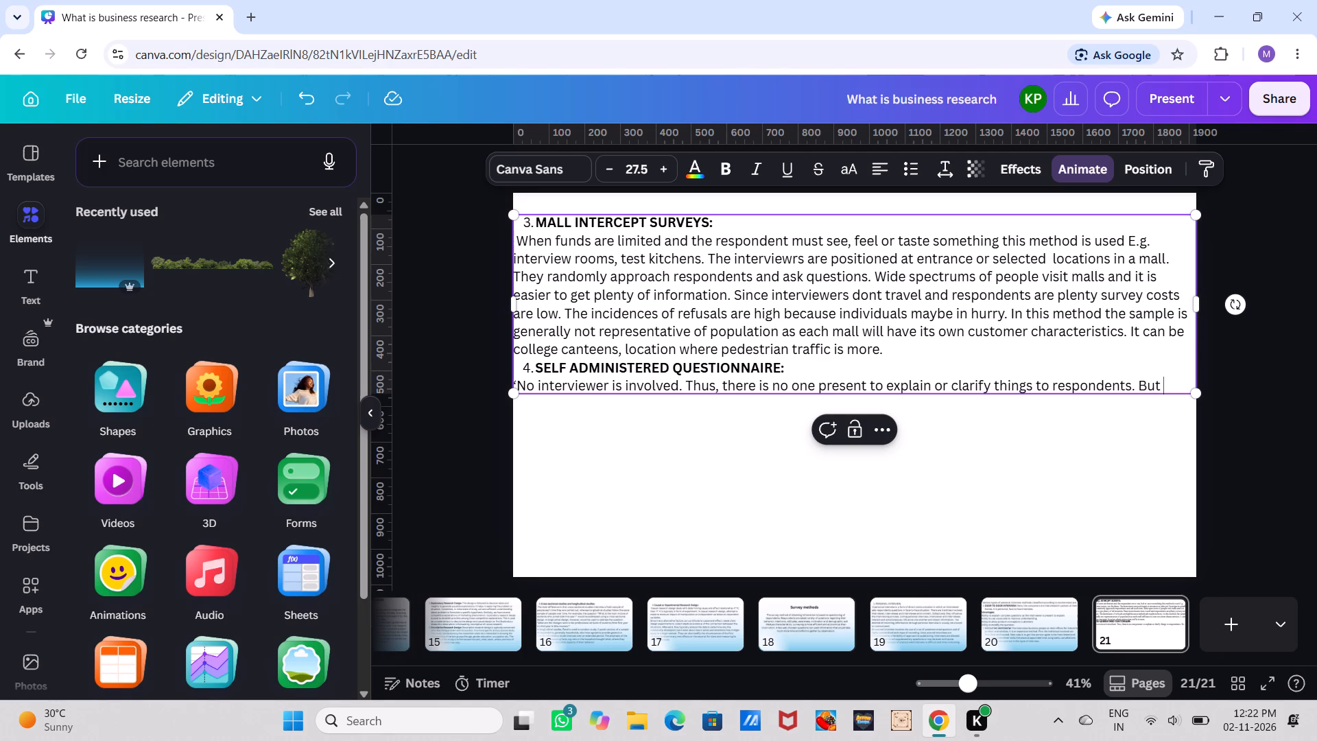
text(this elimi)
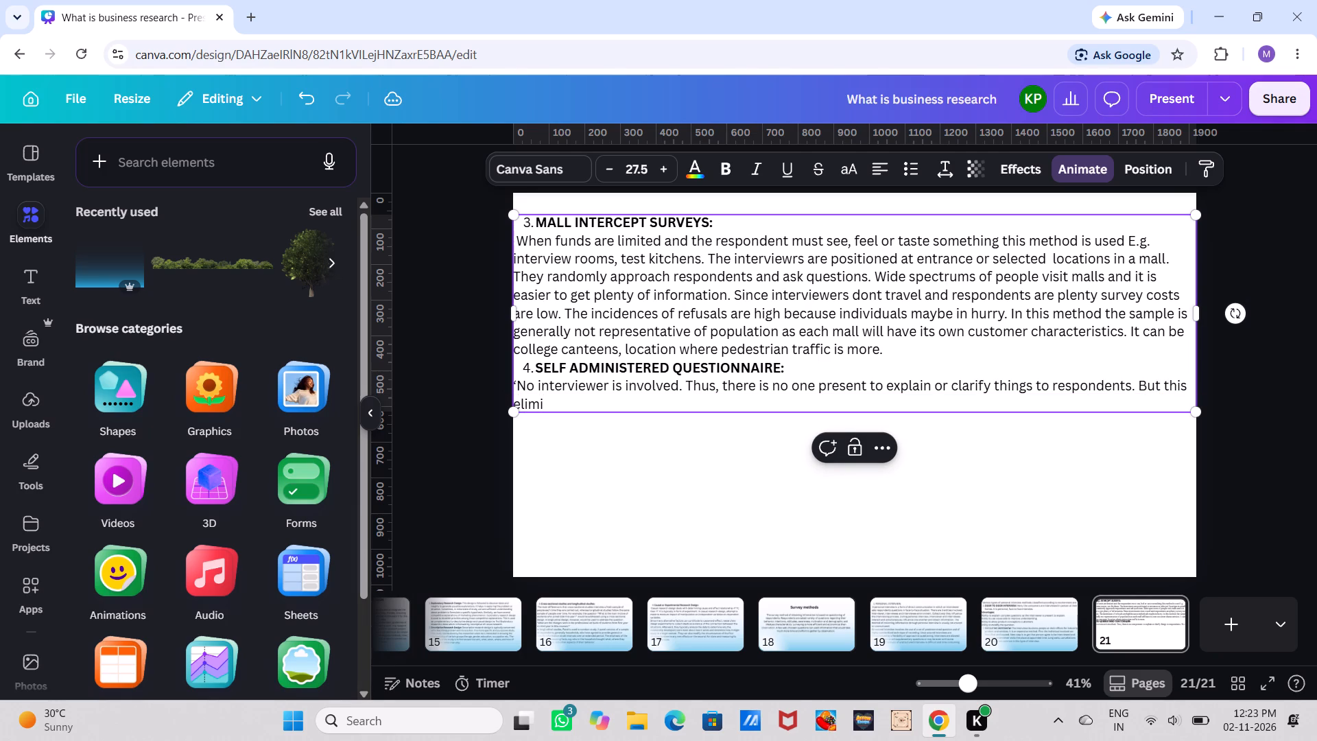
text(nates the interviewer's b)
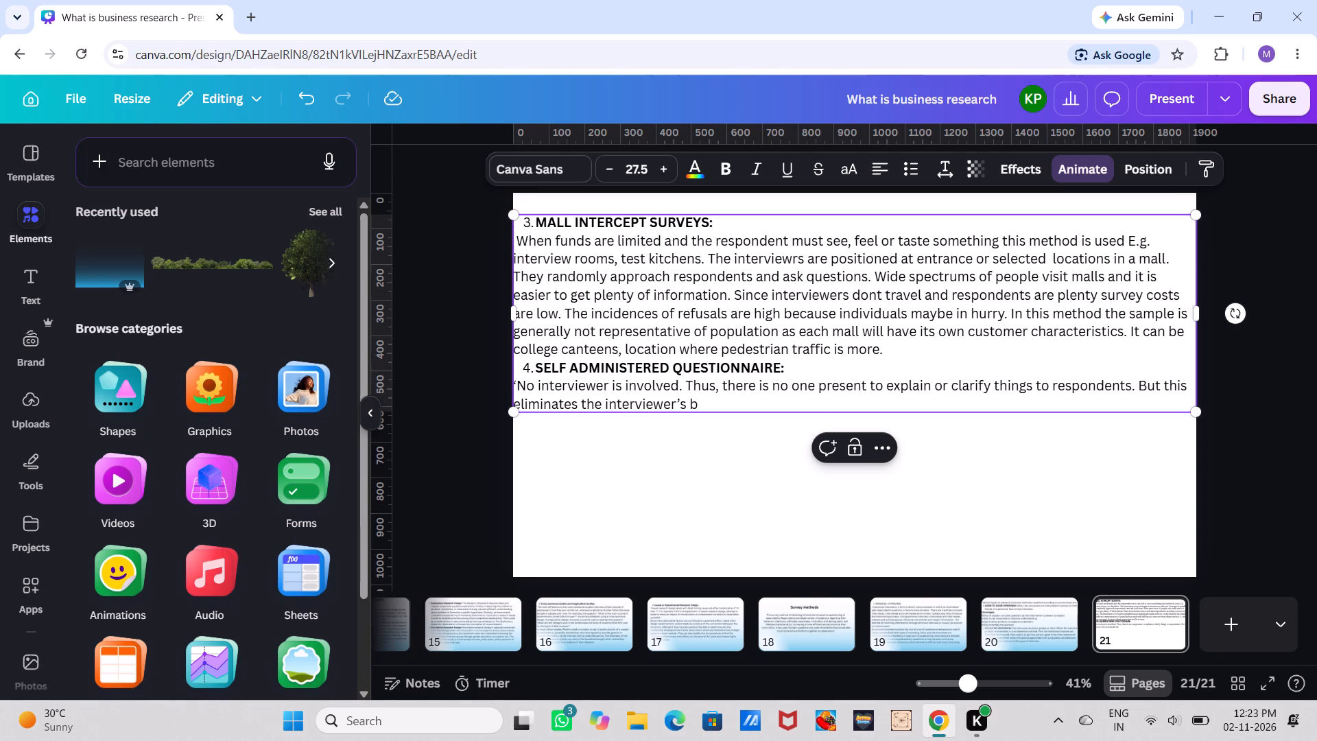
text(ias)
text(.)
key(space)
key(t)
key(BackSpace)
text(This)
key(space)
text(is generrall)
key(BackSpace)
key(BackSpace)
key(BackSpace)
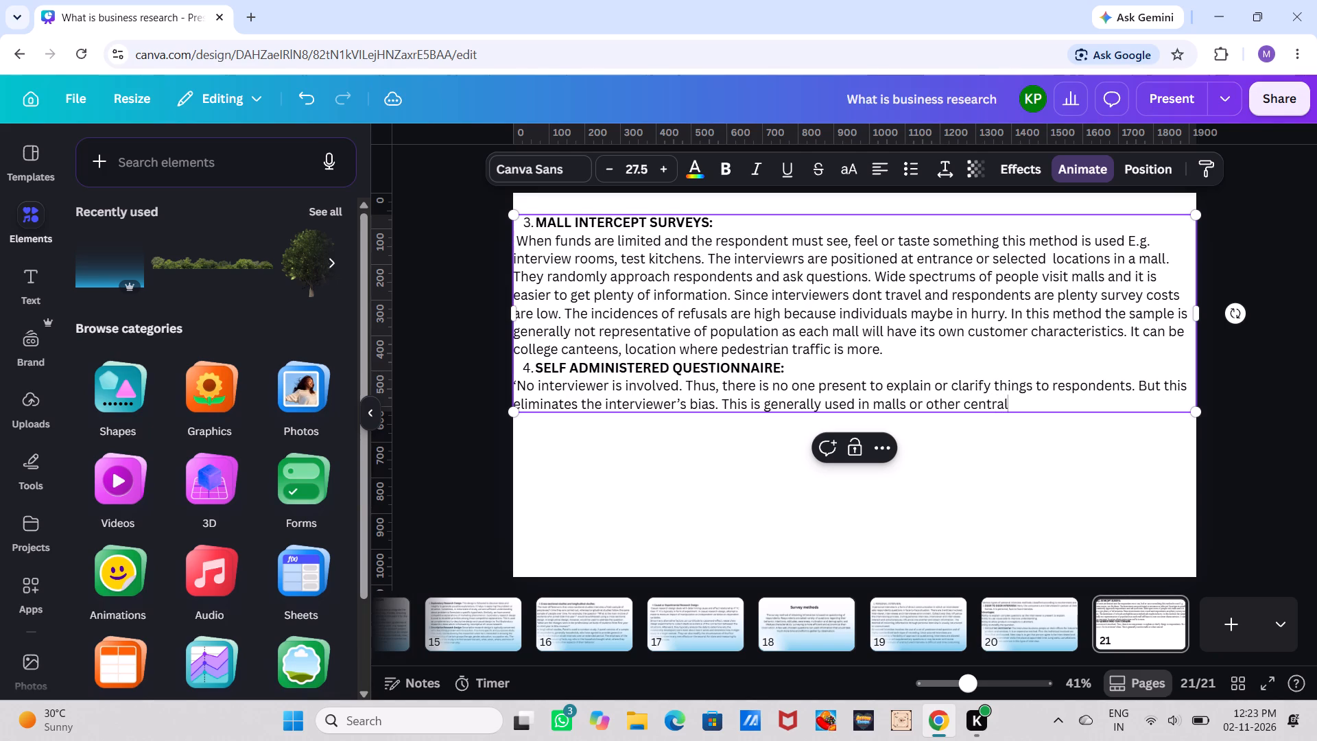
key(space)
text(loc)
key(a)
text(tions)
key(space)
text(where)
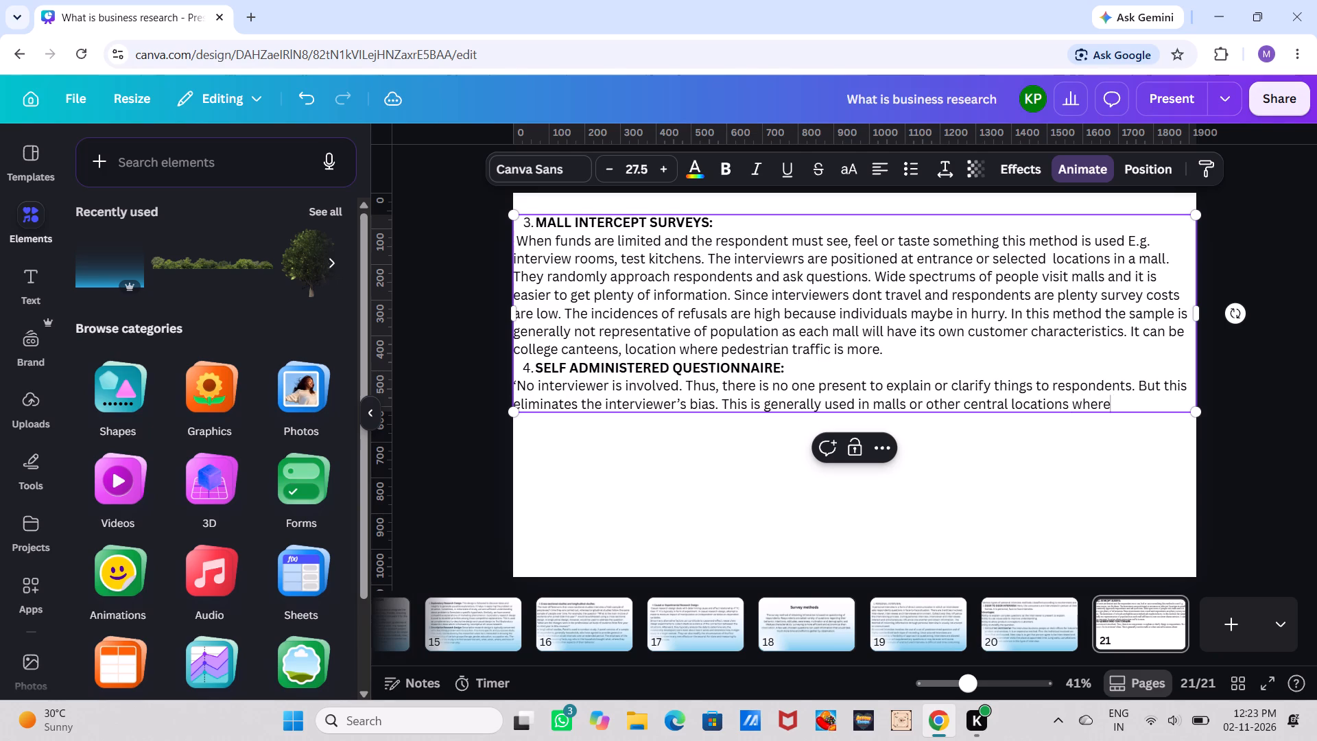
key(space)
text(researcher has)
key(space)
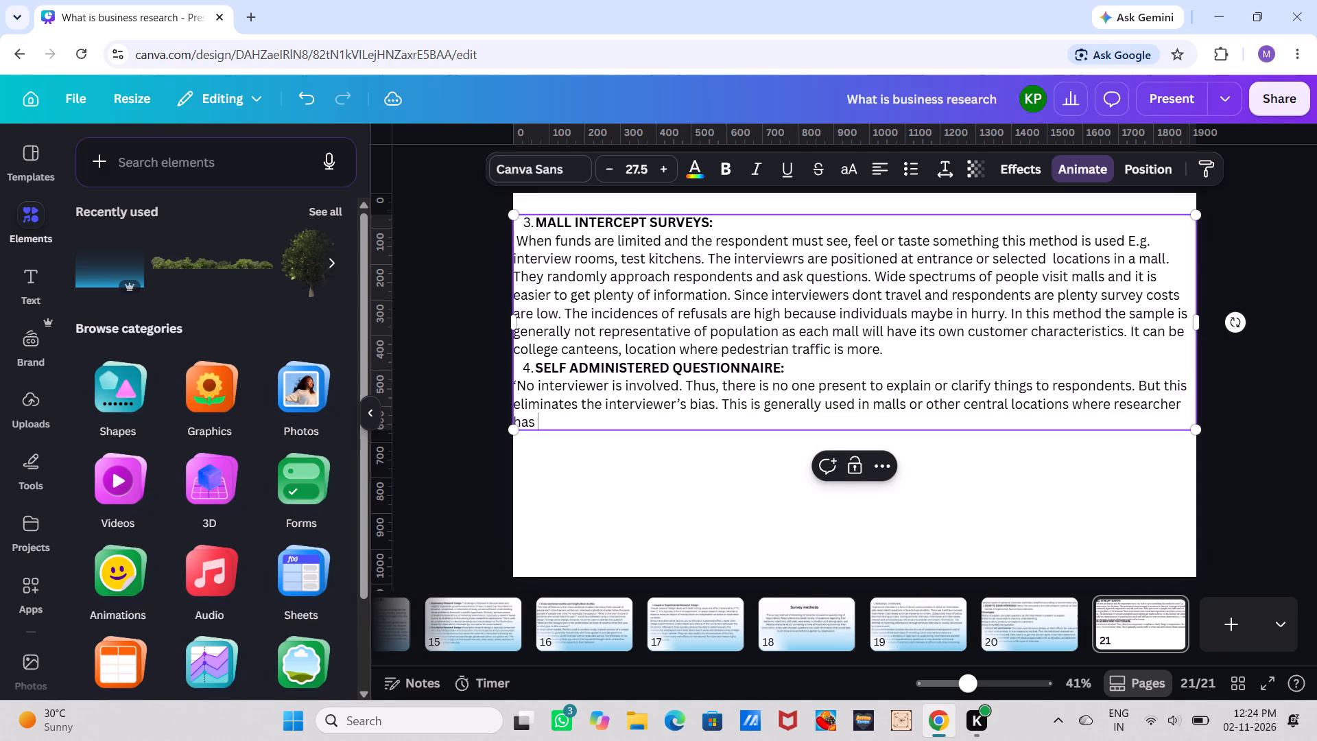
text(access)
key(space)
text(to)
key(space)
text(audience)
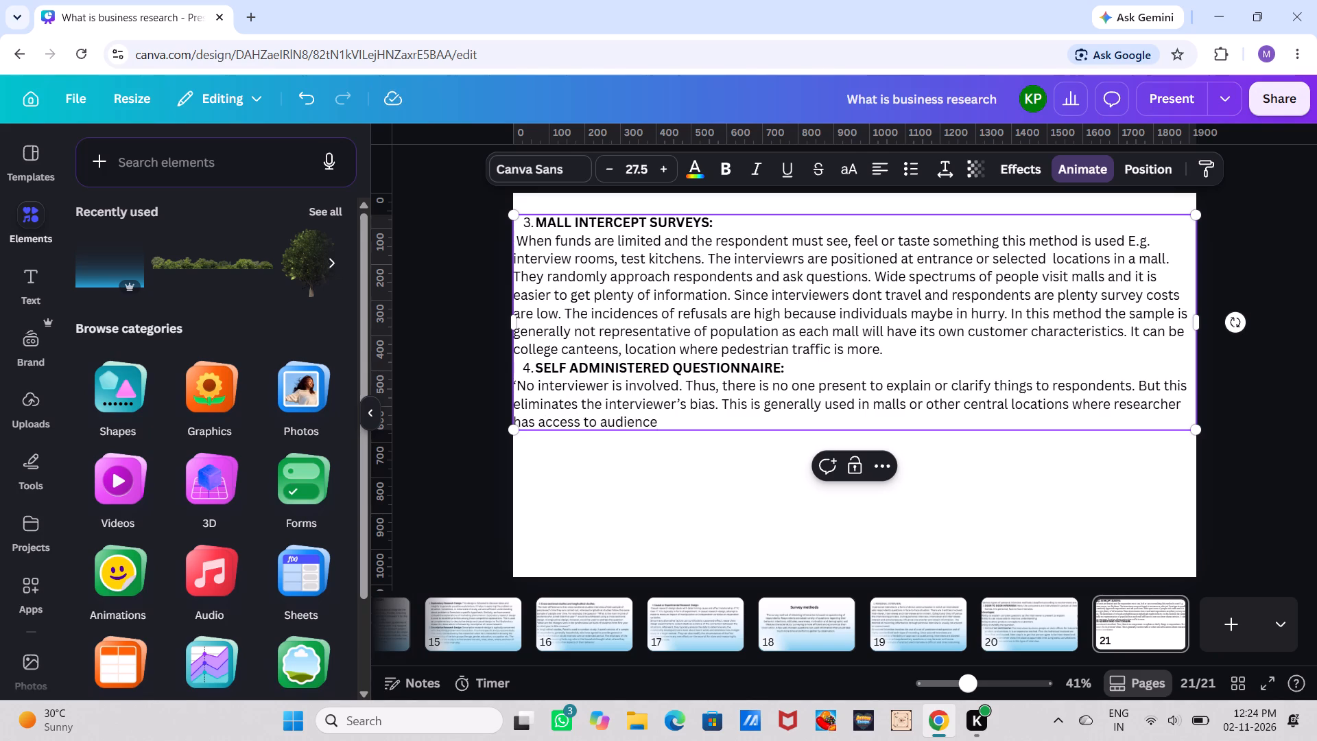
text(.)
key(space)
Start a new sentence in the item 4 paragraph: "Many hotels, restaurants, airlines and service business provides brief questionnaire".
text(Many hotels)
text(, res)
key(t)
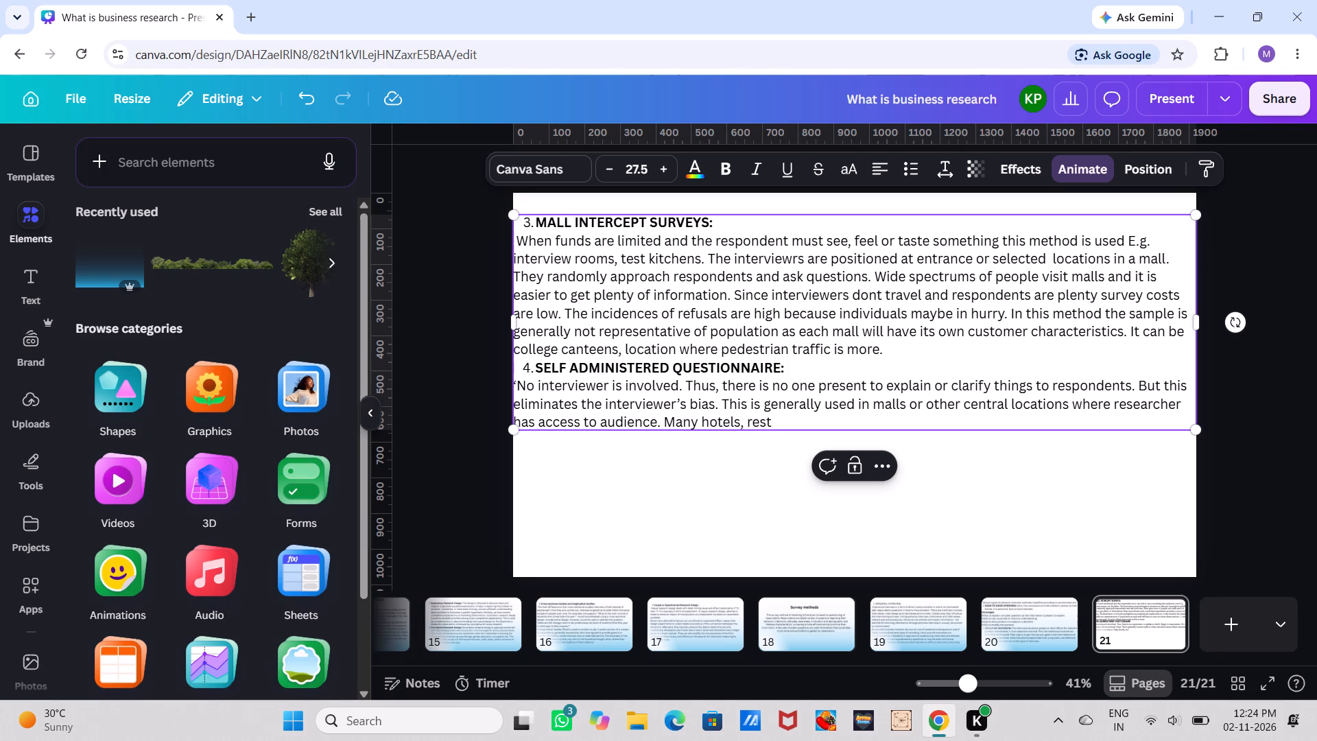
key(s)
key(BackSpace)
text(aurants)
text(,)
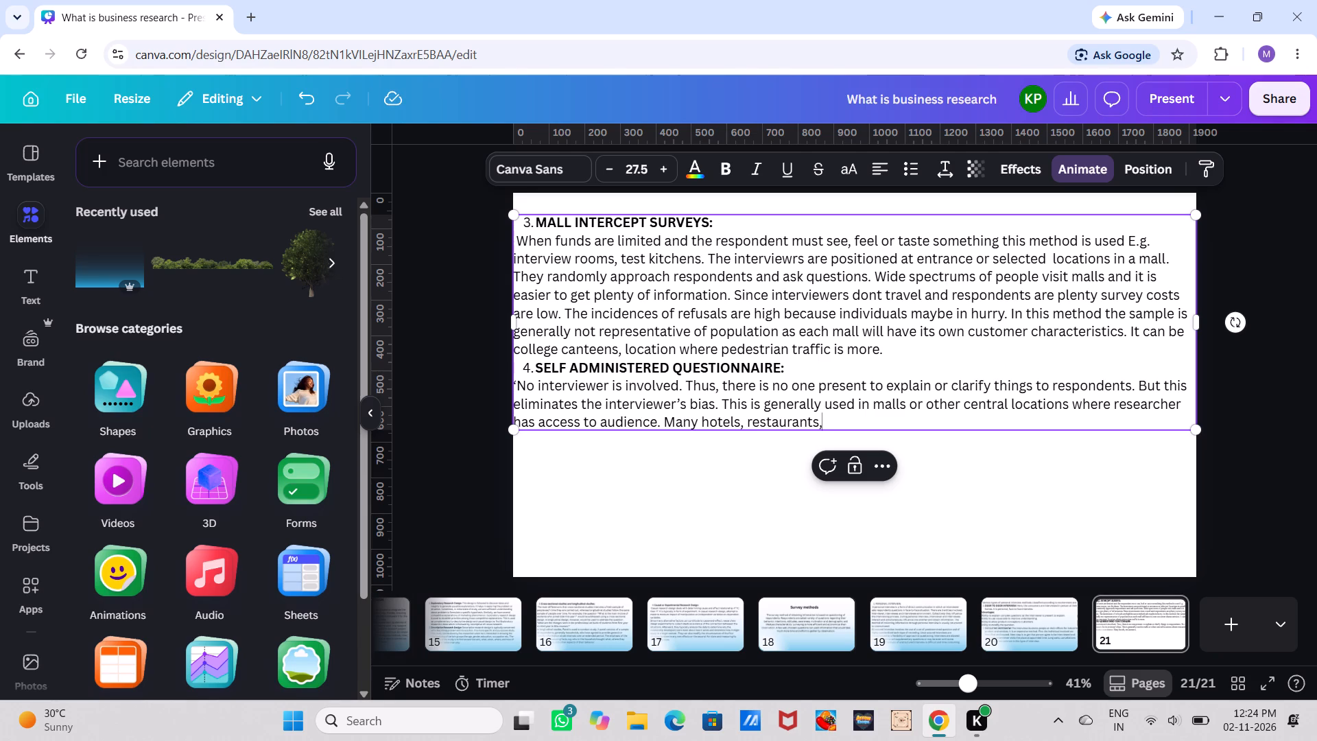
key(space)
text(ai)
key(r)
text(lines and service)
key(space)
text(business)
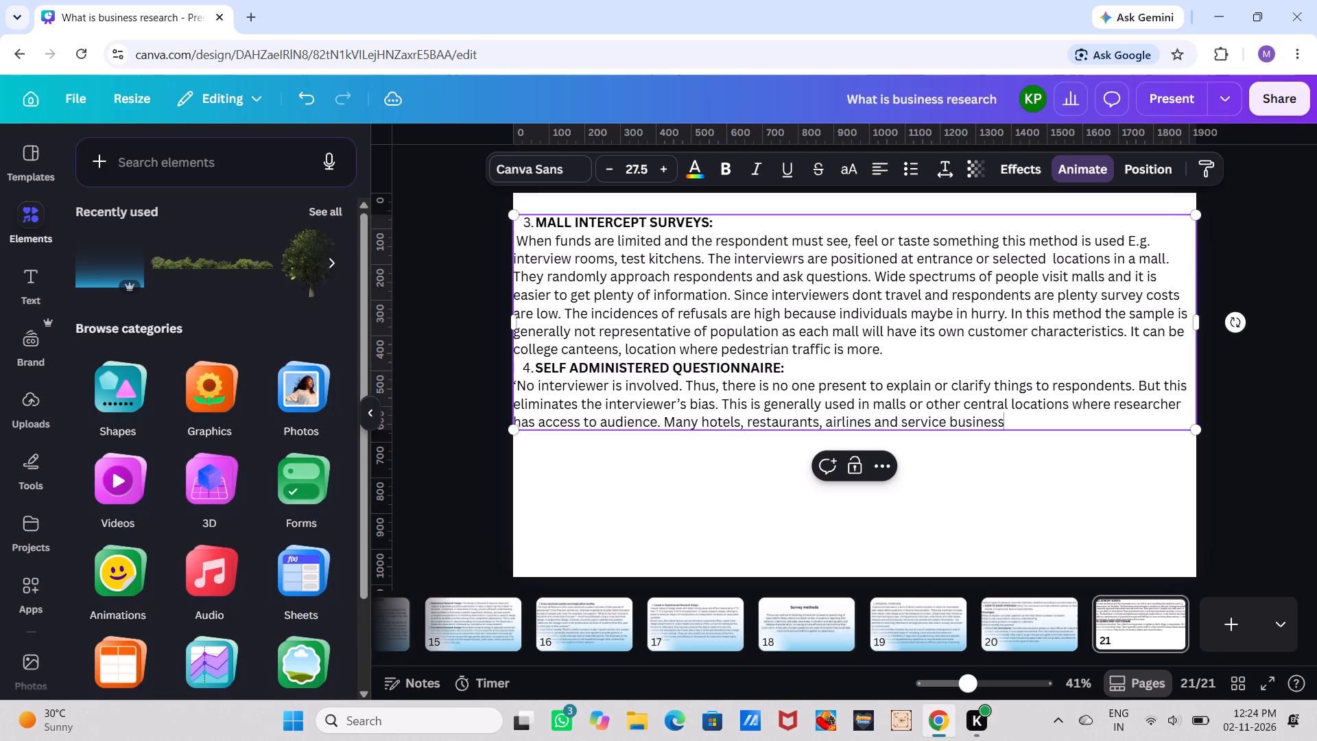
key(space)
text(provides brief questionnaire y)
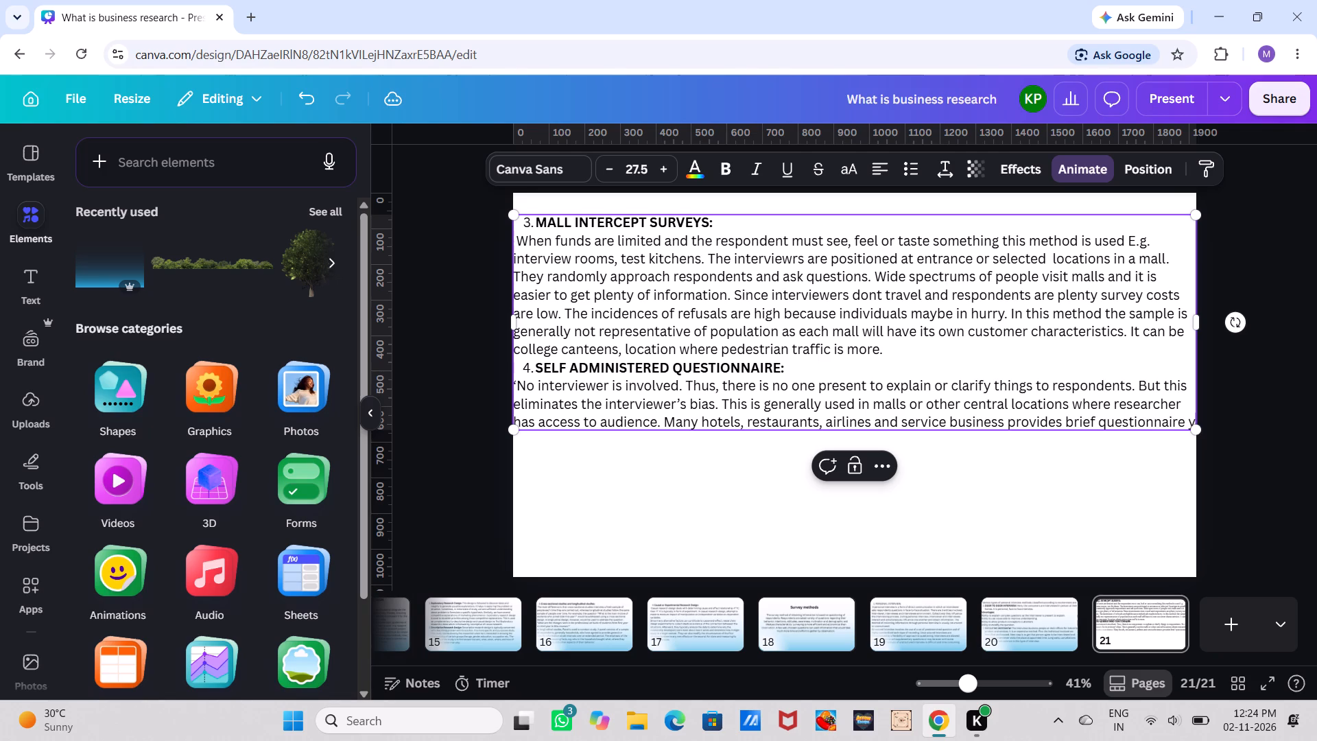
text(\)
key(BackSpace)
key(BackSpace)
Complete the item 4 sentence with "to find out how they feel about quality of service provided.".
text(to fin)
text(d out how)
key(space)
text(they)
key(space)
text(fee)
text(l about quality)
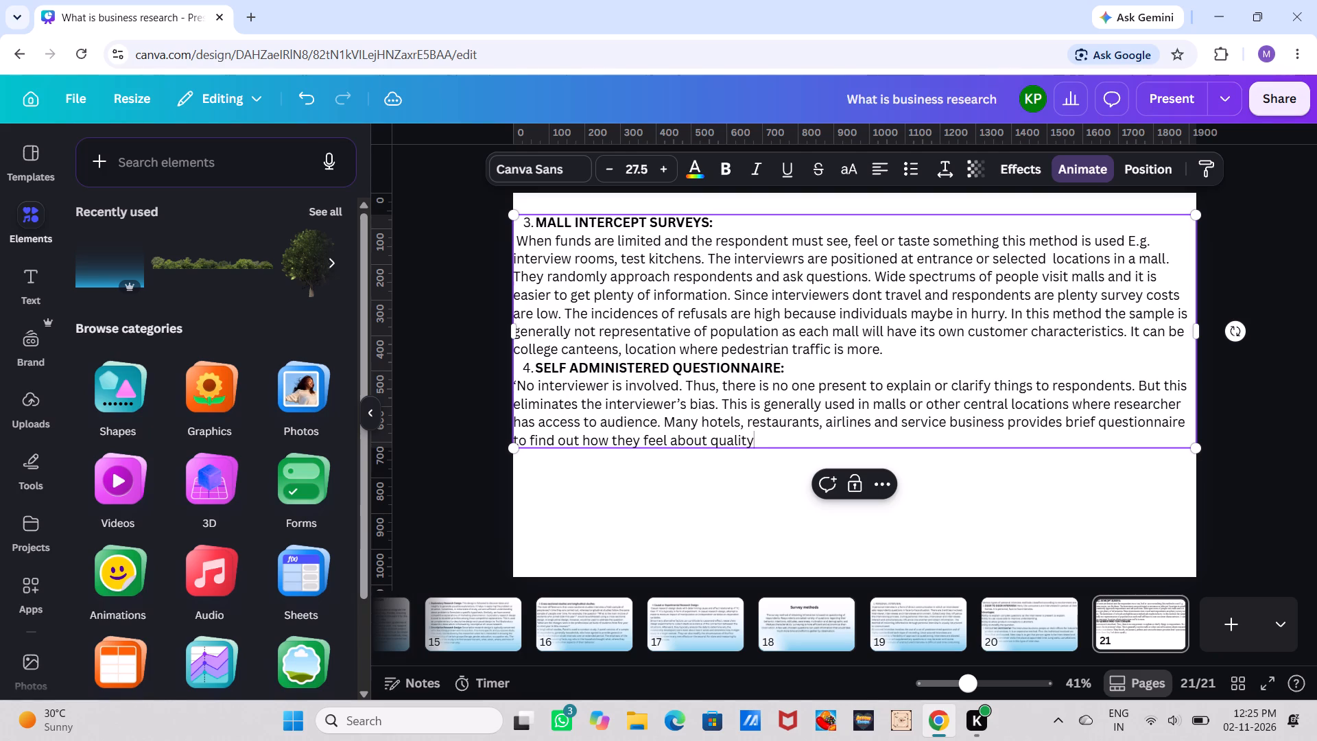
key(space)
text(of servicre)
key(BackSpace)
key(BackSpace)
text(e)
key(space)
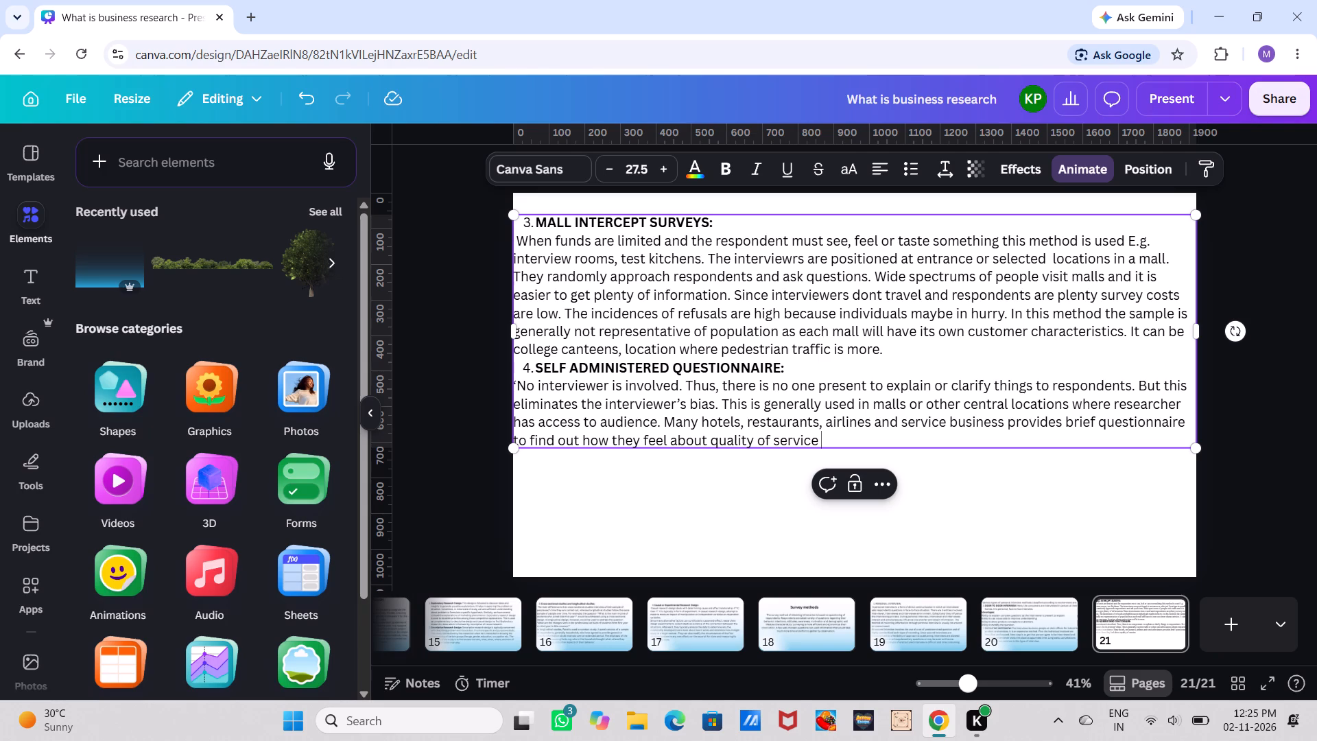
text(provided,)
key(BackSpace)
key(period)
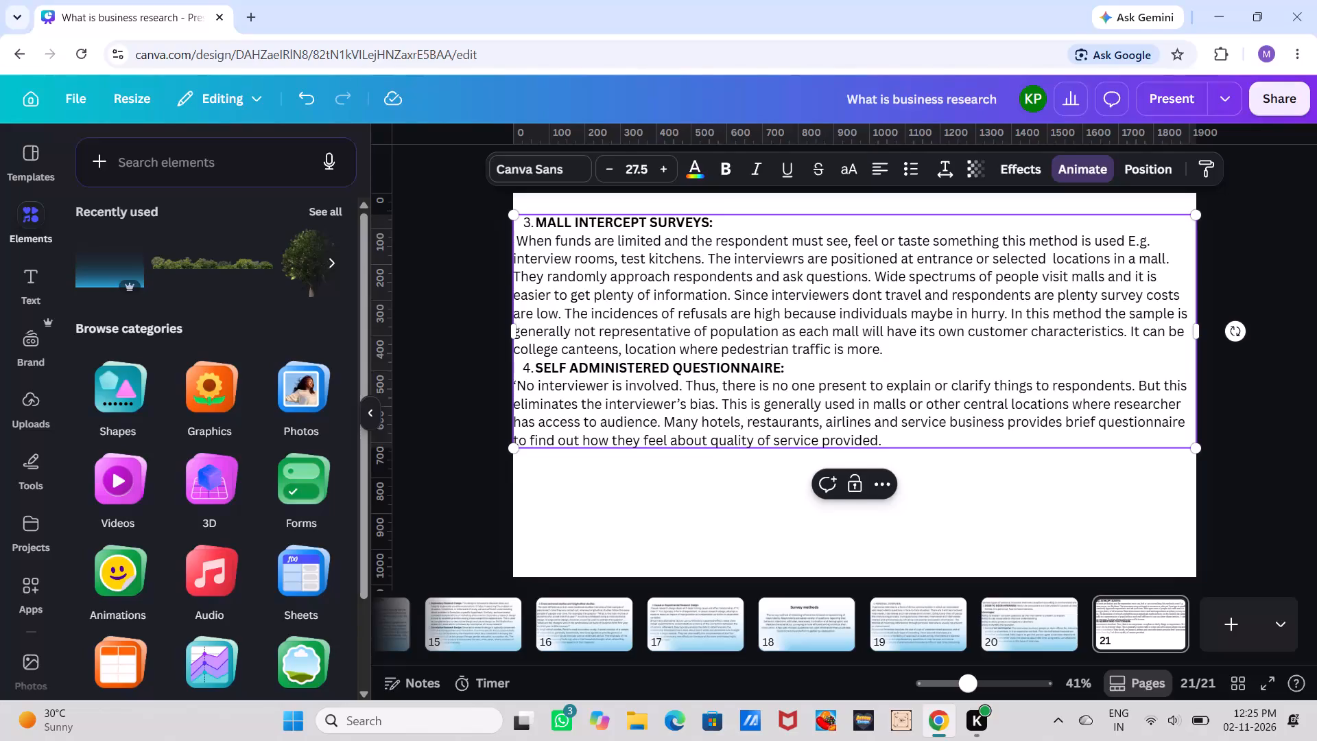
Add a bold numbered heading, item 5, below the item 4 paragraph reading "PURCHASE INTERCEPT TECHNIQUE:".
key(Return)
key(5)
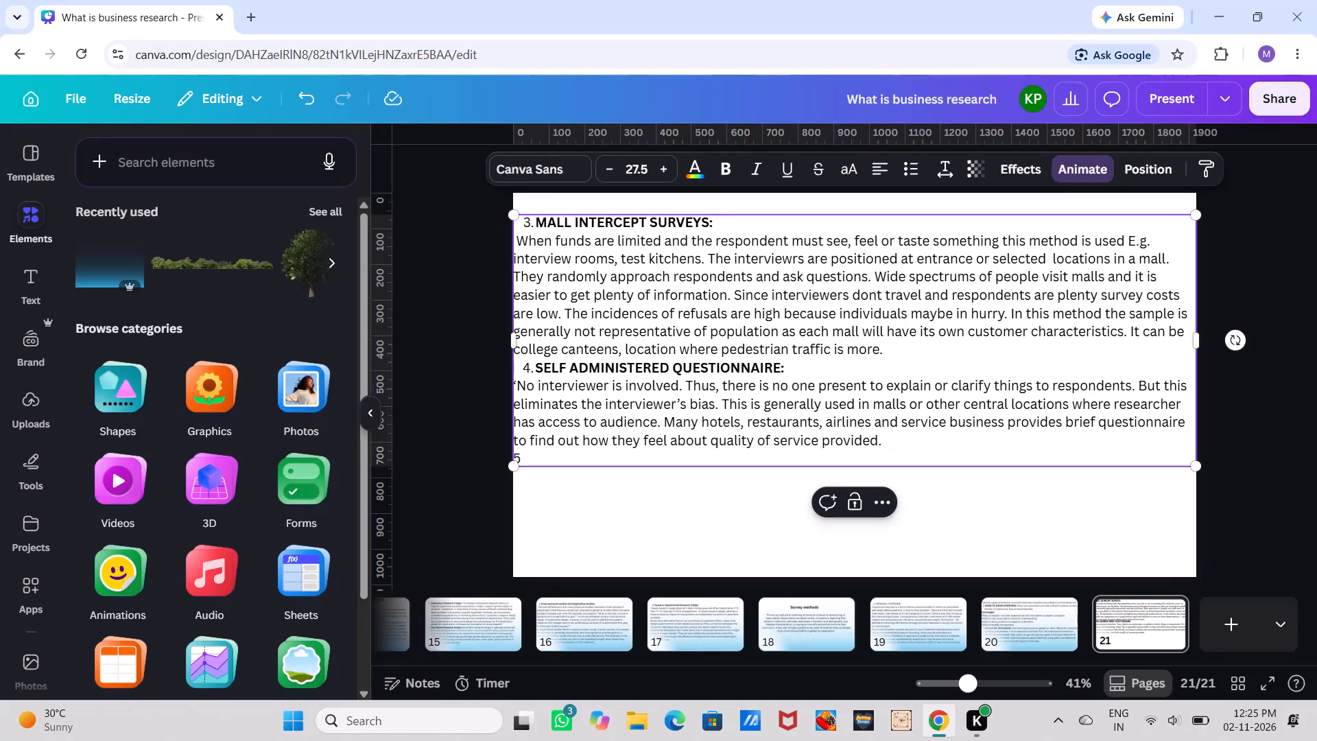
text(.)
key(space)
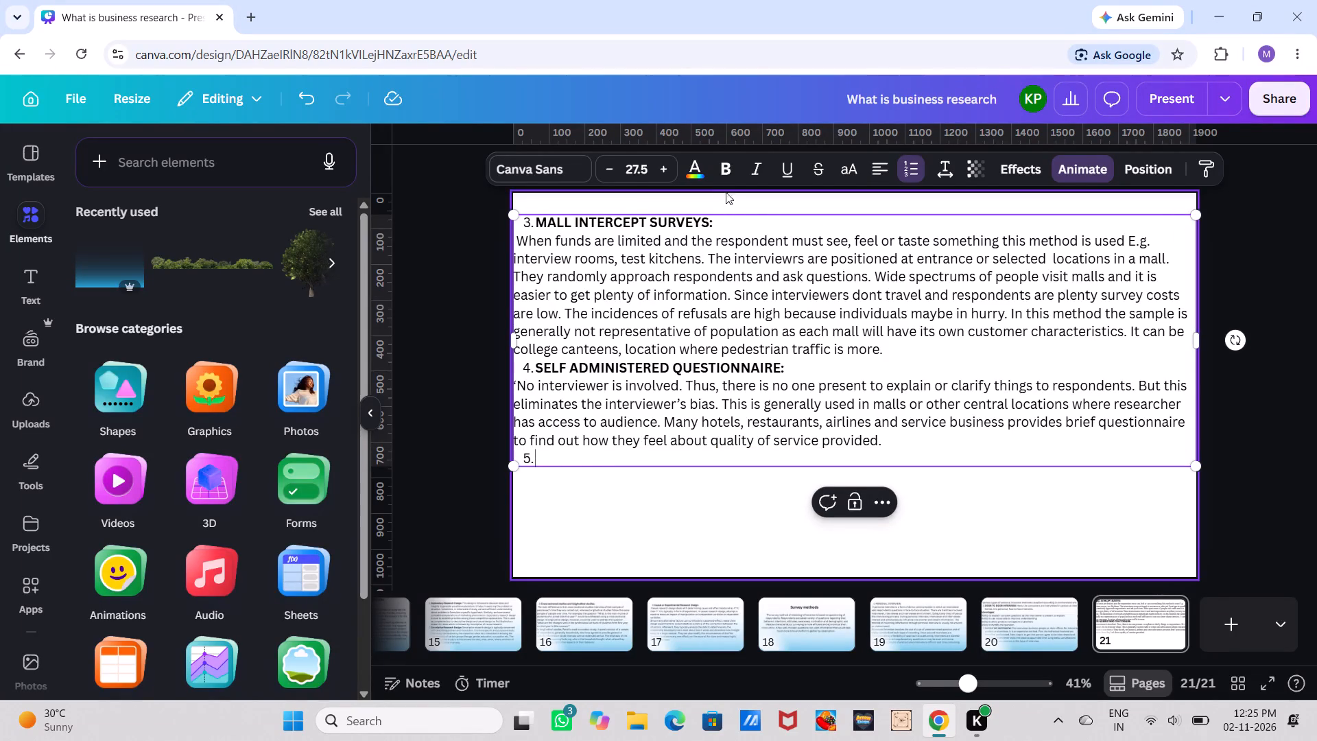
click(724, 174)
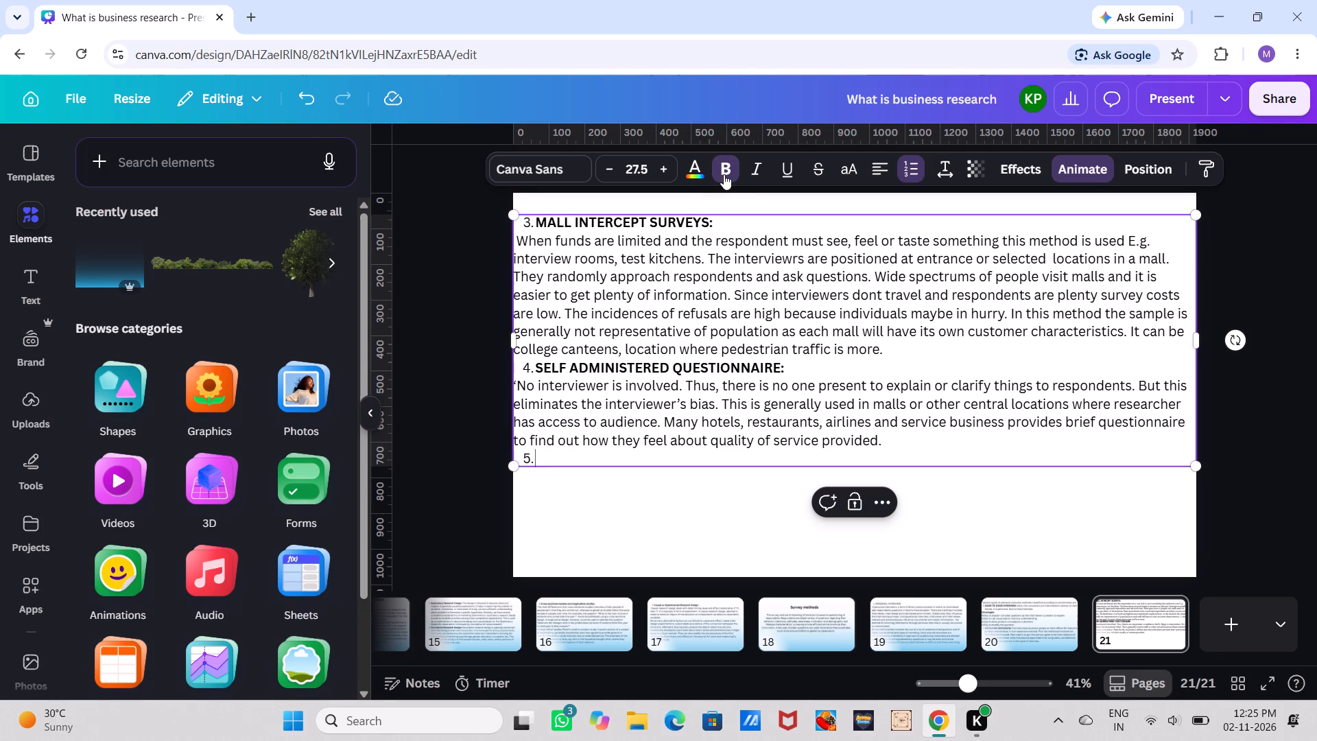
key(shift+p)
key(BackSpace)
key(p)
key(u)
key(BackSpace)
key(BackSpace)
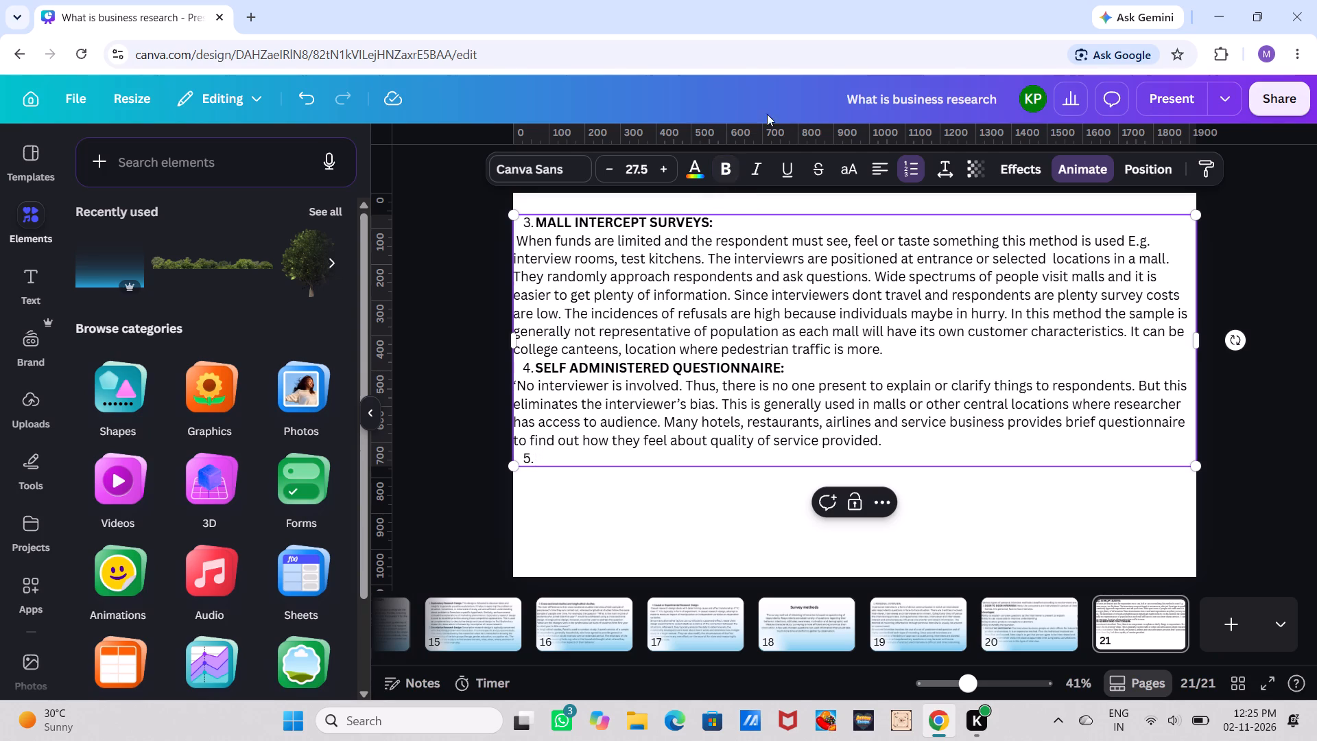
click(733, 166)
text(PURCHASE INTERCEPT TECHNIQUE)
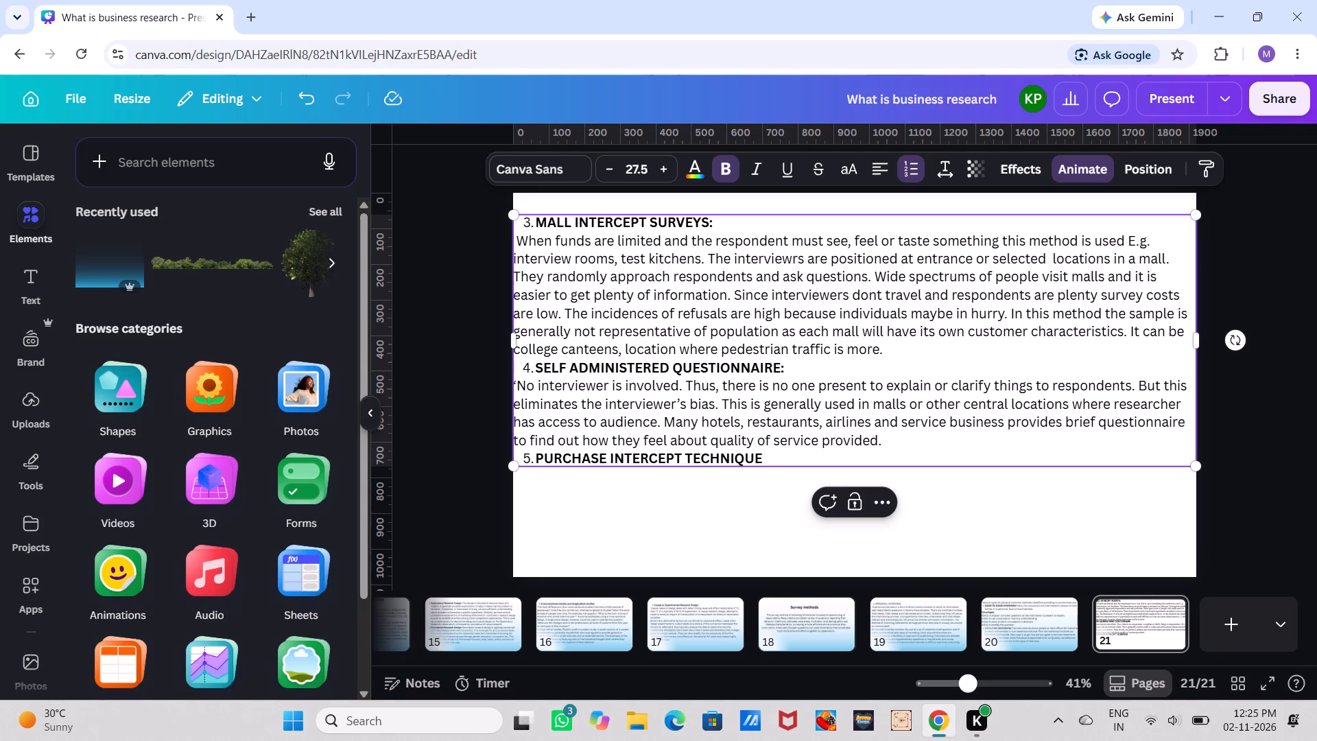
key(shift+colon)
Begin an unnumbered, non-bold line under the item 5 heading with "This technique combines both".
key(Return)
key(BackSpace)
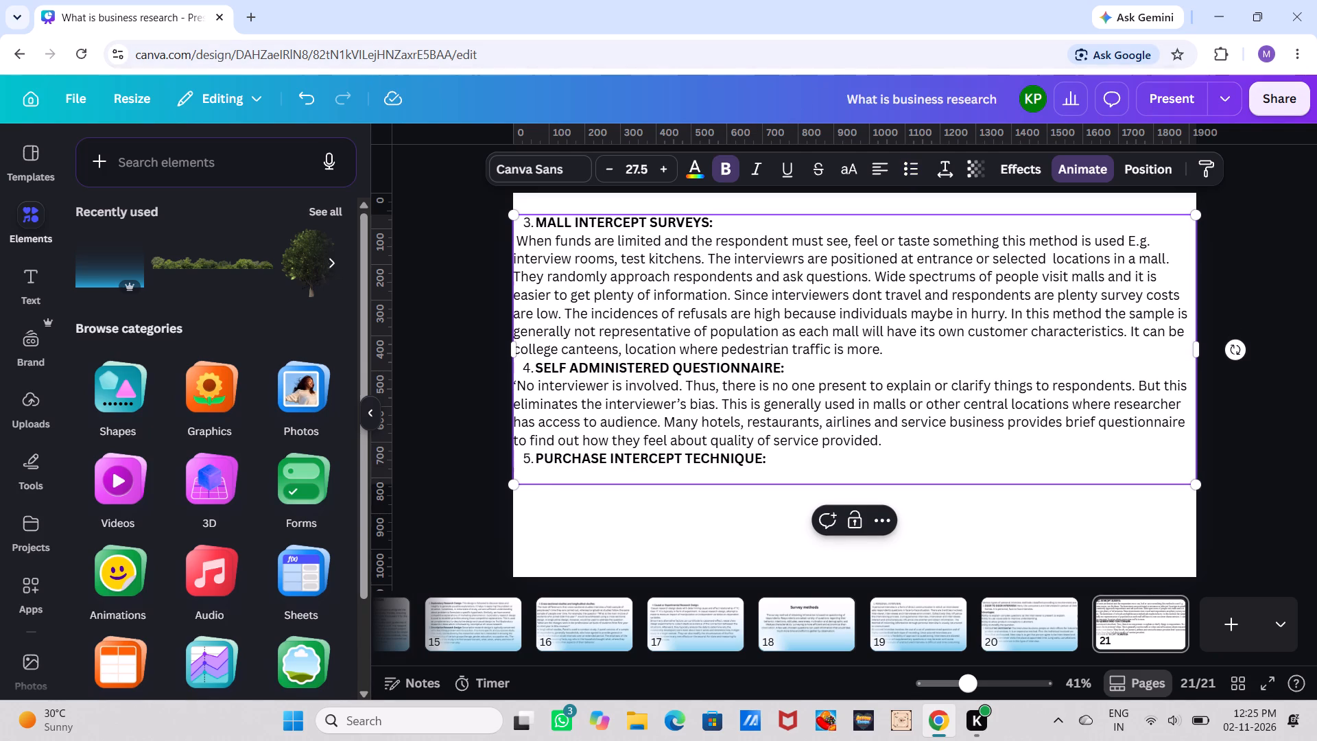
click(722, 171)
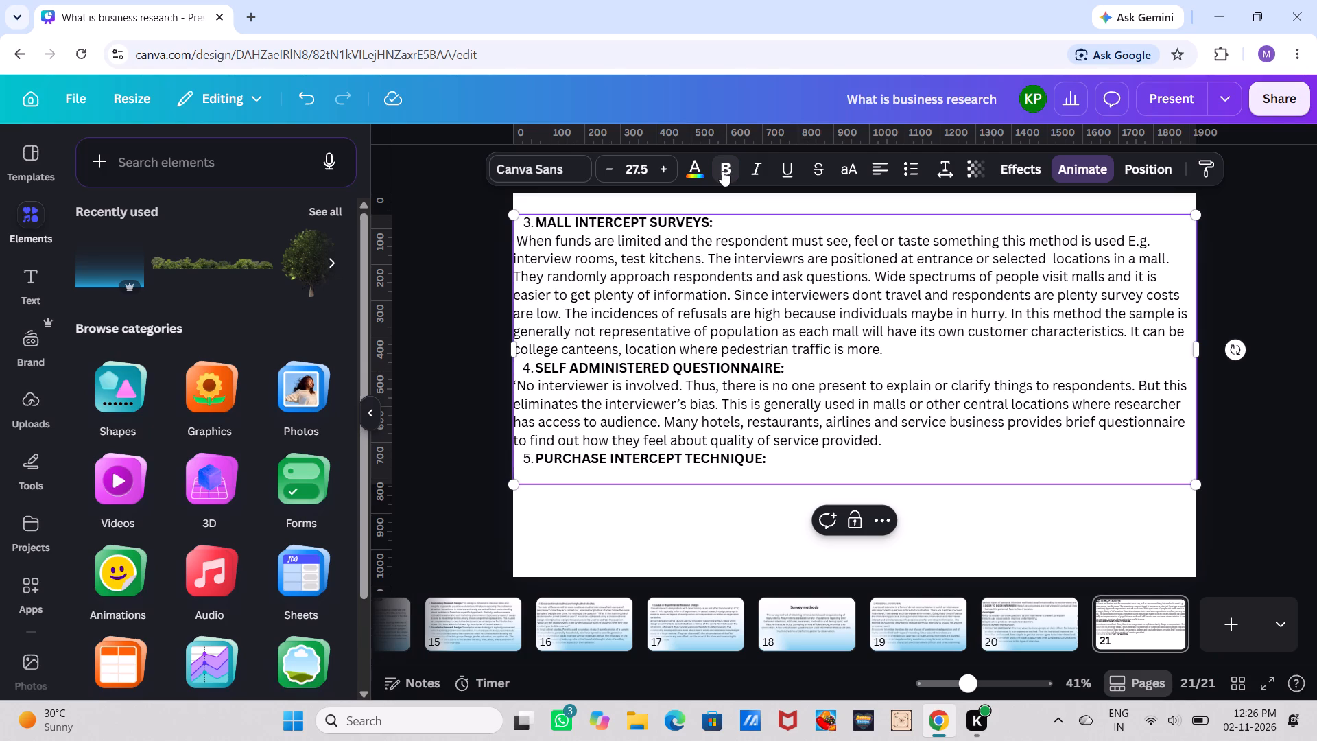
key(BackSpace)
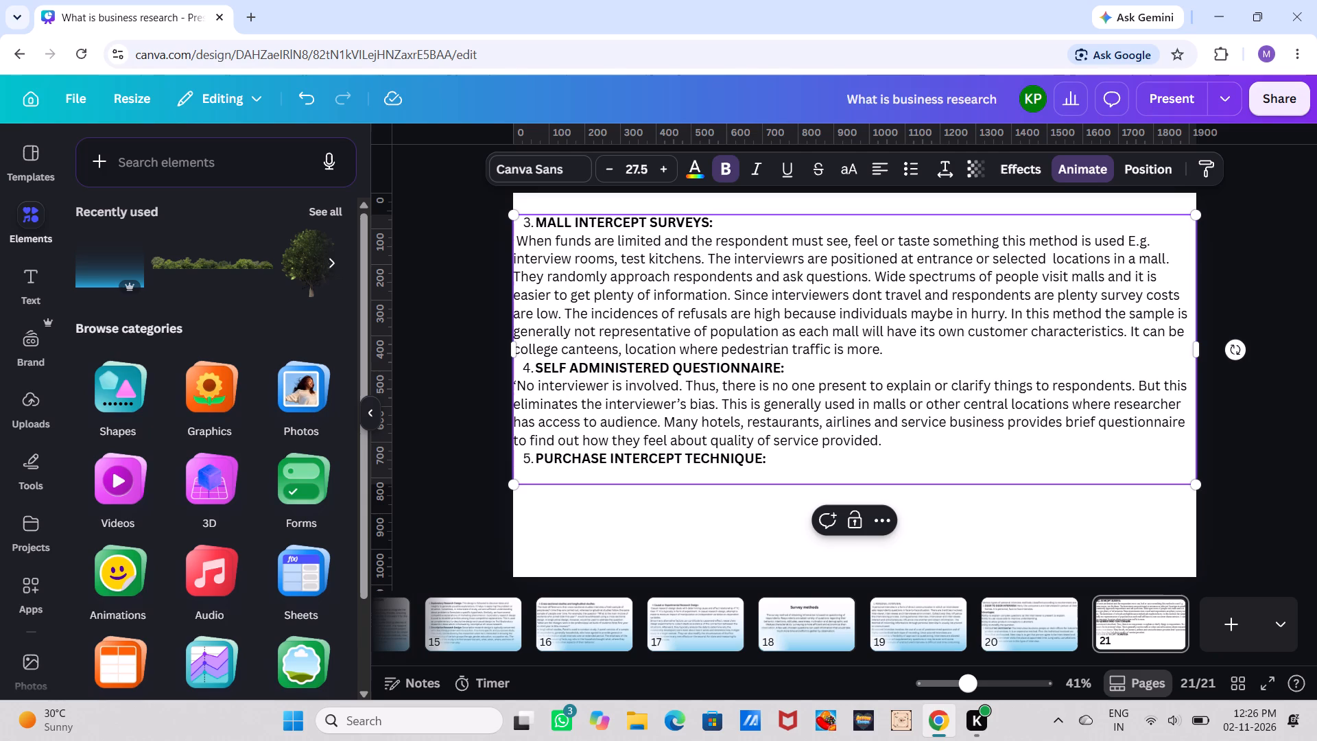
text(Th)
key(BackSpace)
key(BackSpace)
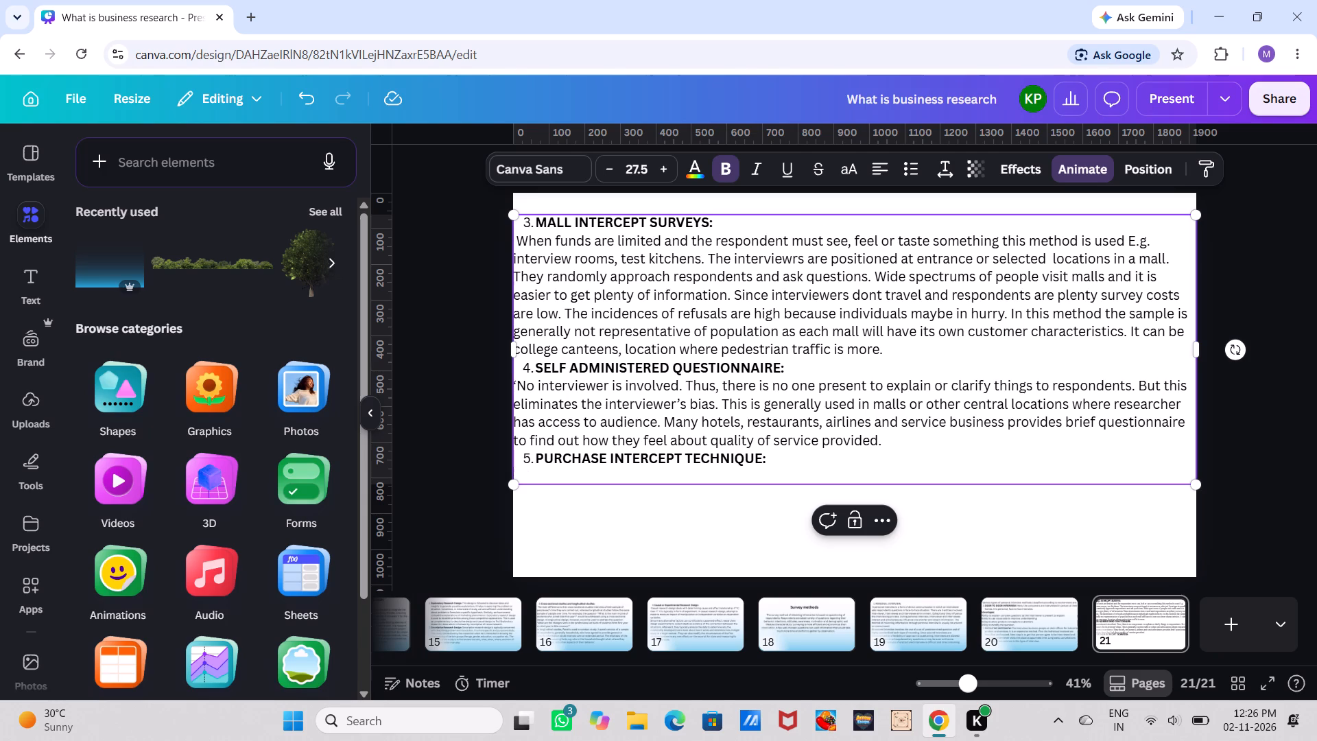
click(736, 165)
text(This)
key(space)
text(technique)
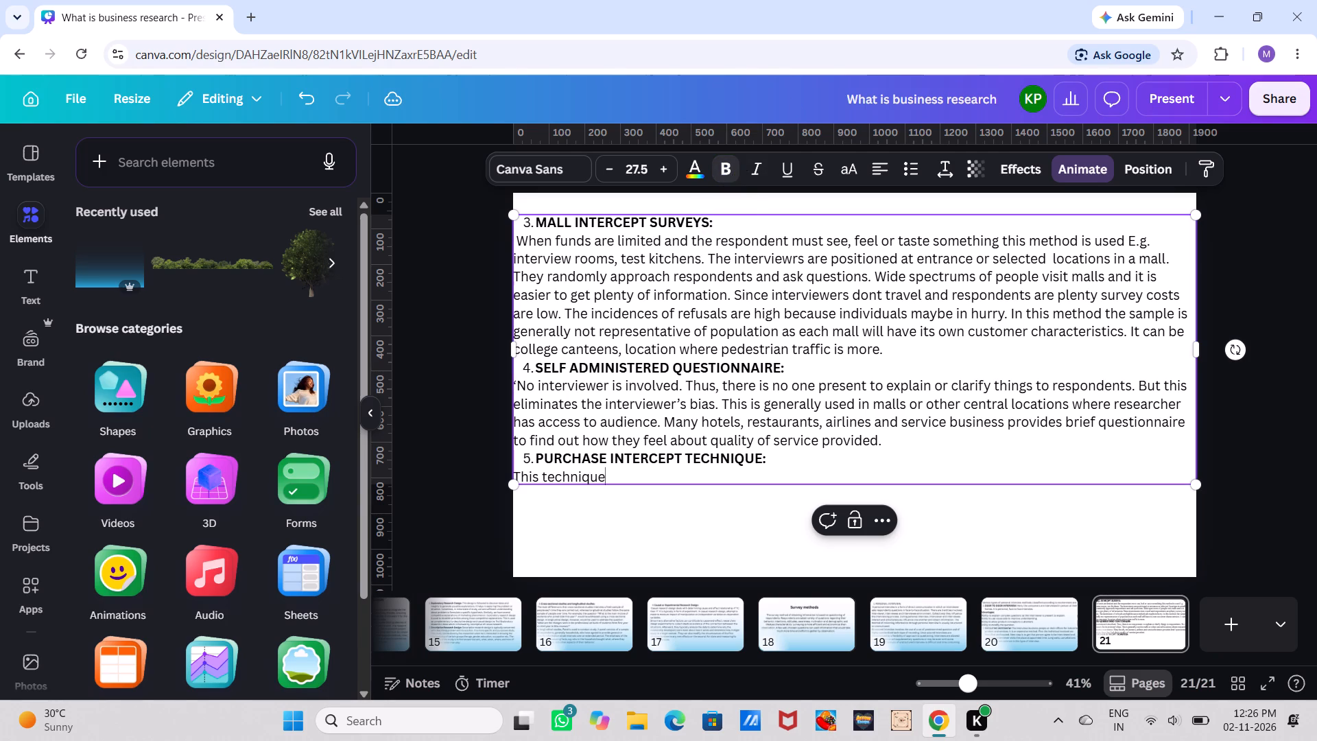
key(space)
text(comi)
key(BackSpace)
text(bines)
key(space)
text(both)
key(space)
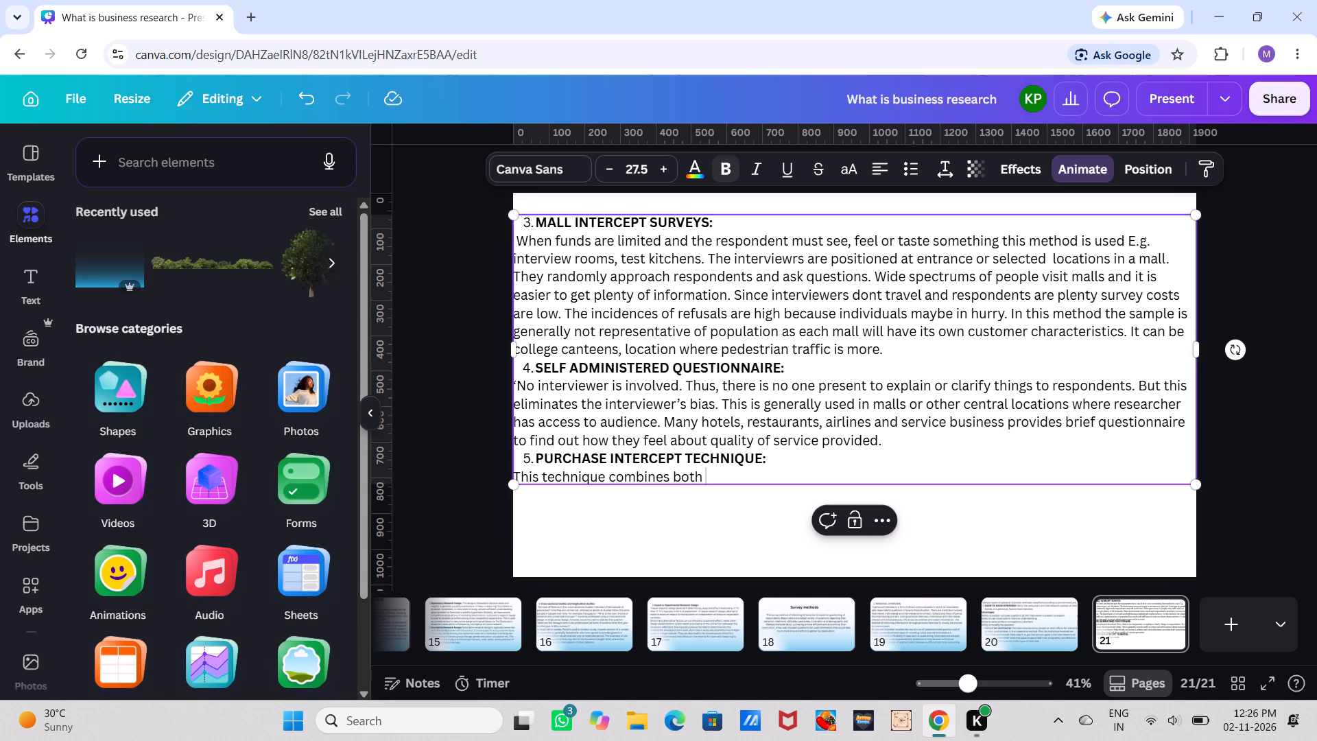
text(in-store)
key(space)
key(s)
key(BackSpace)
text(obse)
text(rvation)
key(space)
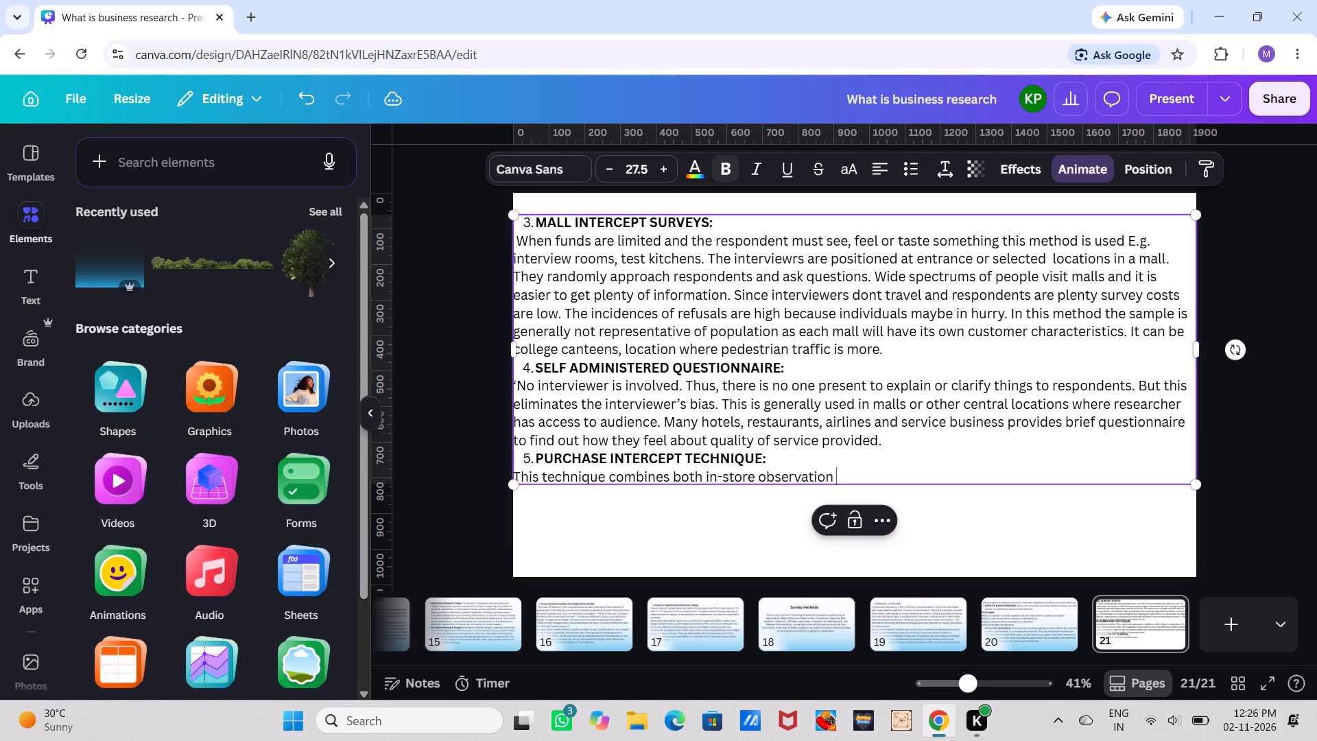
text(and)
key(space)
text(in-store)
key(space)
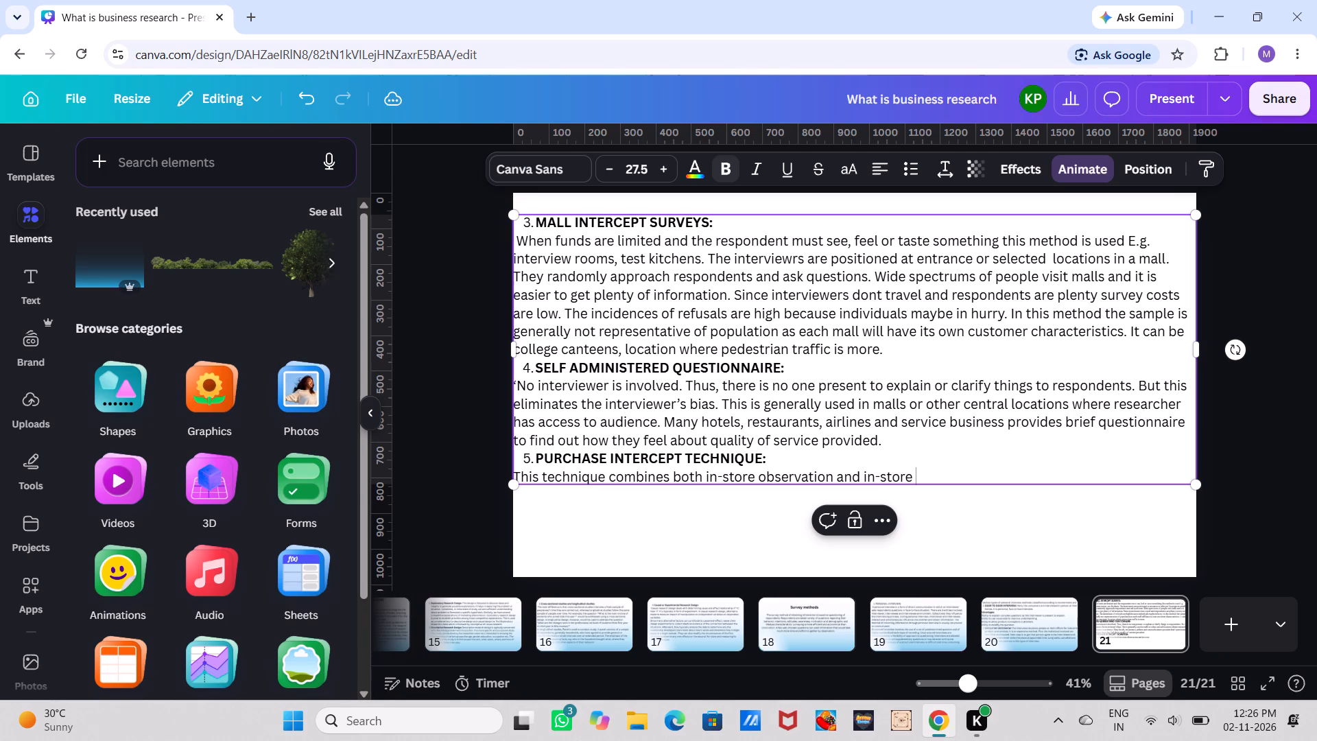
text(interviewei)
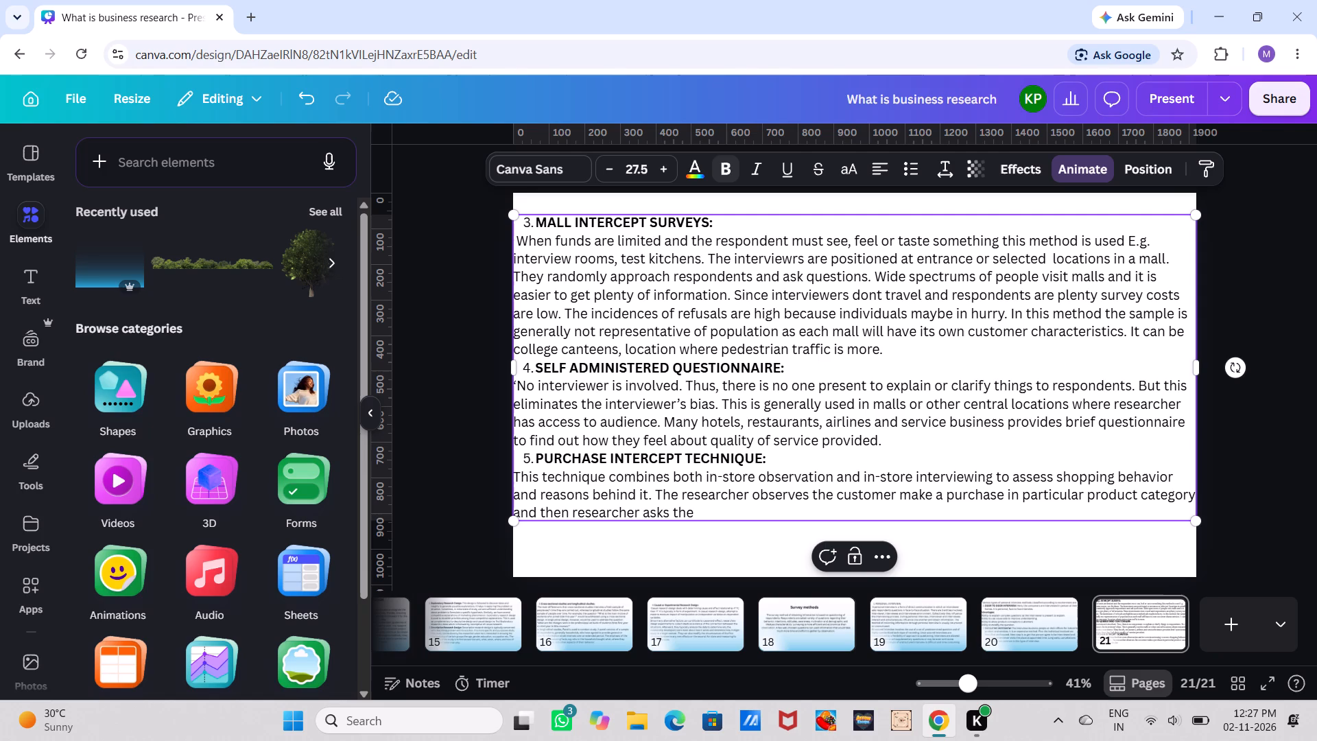
text(customer fr)
key(space)
key(BackSpace)
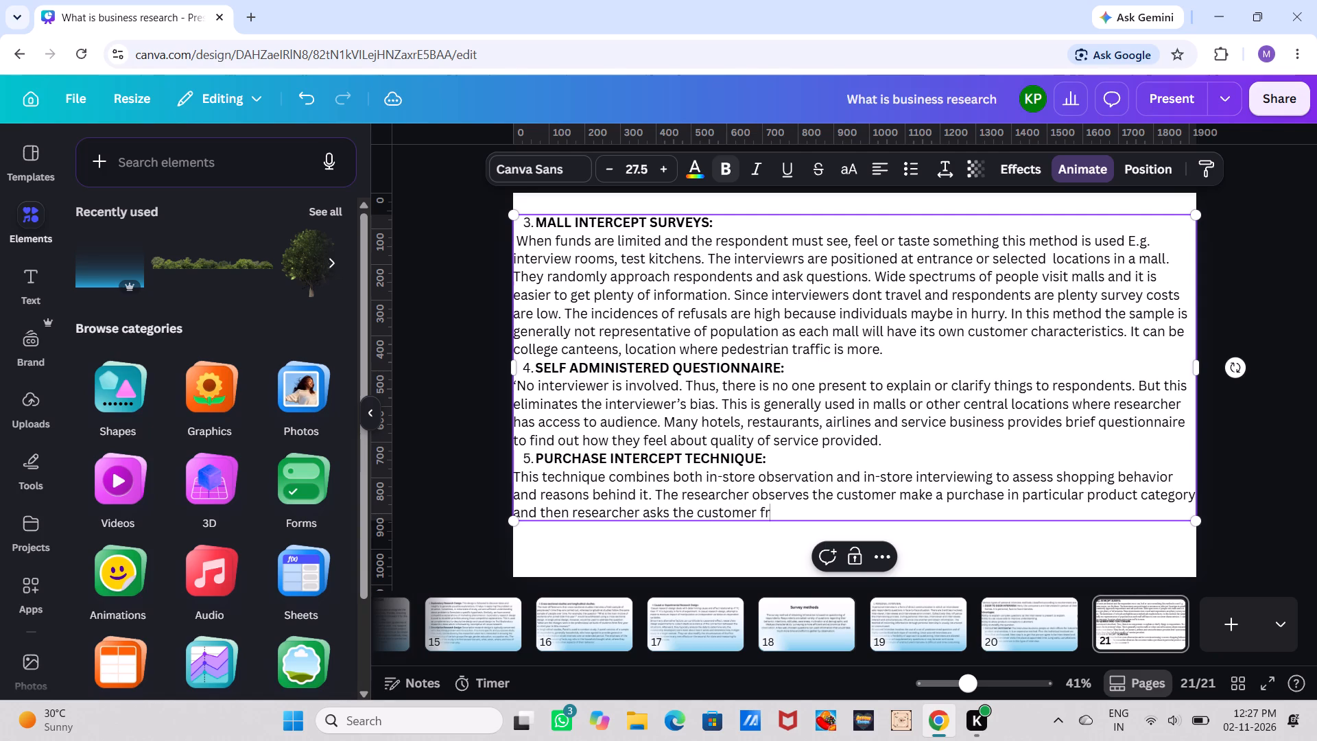
key(BackSpace)
text(or interview after purchase)
text(.)
key(space)
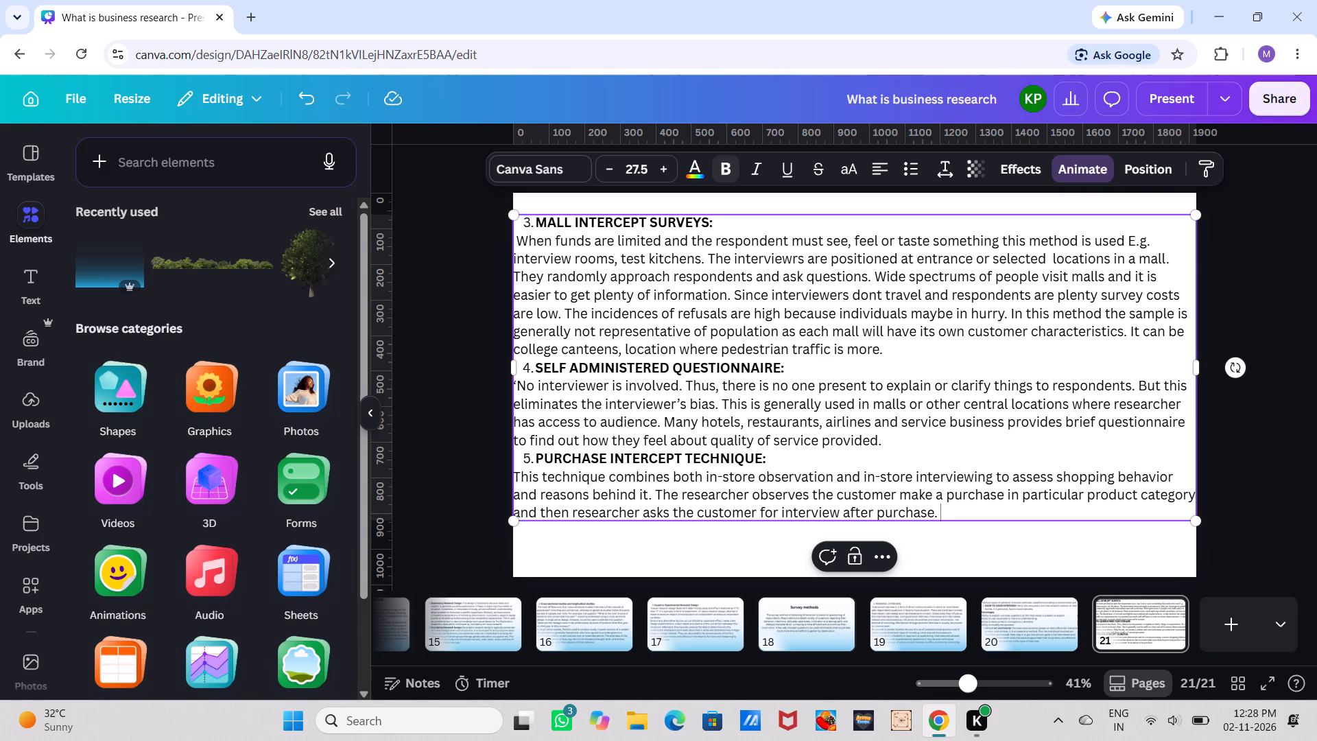
Start a sentence on the technique's advantage in the item 5 paragraph: "Advantage is that it will enable the buyers".
key(shift+a)
text(dva)
text(nta)
text(ge)
key(space)
text(is tht)
key(BackSpace)
text(at it will)
key(space)
text(enable)
key(space)
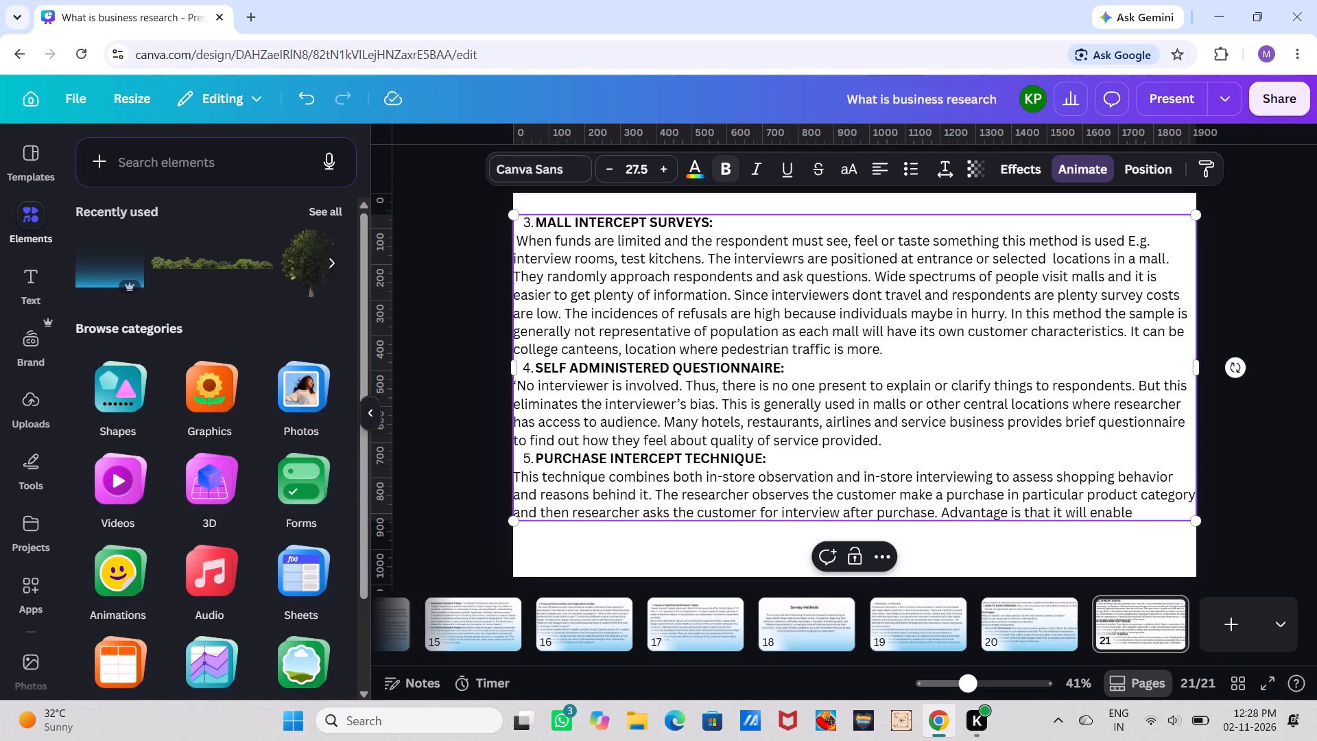
text(the buy)
text(ers)
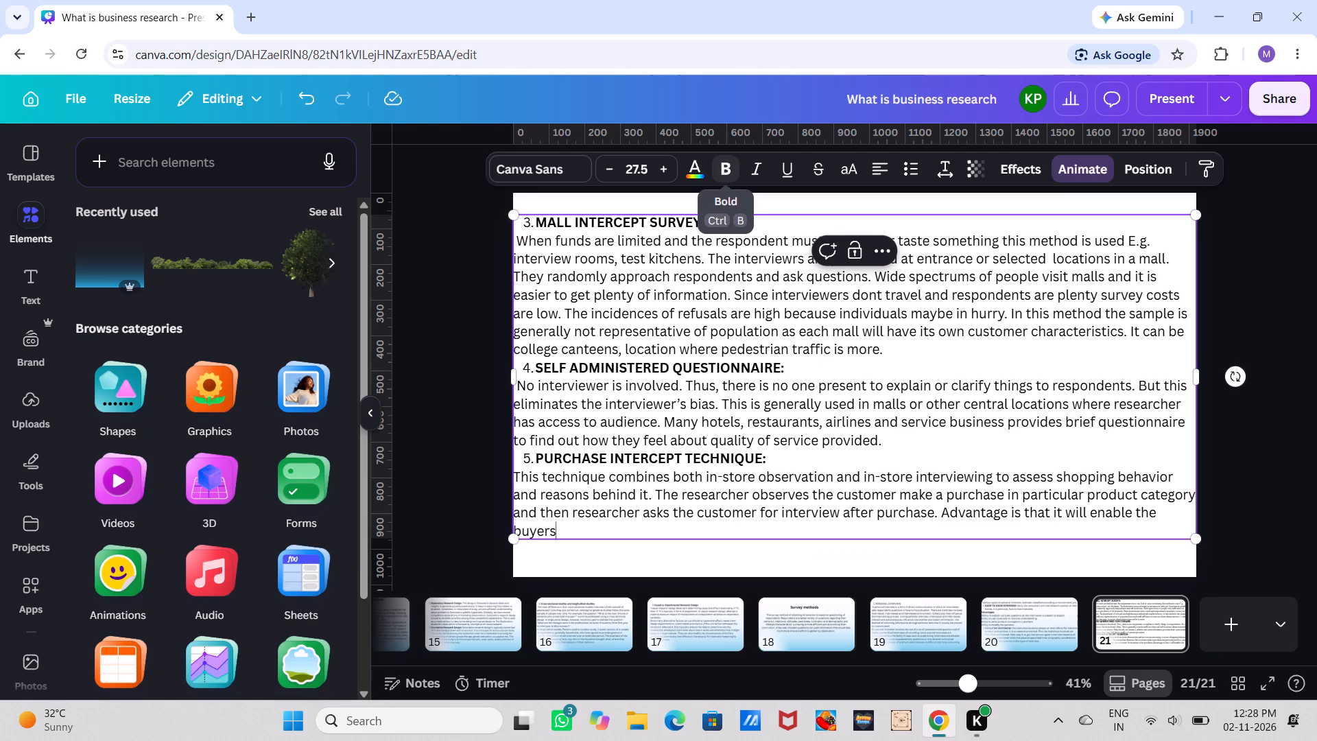
Continue the advantage sentence with "to have better recall and compare the products with competing brands".
key(space)
key(t)
key(o)
key(space)
text(h)
text(ave beter)
key(BackSpace)
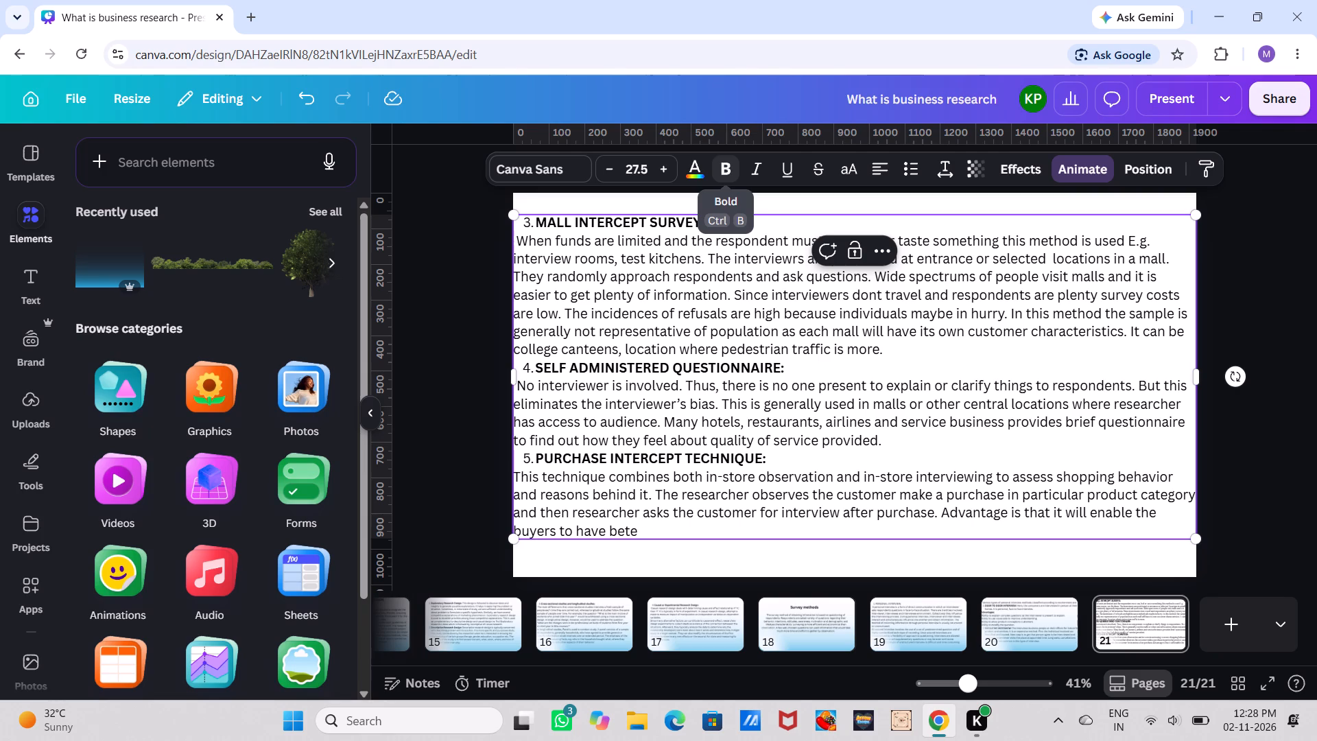
key(BackSpace)
text(ter recall and comp)
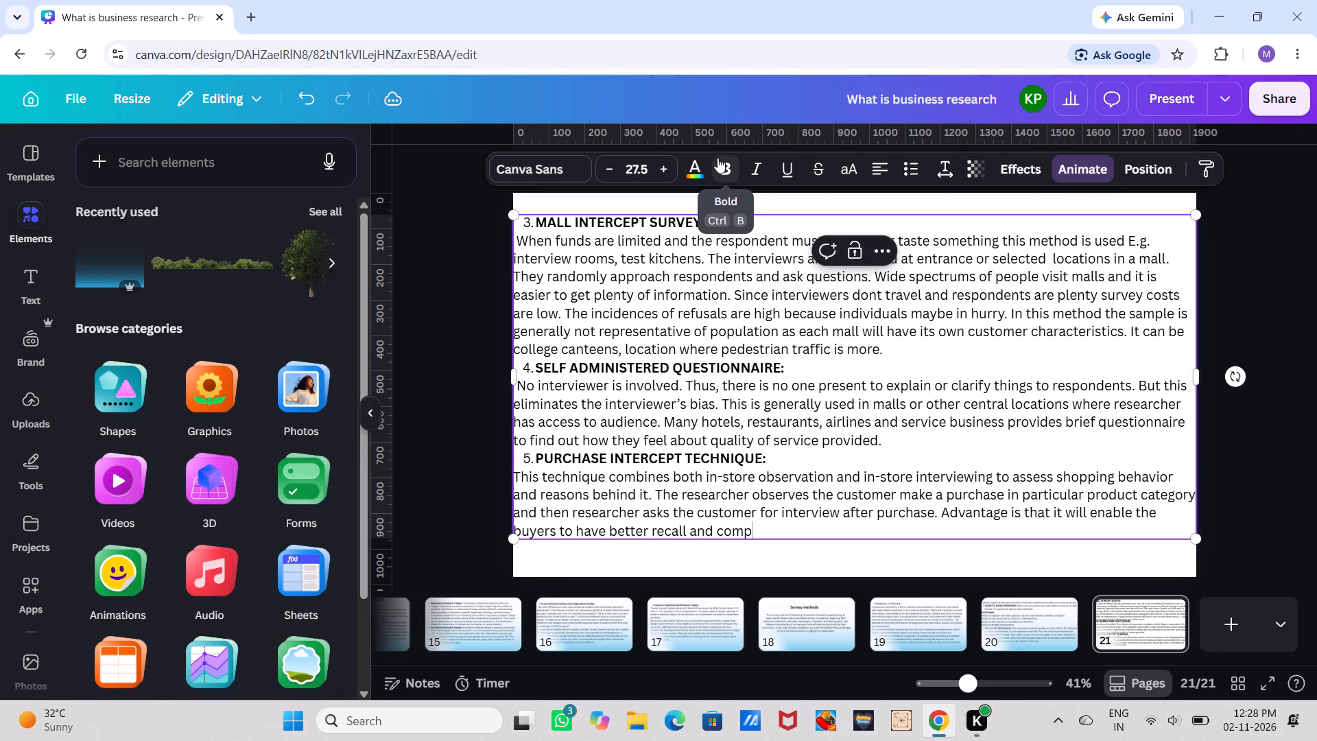
text(are)
key(space)
text(the products)
key(space)
text(with competing brands)
Complete the advantage sentence with "as the time lapse between purchase and data collection is less.".
key(space)
text(as ht)
key(BackSpace)
key(BackSpace)
text(the time)
key(space)
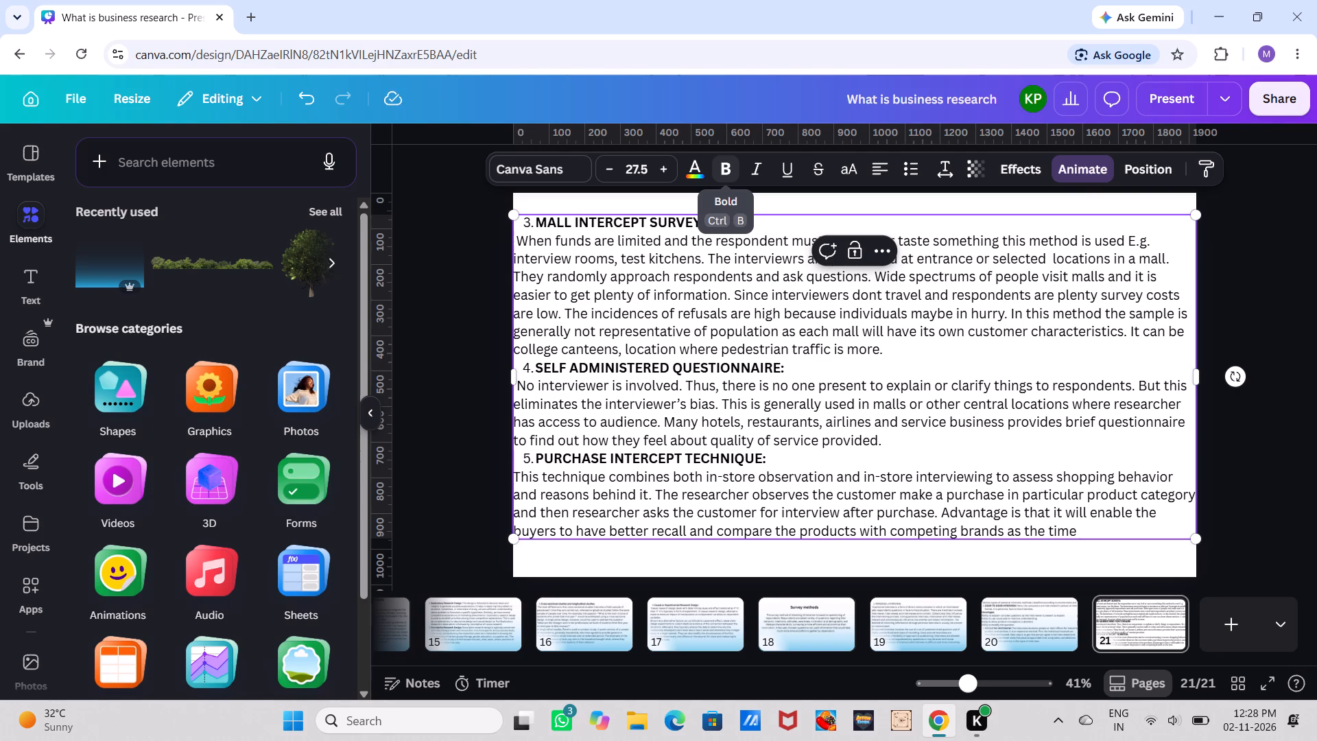
text(lapse between purh)
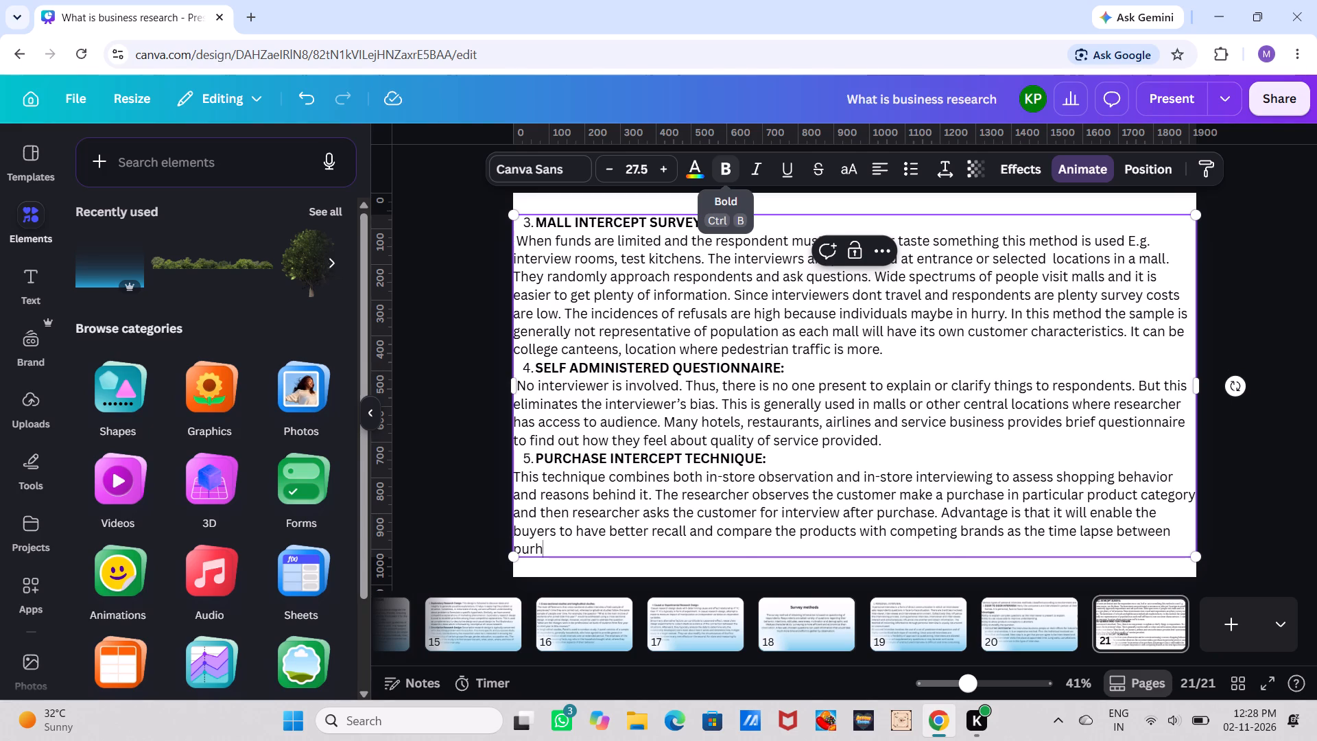
key(BackSpace)
text(chase)
key(space)
text(and data c)
text(ollection is less.)
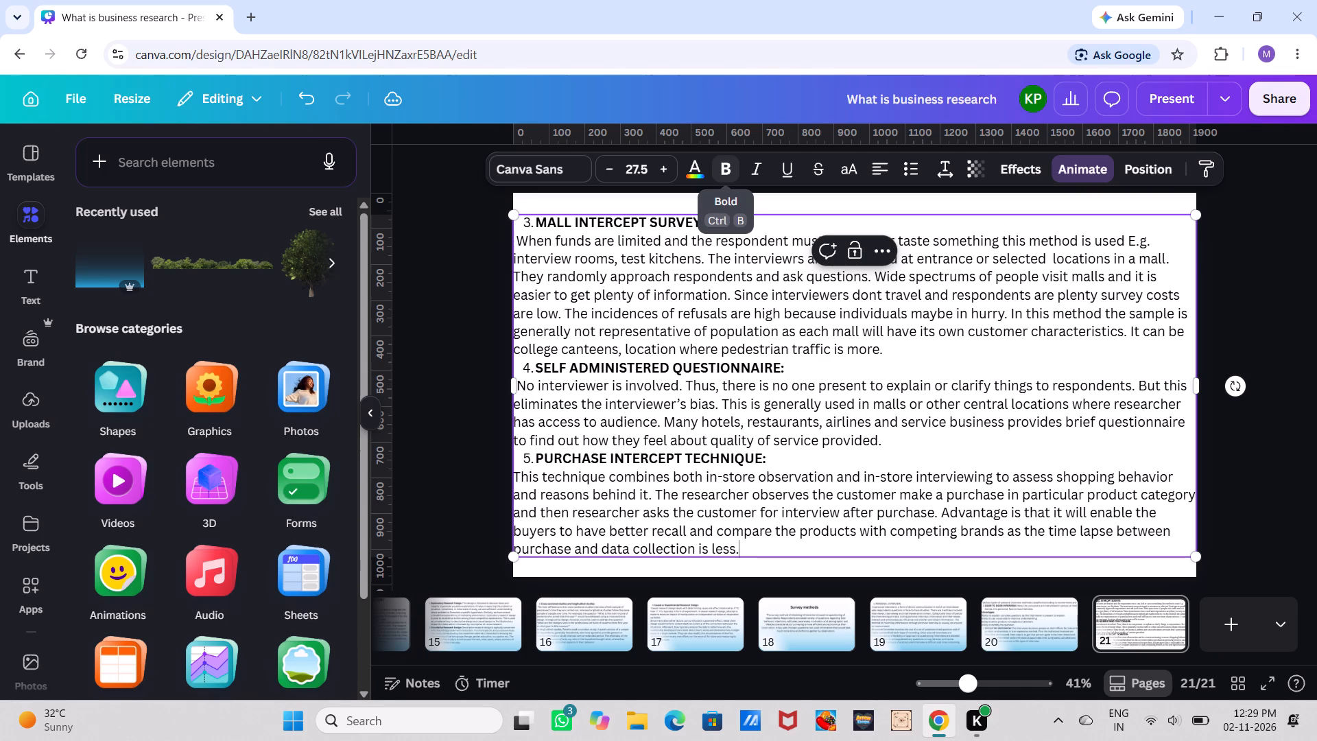
Start a disadvantage sentence at the end of the item 5 paragraph: "Disadvantage is that it samples only".
key(space)
text(Disad)
text(vantage s)
key(BackSpace)
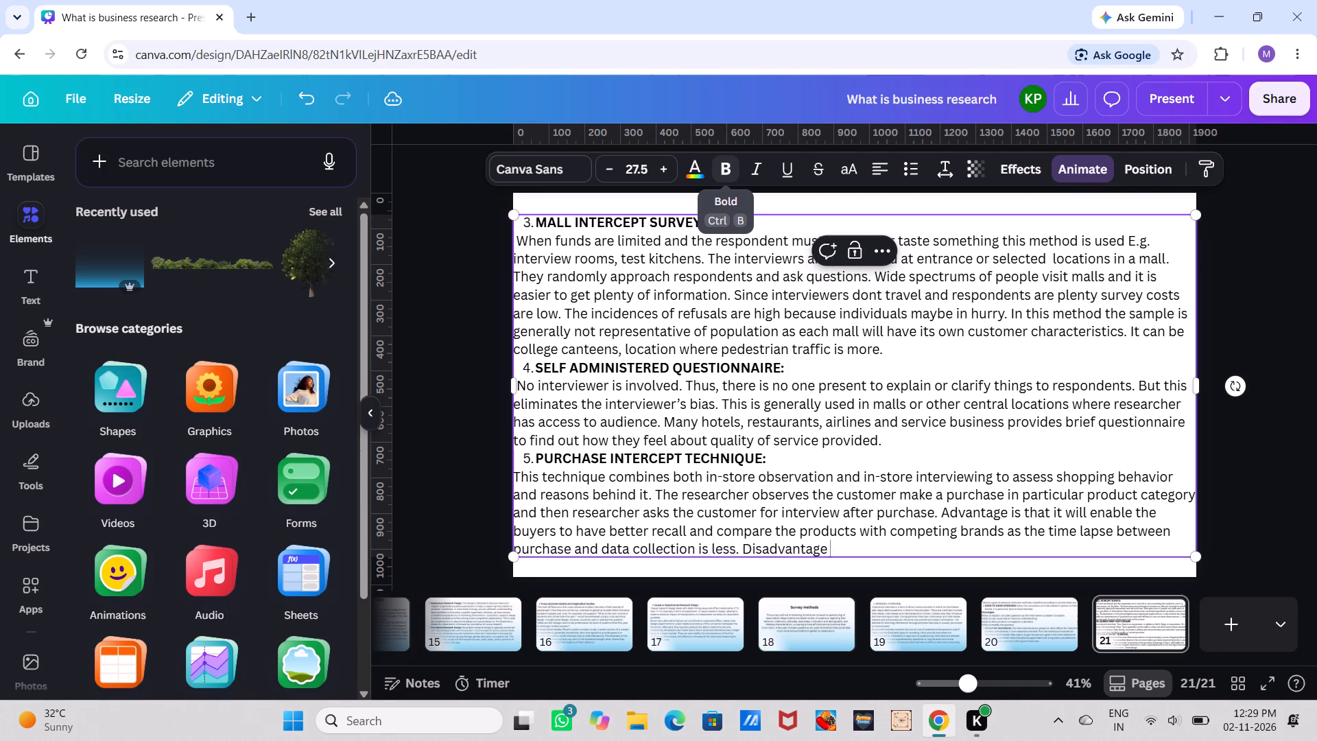
text(is that it)
key(space)
text(sm)
key(BackSpace)
text(amples only)
key(space)
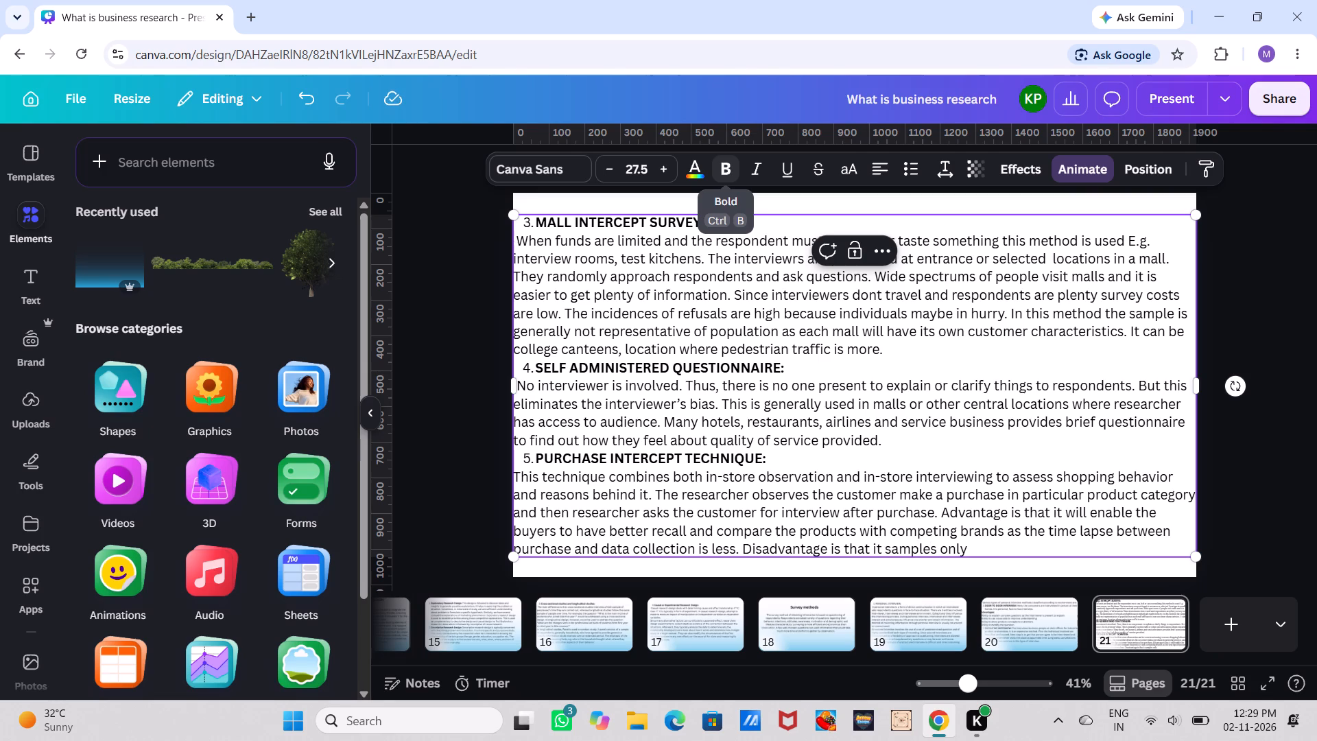
Continue the disadvantage sentence with the word "purchasers".
text(pu)
key(r)
key(c)
text(ha)
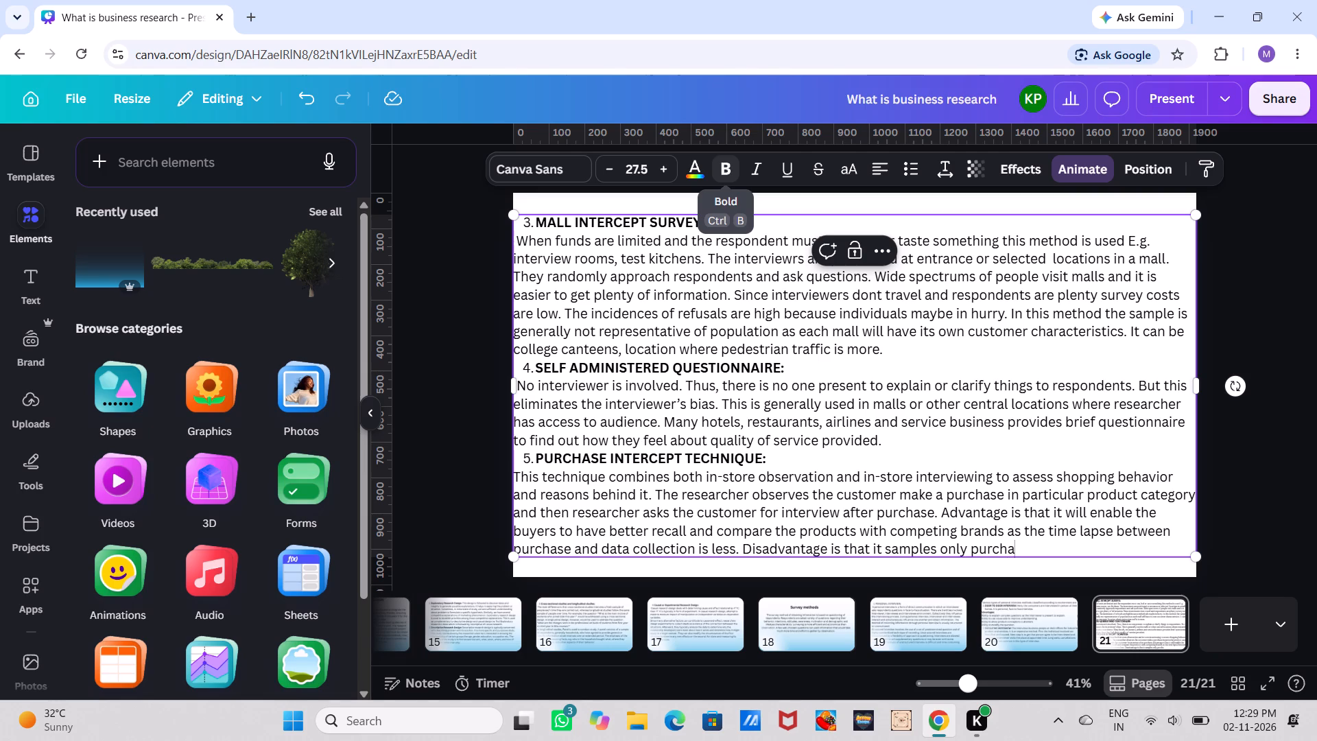
key(a)
key(BackSpace)
text(ss)
key(BackSpace)
text(ee)
key(BackSpace)
text(rd)
text(+s n)
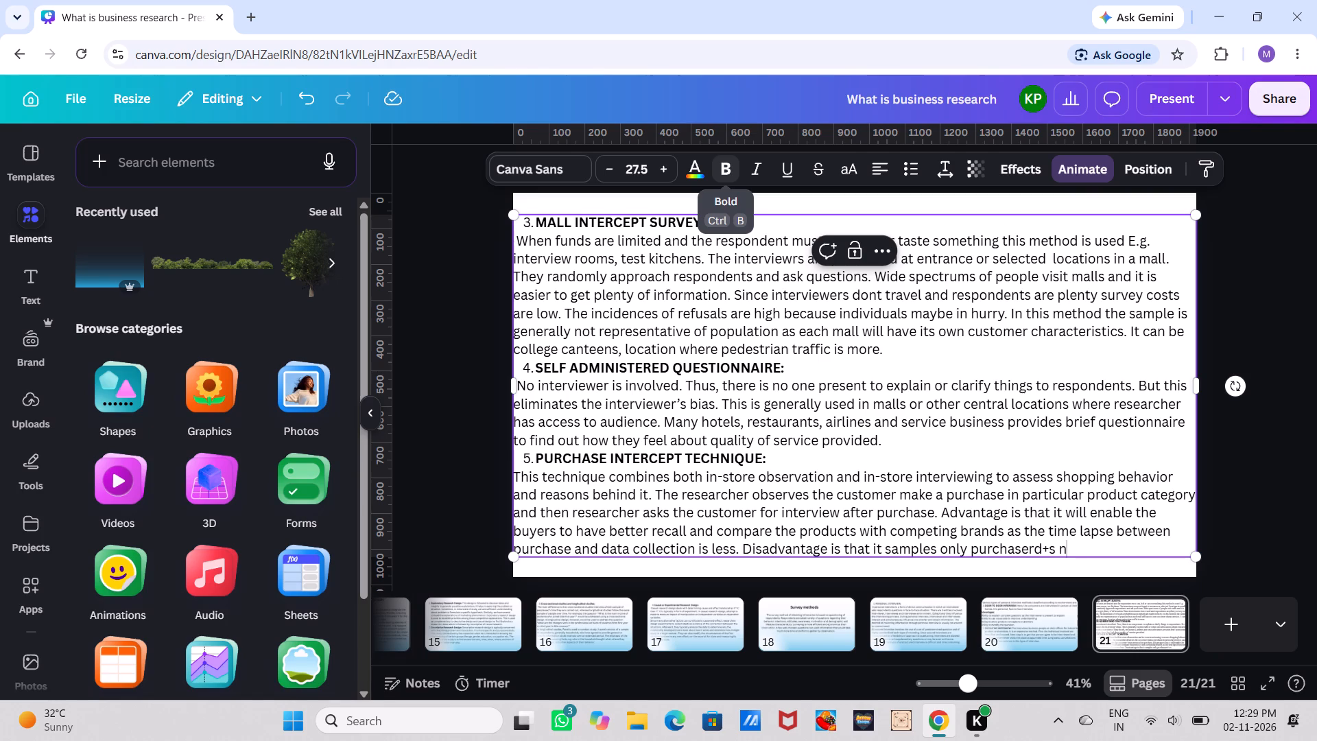
key(BackSpace)
key(BackSpace)
key(BackSpace)
key(BackSpace)
key(BackSpace)
text(s)
key(space)
Complete the disadvantage sentence with "and not anyone else who might be influenicng the decision on what to buy or where to shop.".
text(abd)
key(BackSpace)
key(BackSpace)
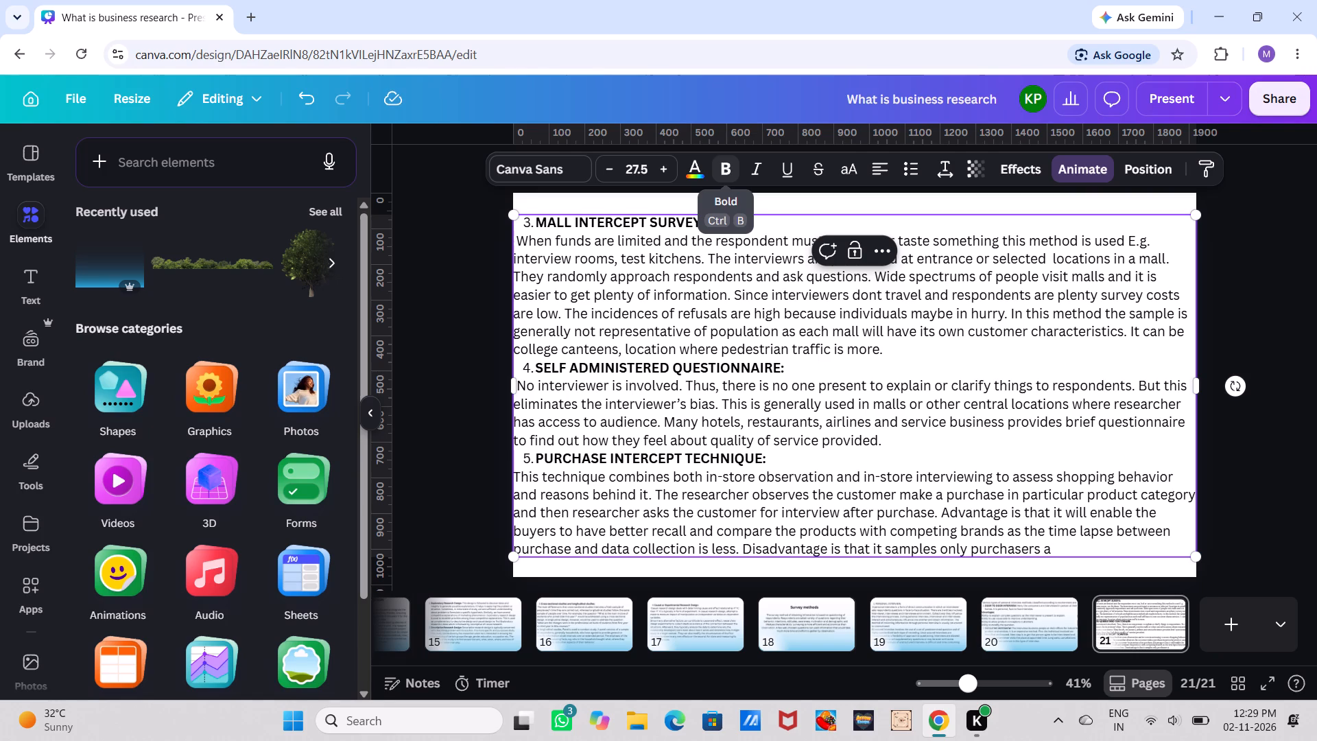
text(nd not anyone)
key(space)
text(else who might be influenicng the decision)
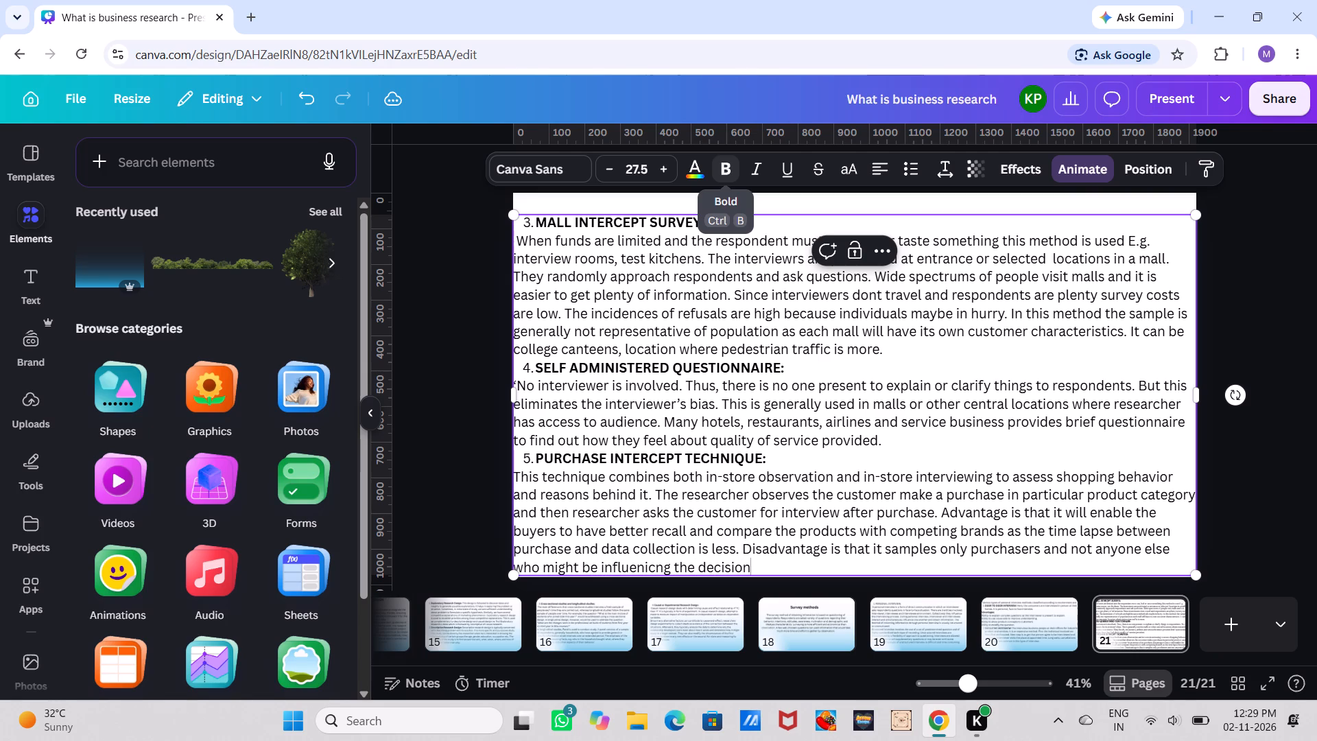
key(space)
text(on what tn)
key(space)
key(BackSpace)
key(BackSpace)
text(o buy or where to sh)
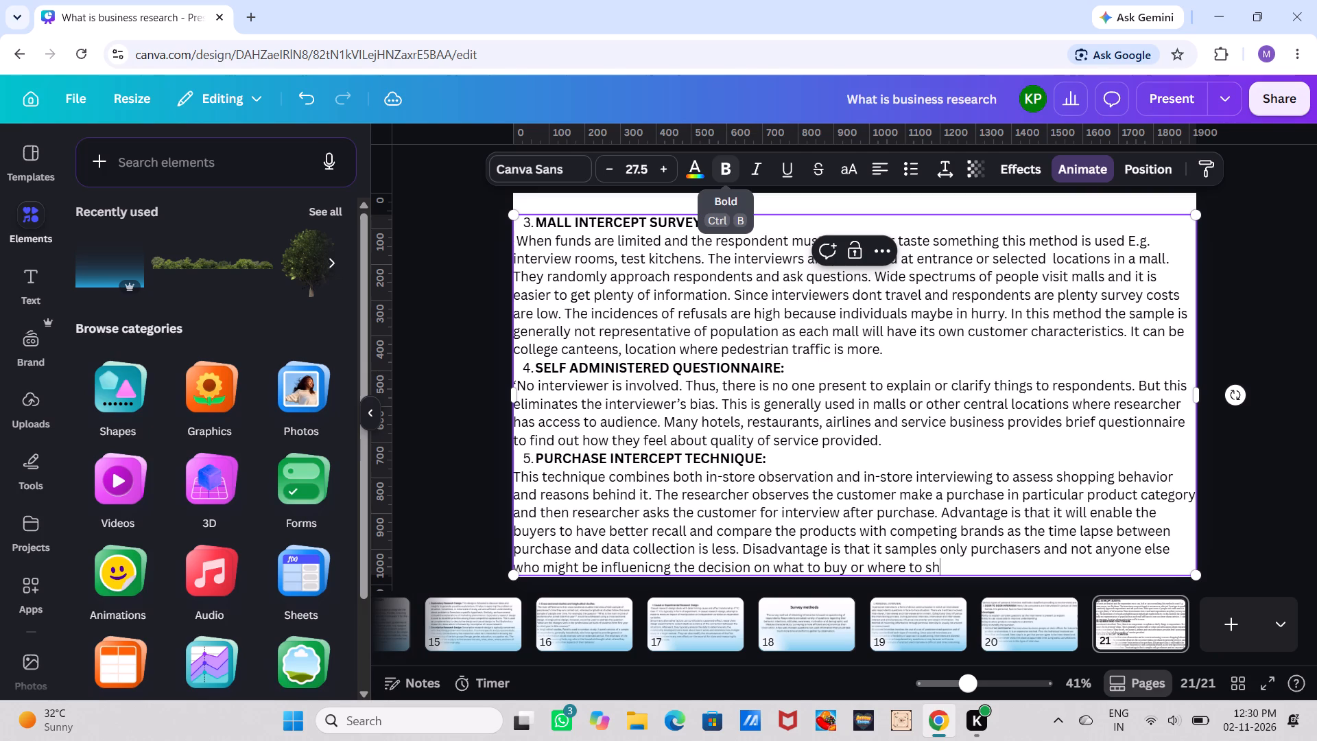
text(op.)
Move the page 21 text block up to the page's upper edge.
click(882, 210)
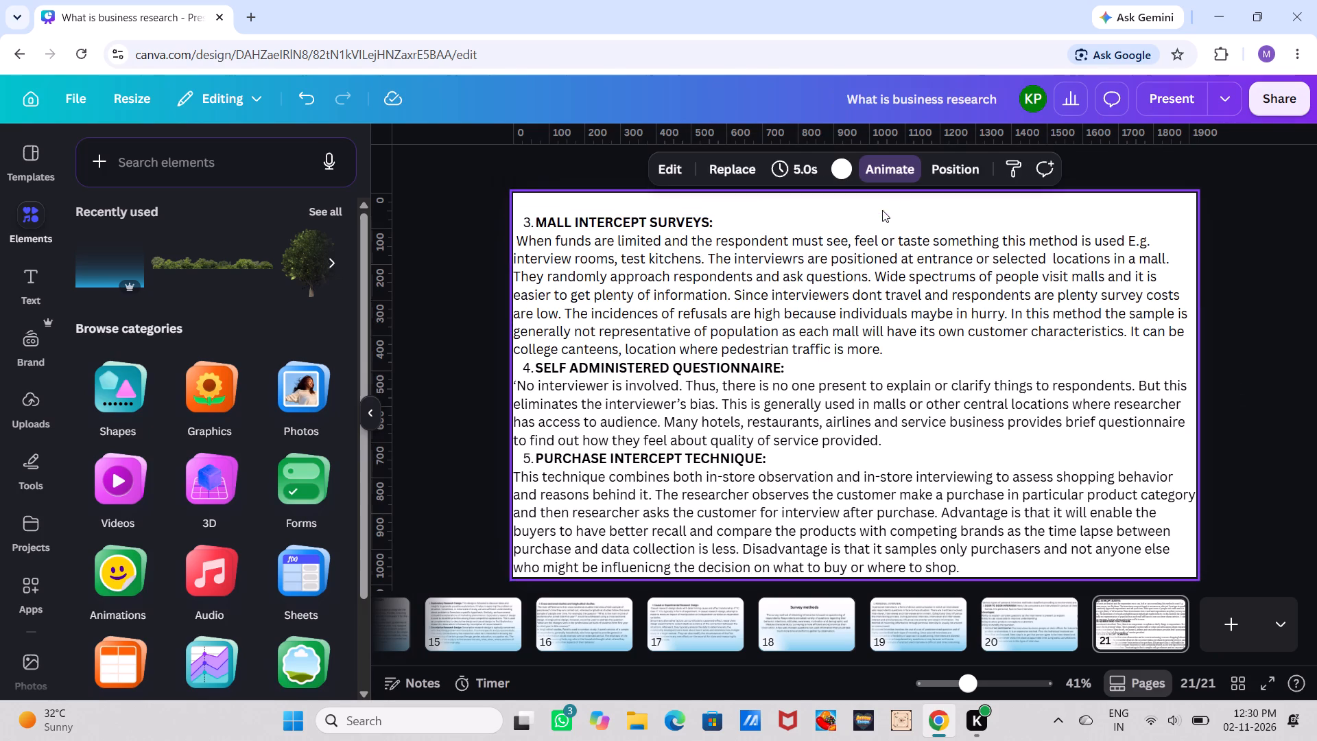
drag(884, 302, 883, 278)
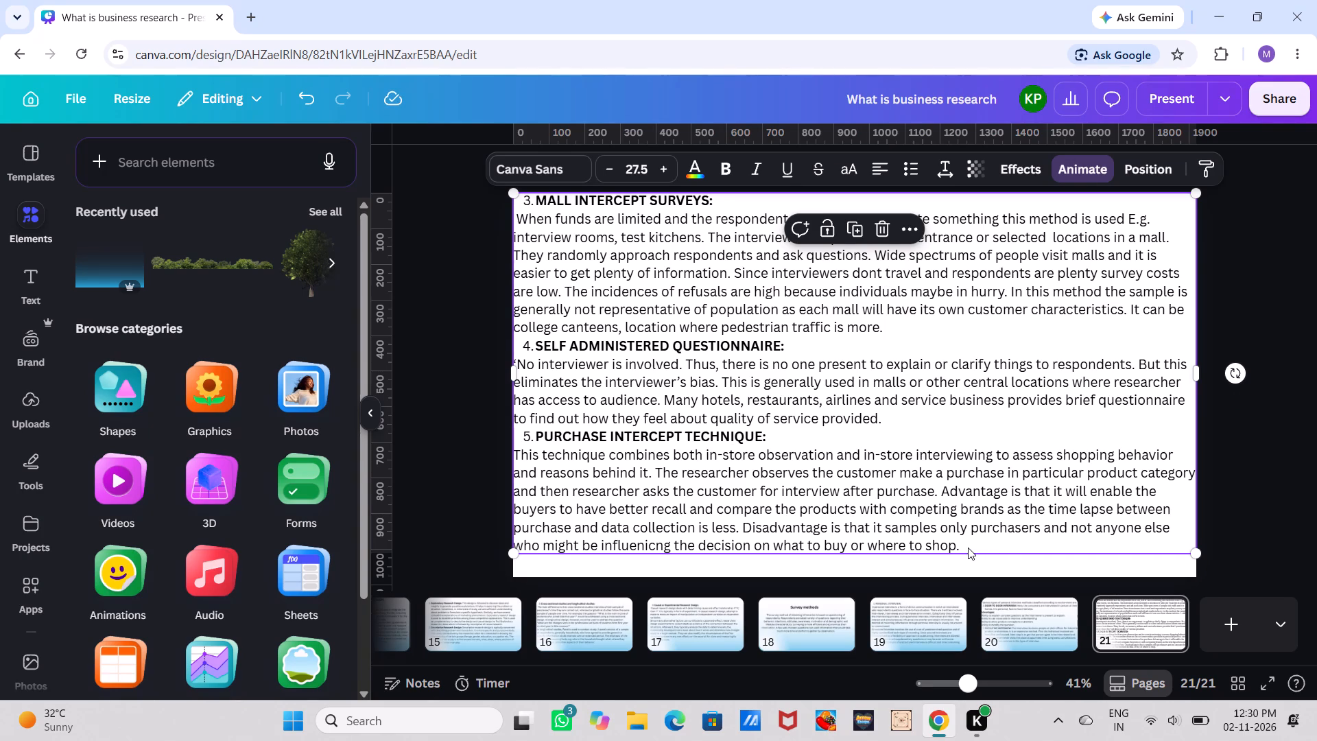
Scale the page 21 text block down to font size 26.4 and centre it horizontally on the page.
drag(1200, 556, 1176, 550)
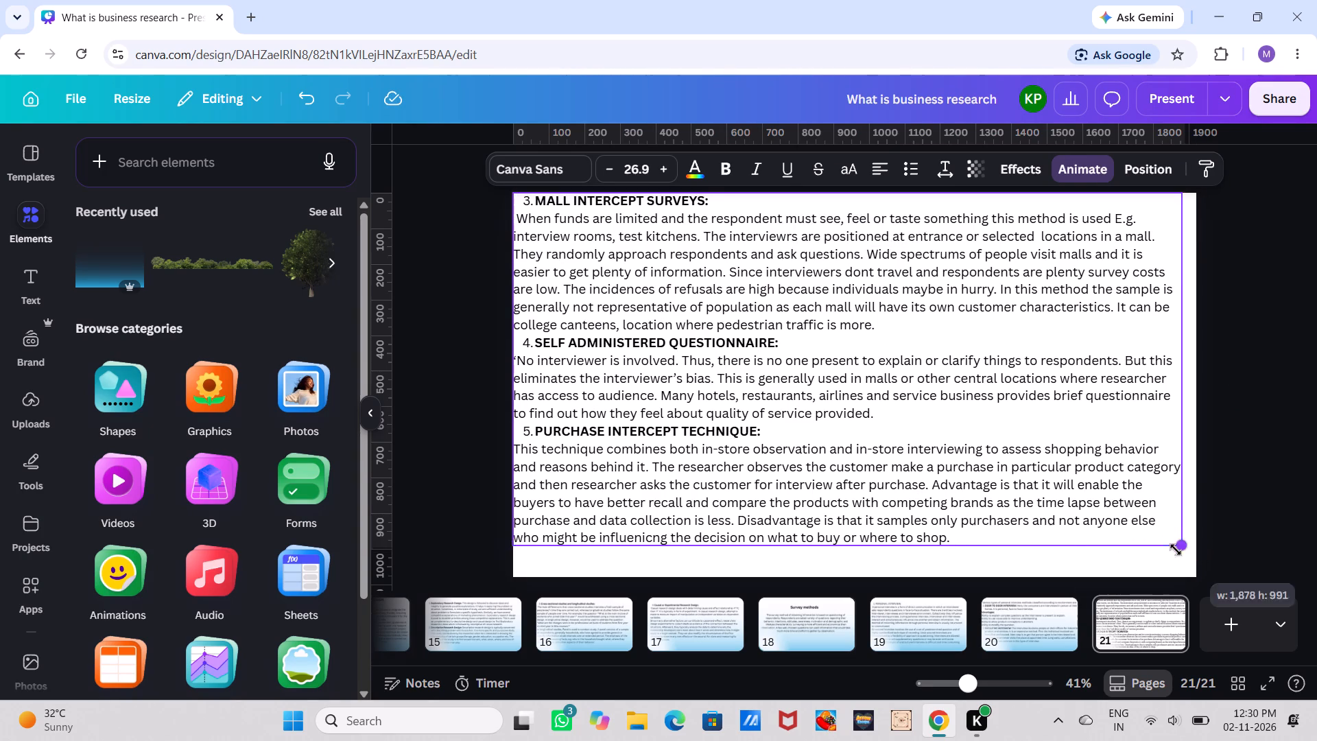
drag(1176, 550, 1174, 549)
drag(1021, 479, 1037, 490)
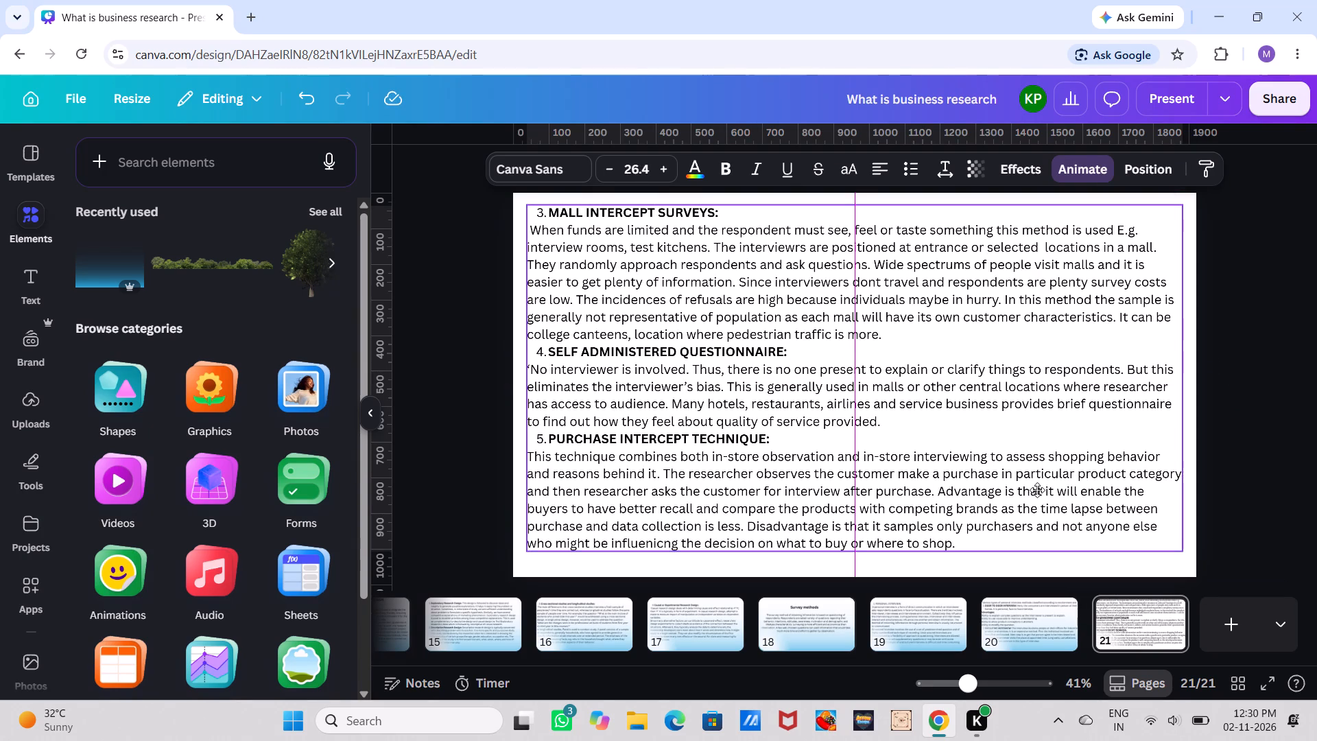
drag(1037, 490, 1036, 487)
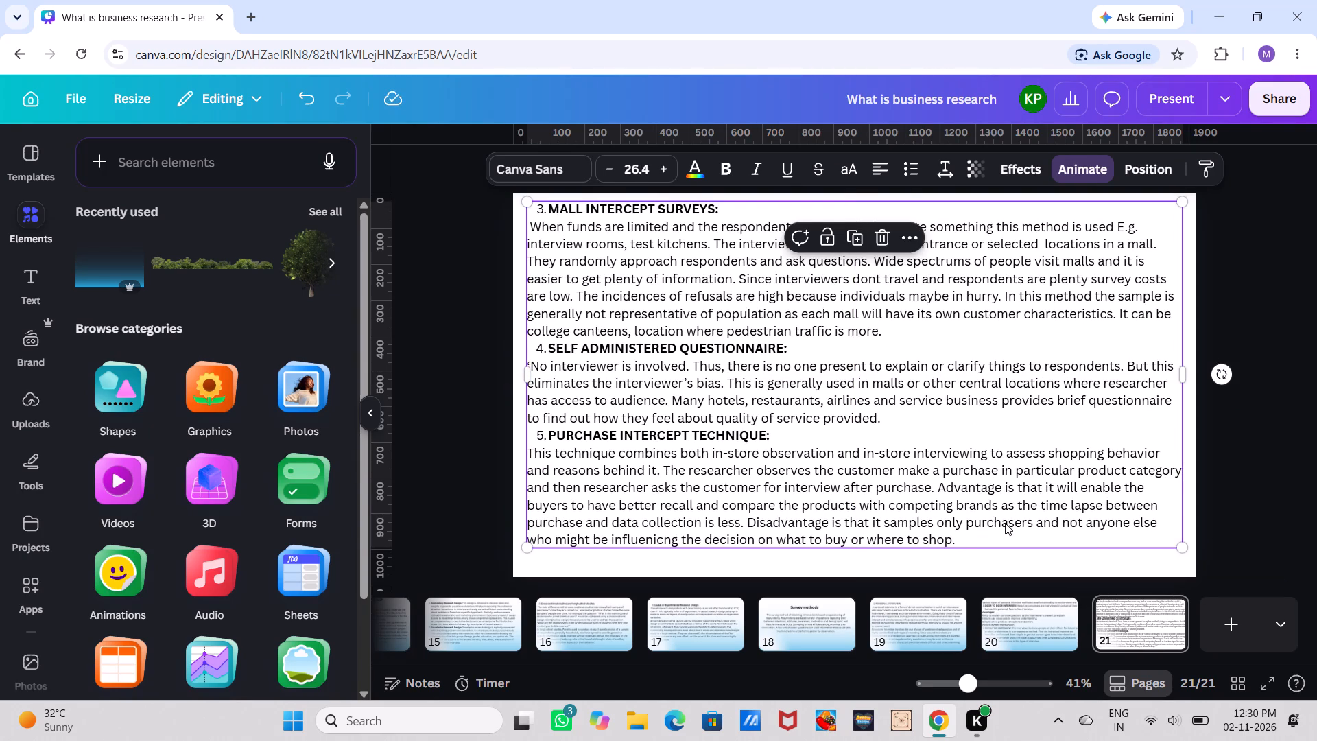
click(1004, 536)
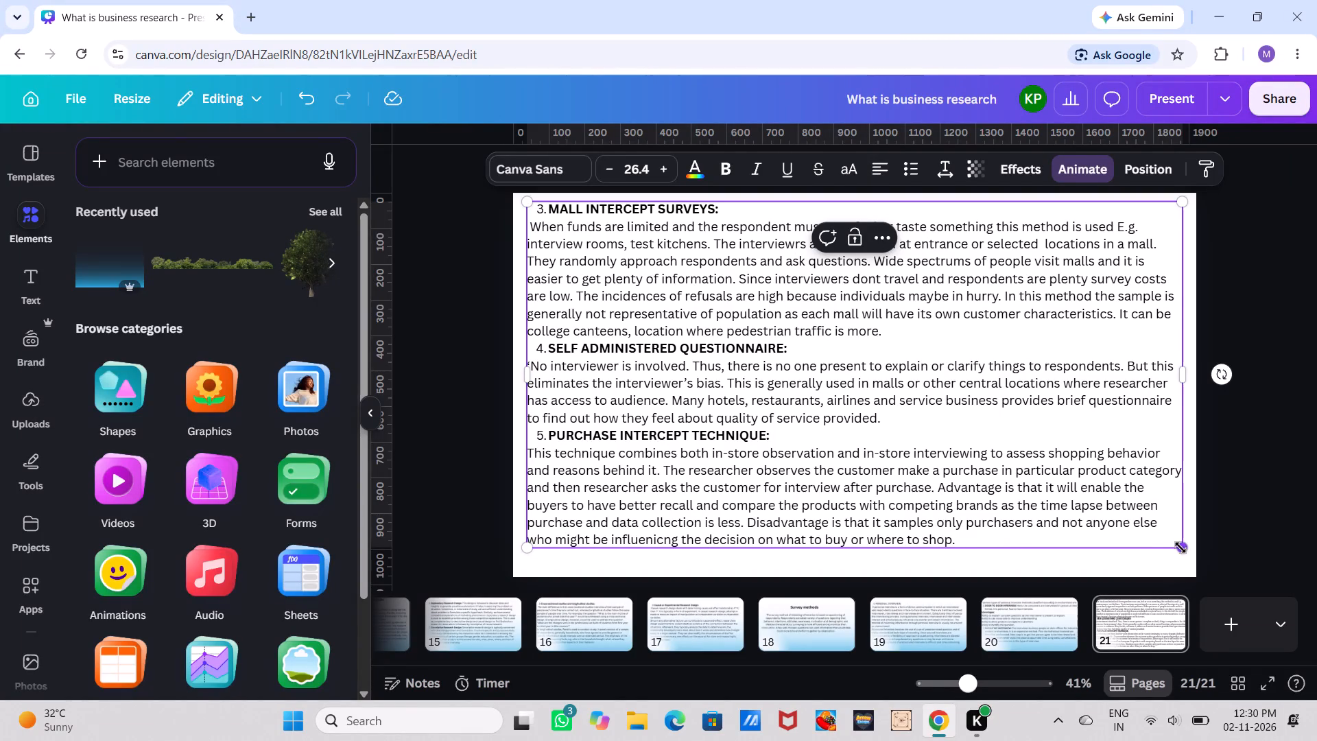
drag(1180, 548, 1190, 560)
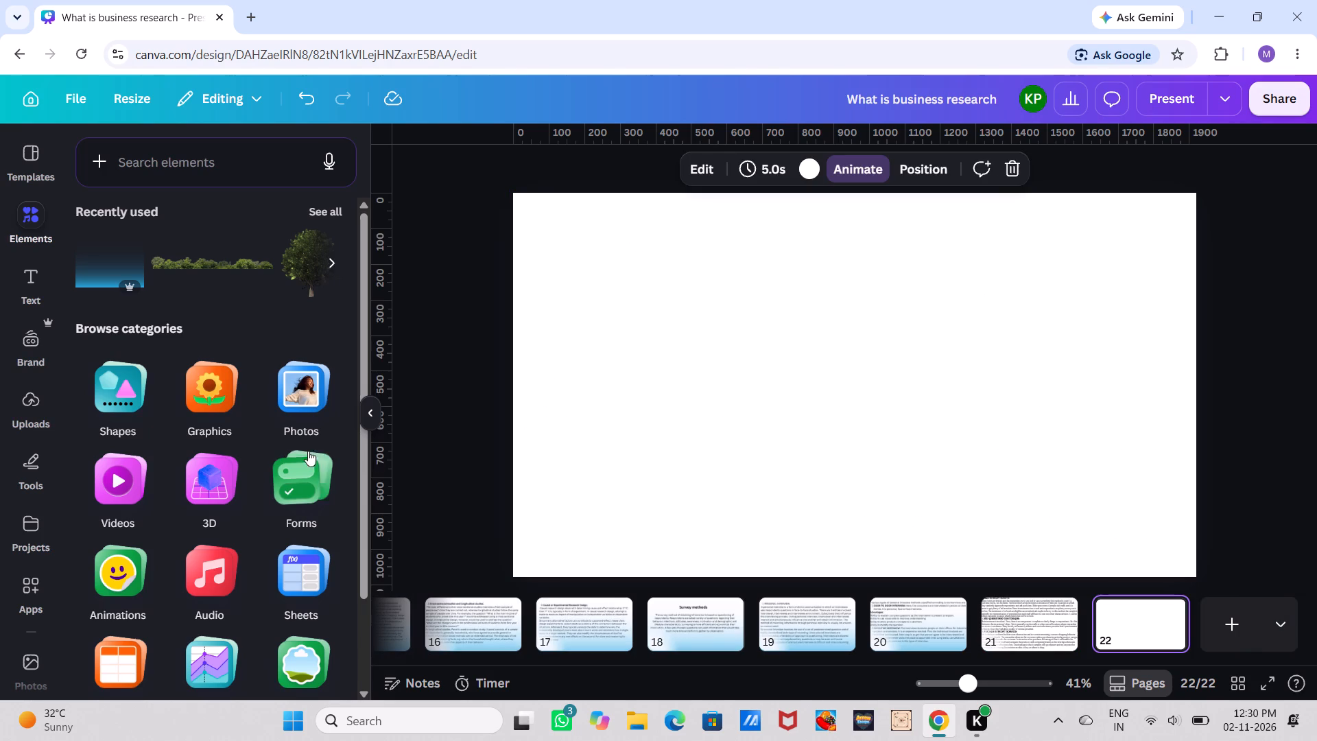
Add a subheading text on page 22 reading "MERITS OF PERSONAL INTERVIEW:".
click(40, 291)
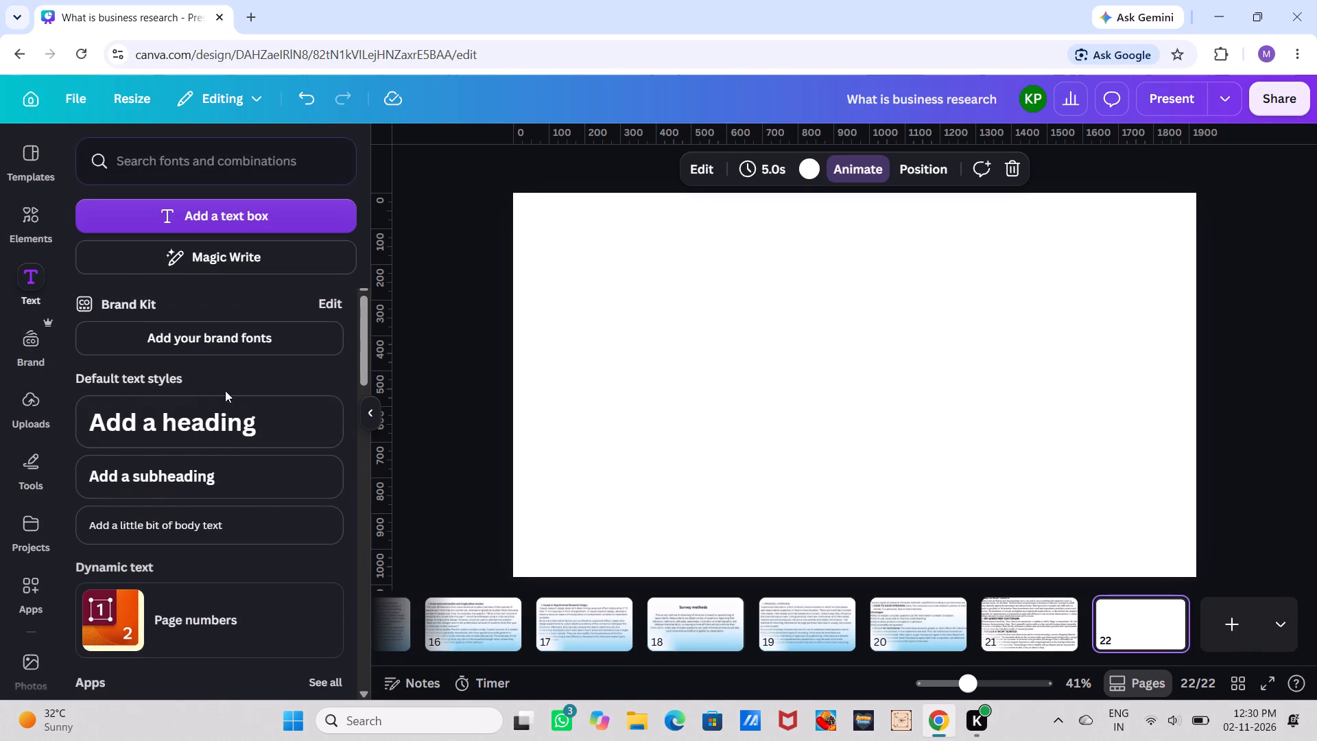
click(215, 480)
key(Delete)
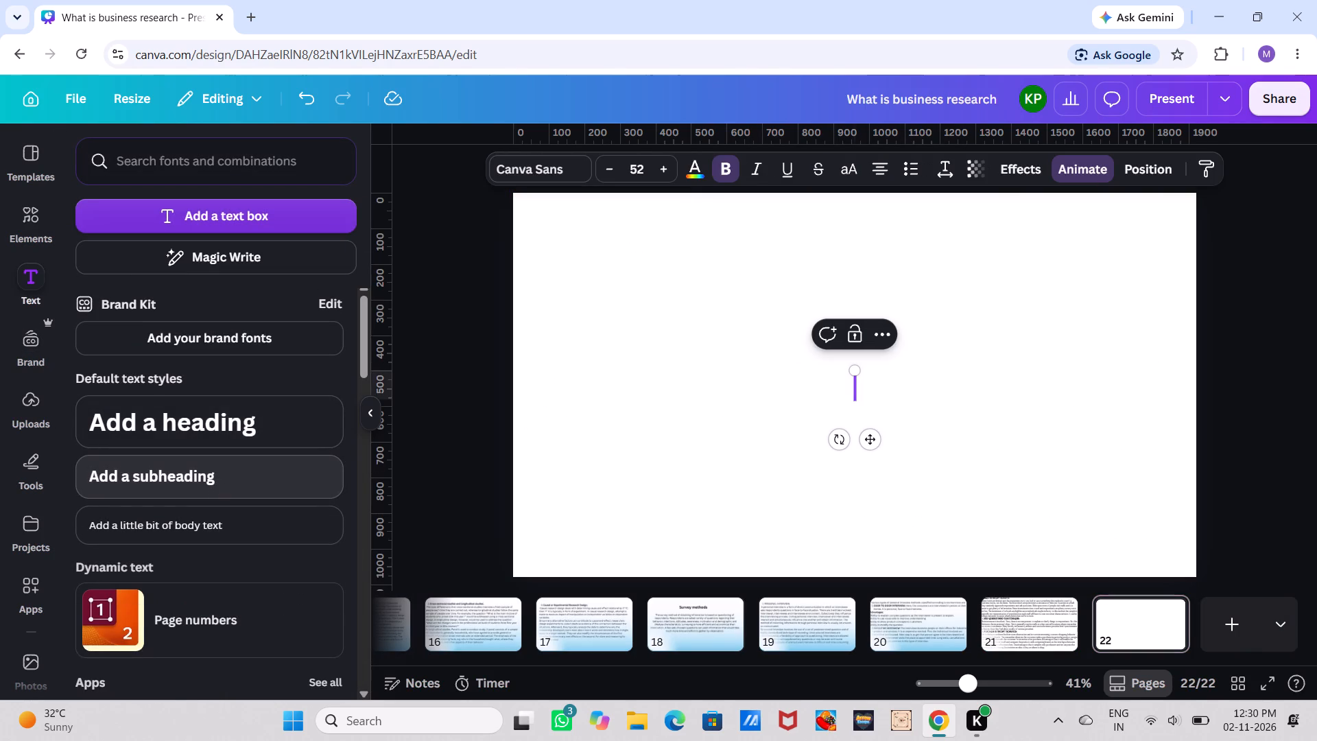
text(MERITS)
key(space)
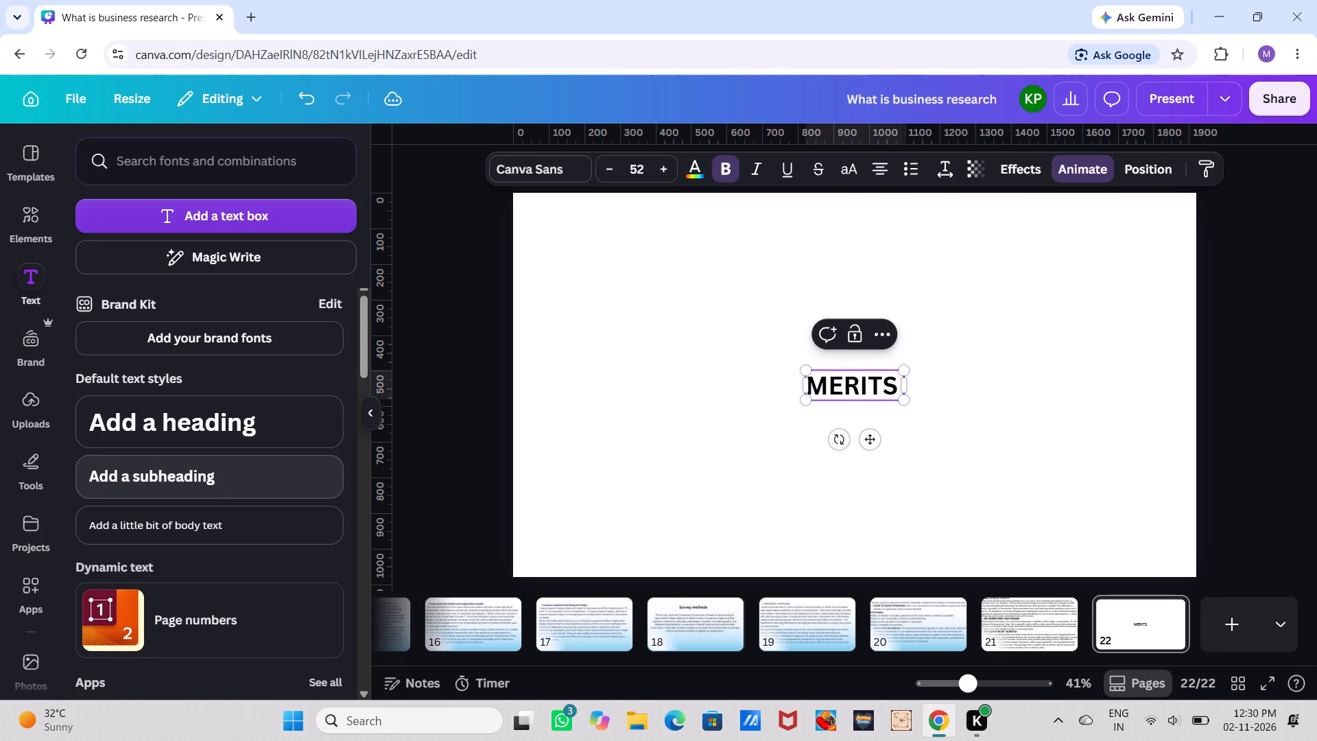
text(OF PERSONAL)
key(space)
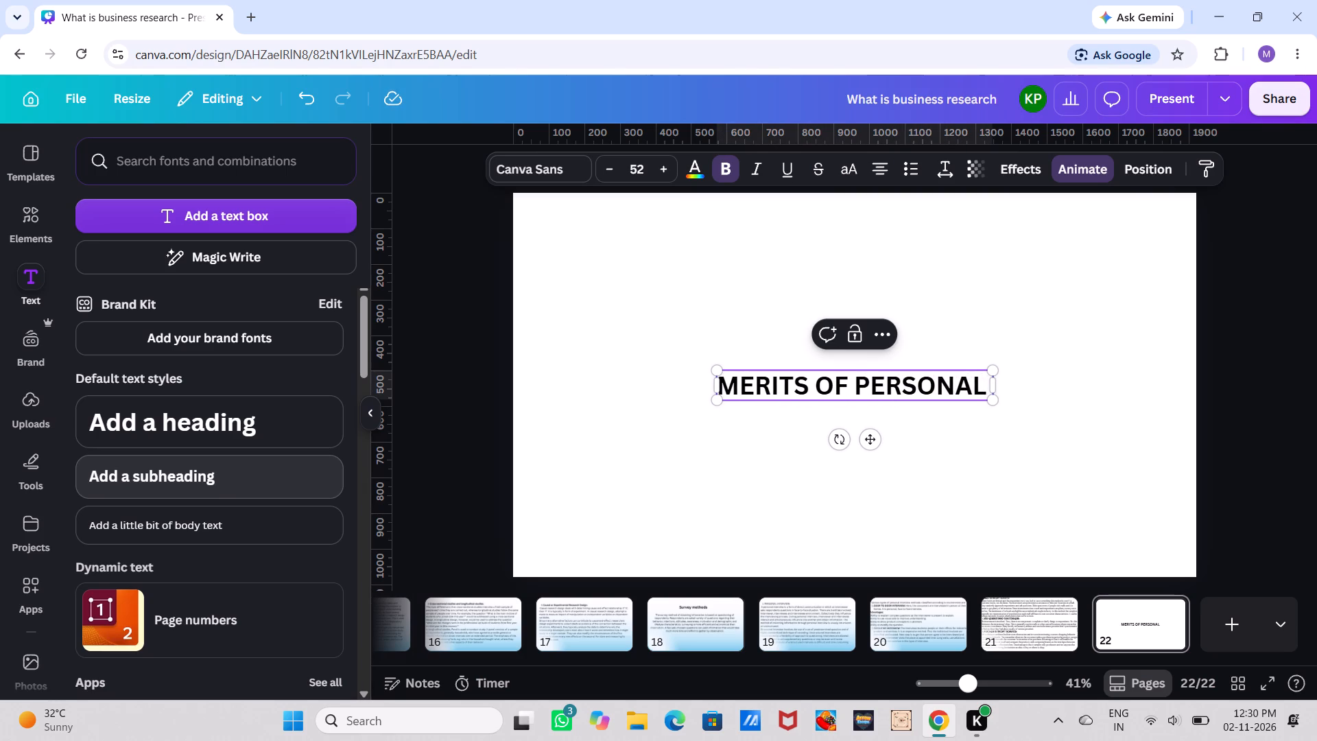
text(INTERVIEW)
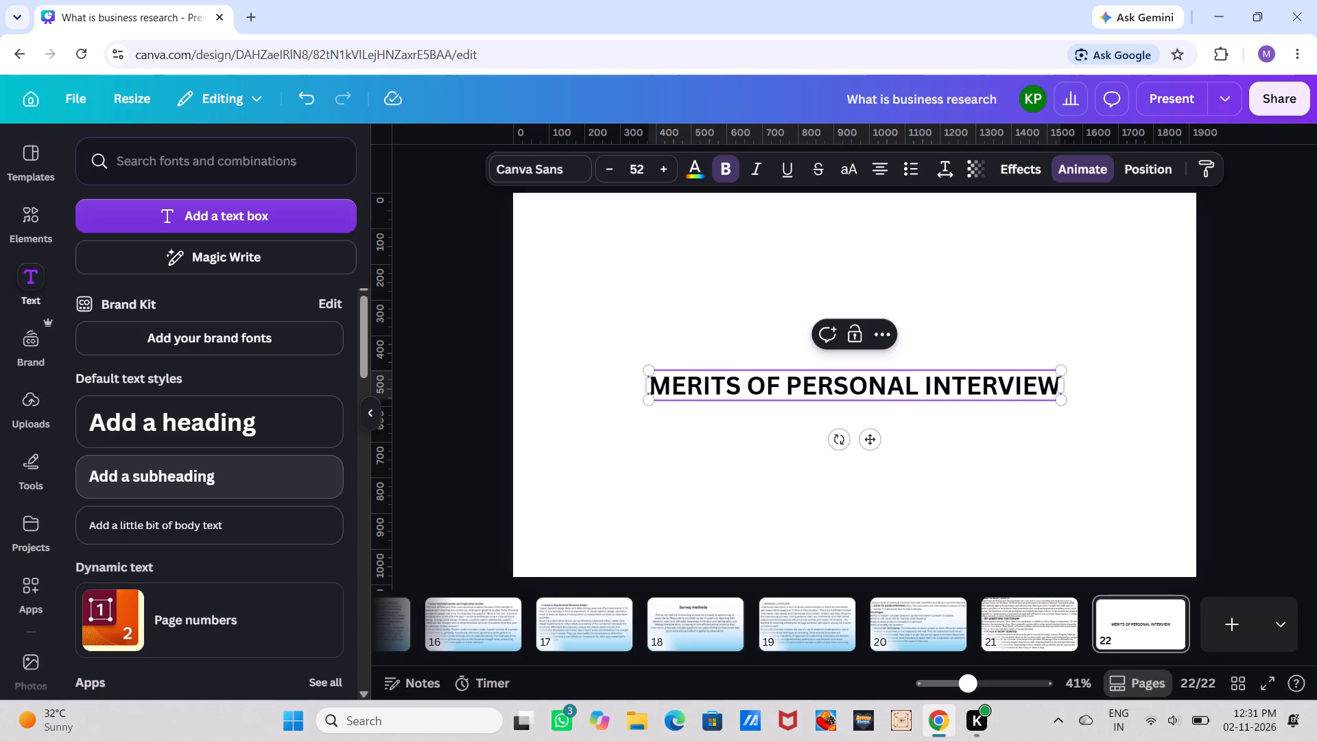
key(shift+colon)
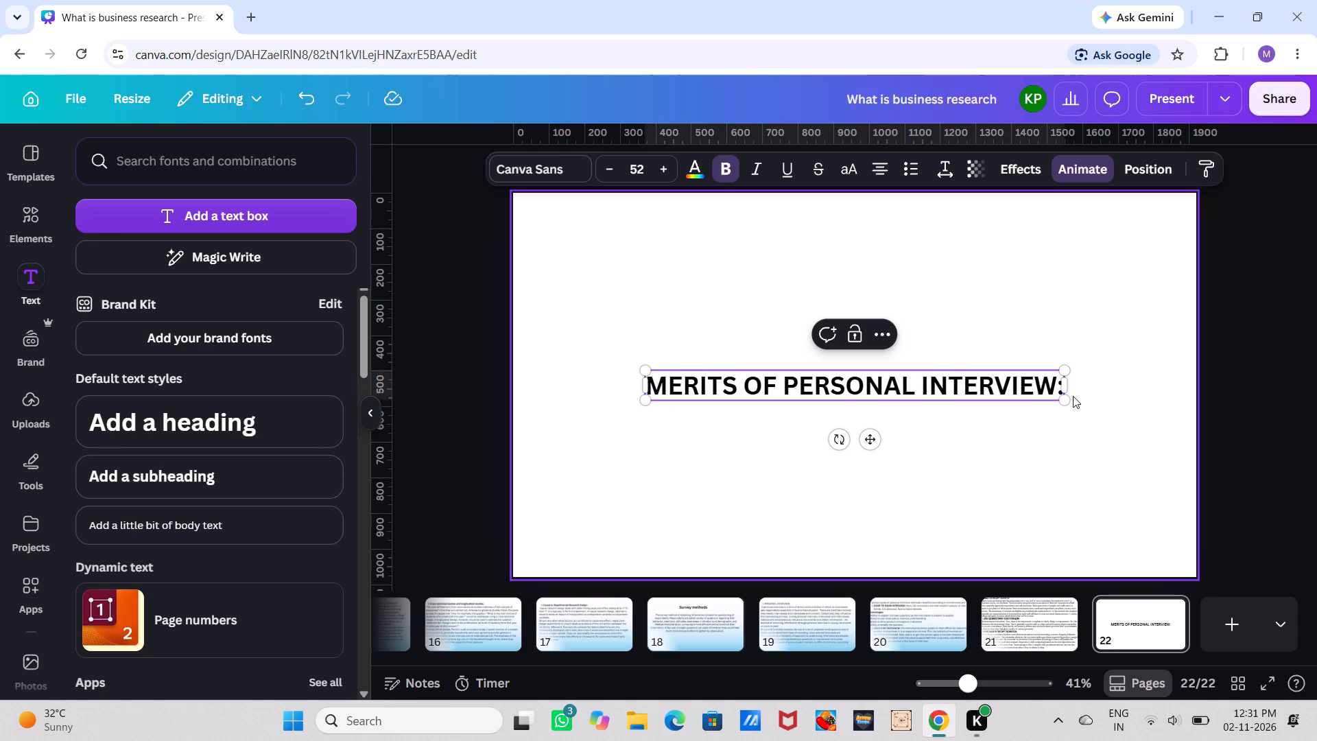
Scale the "MERITS OF PERSONAL INTERVIEW:" heading down to font size 38 and move it to the page's top-left corner.
drag(1068, 405, 958, 368)
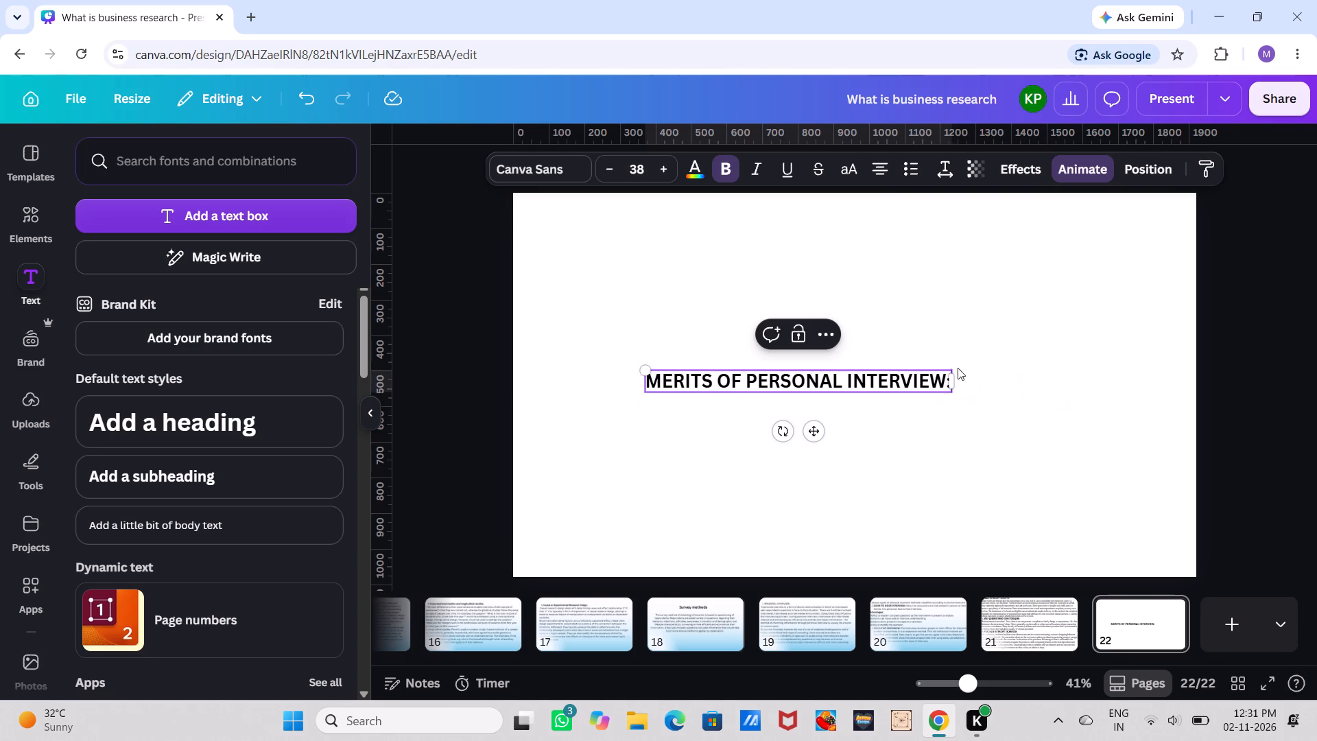
drag(868, 382, 797, 288)
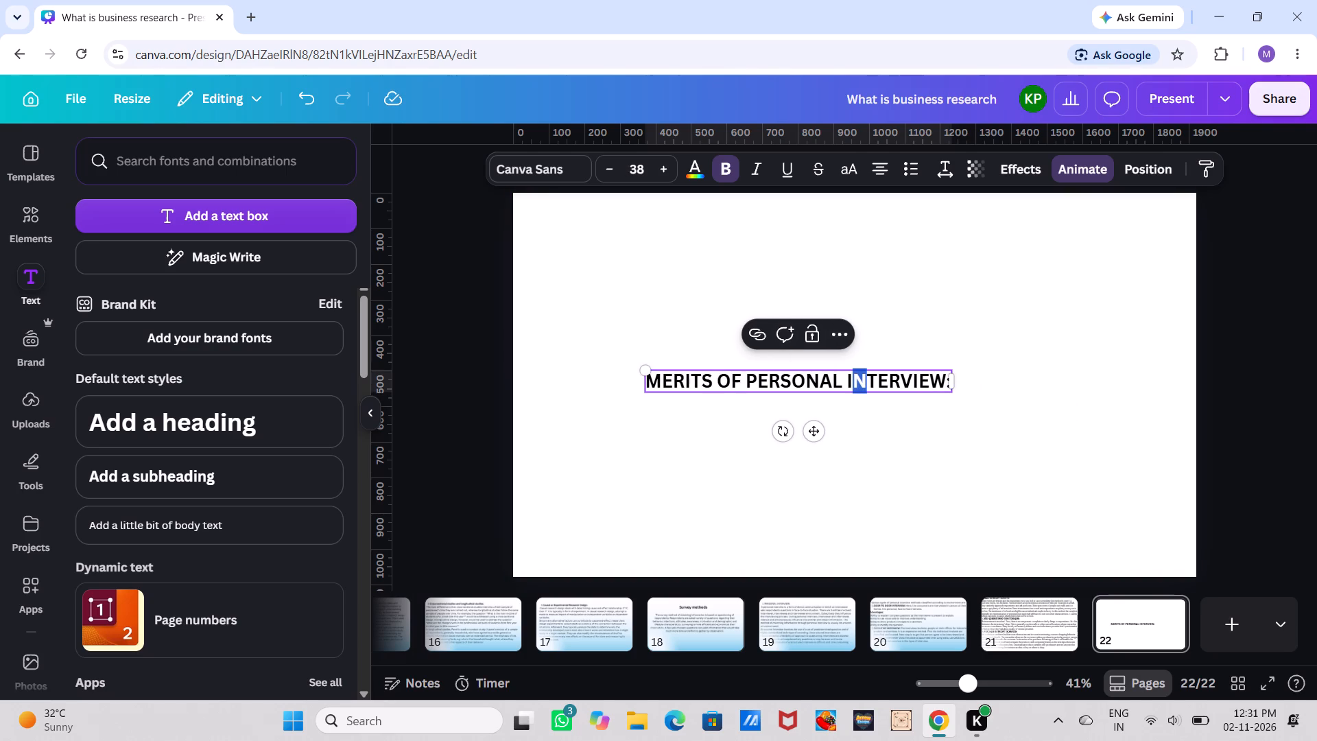
click(783, 396)
drag(788, 386, 697, 302)
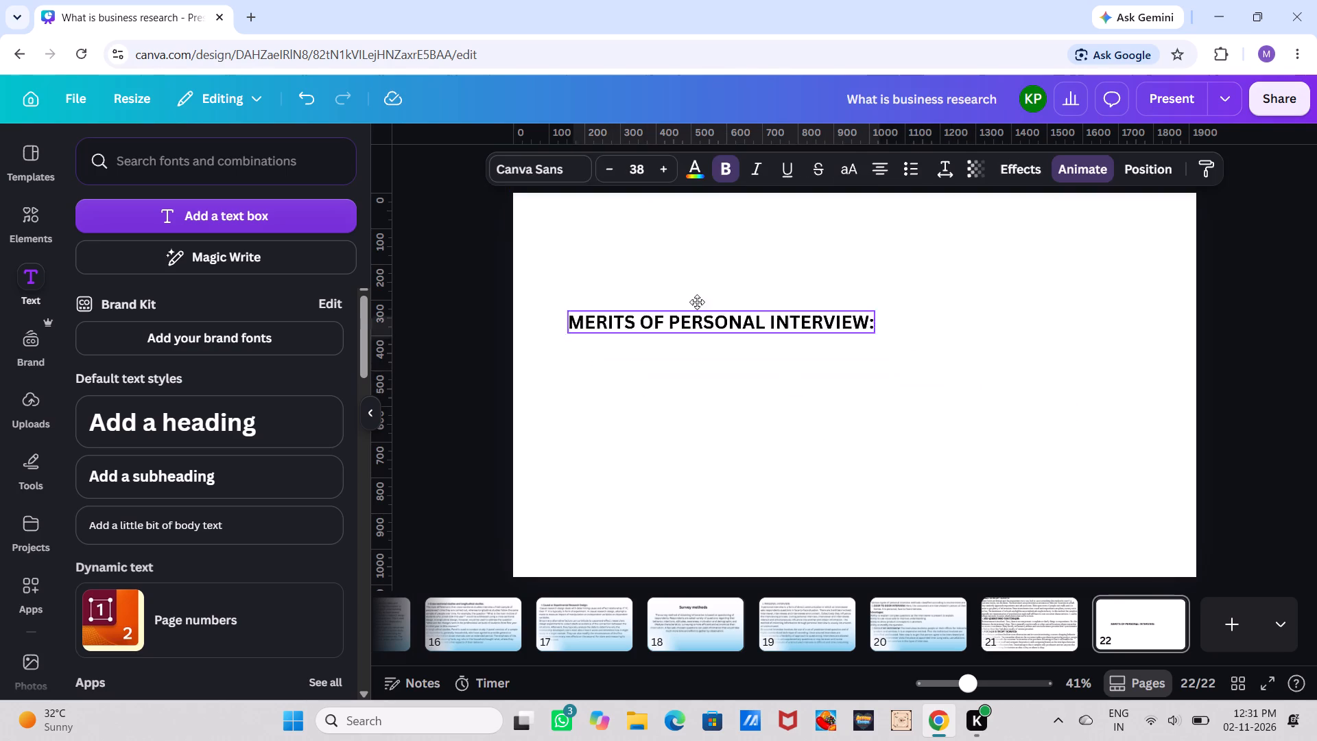
drag(697, 302, 663, 222)
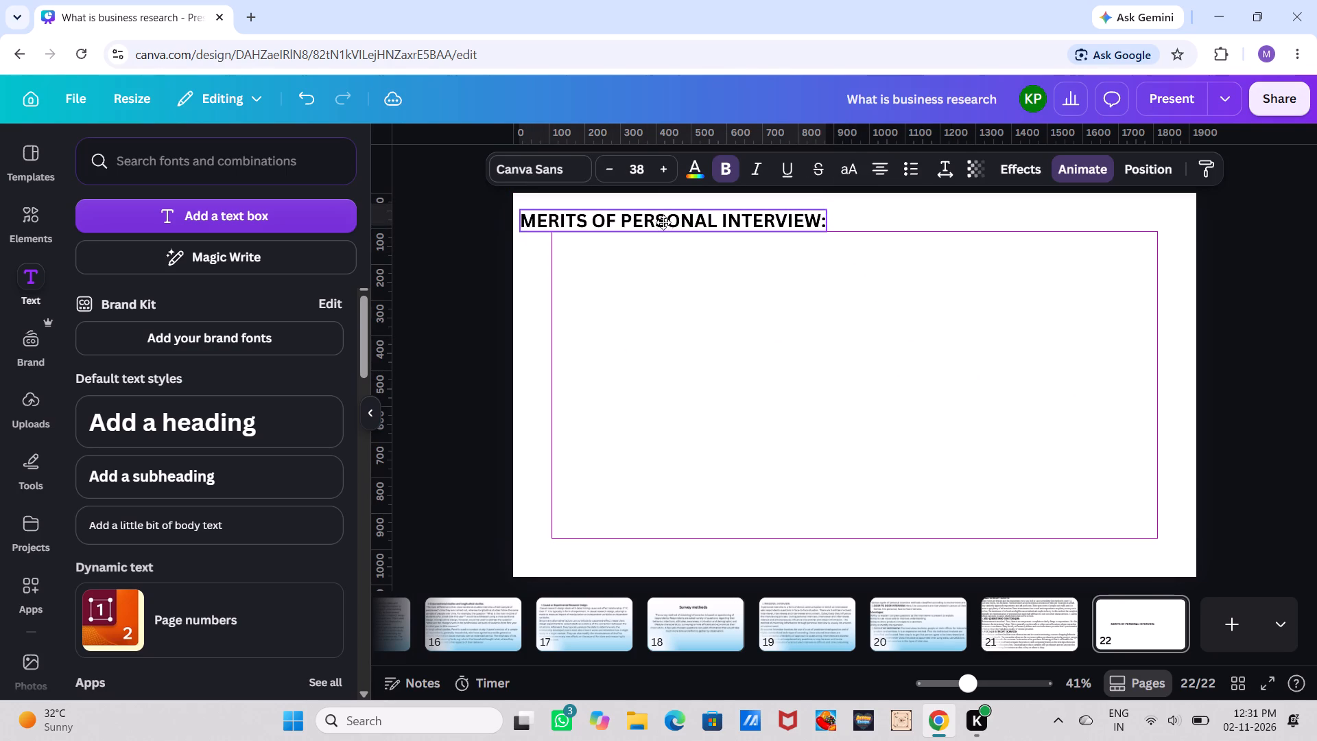
drag(663, 222, 661, 215)
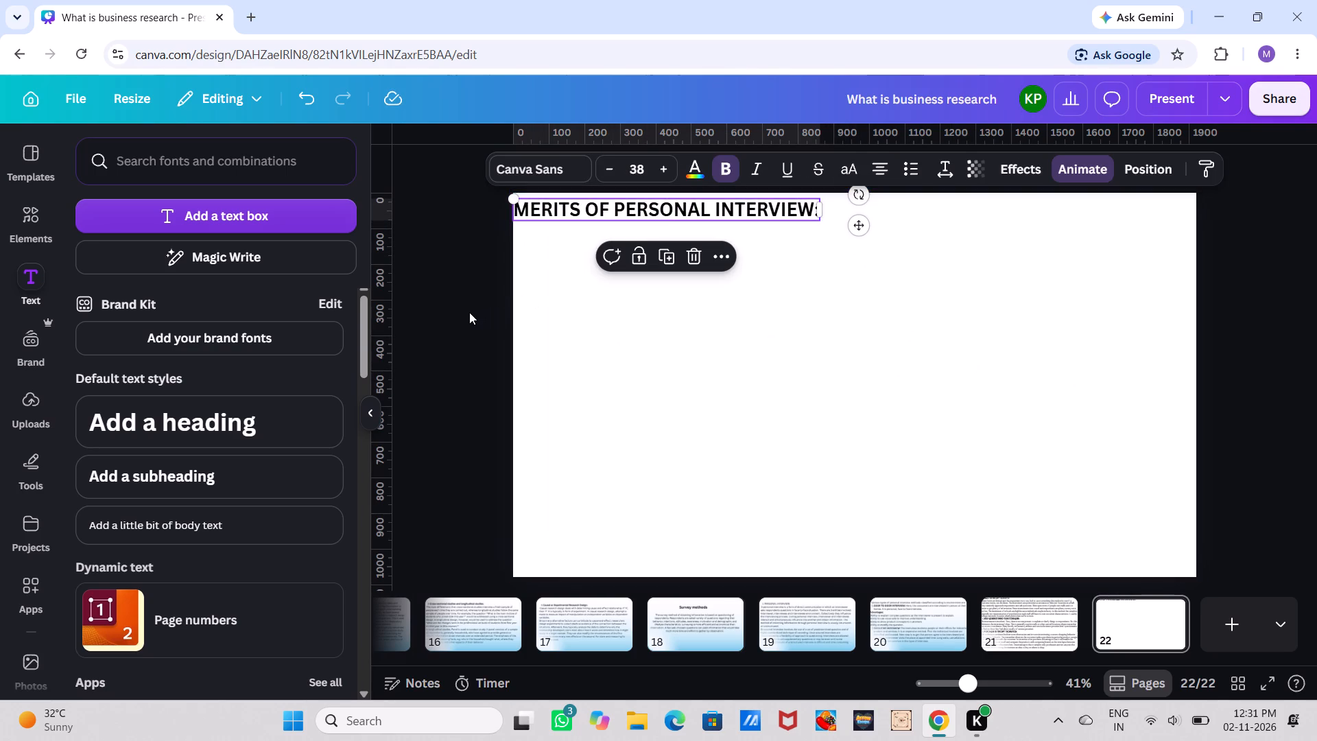
click(469, 312)
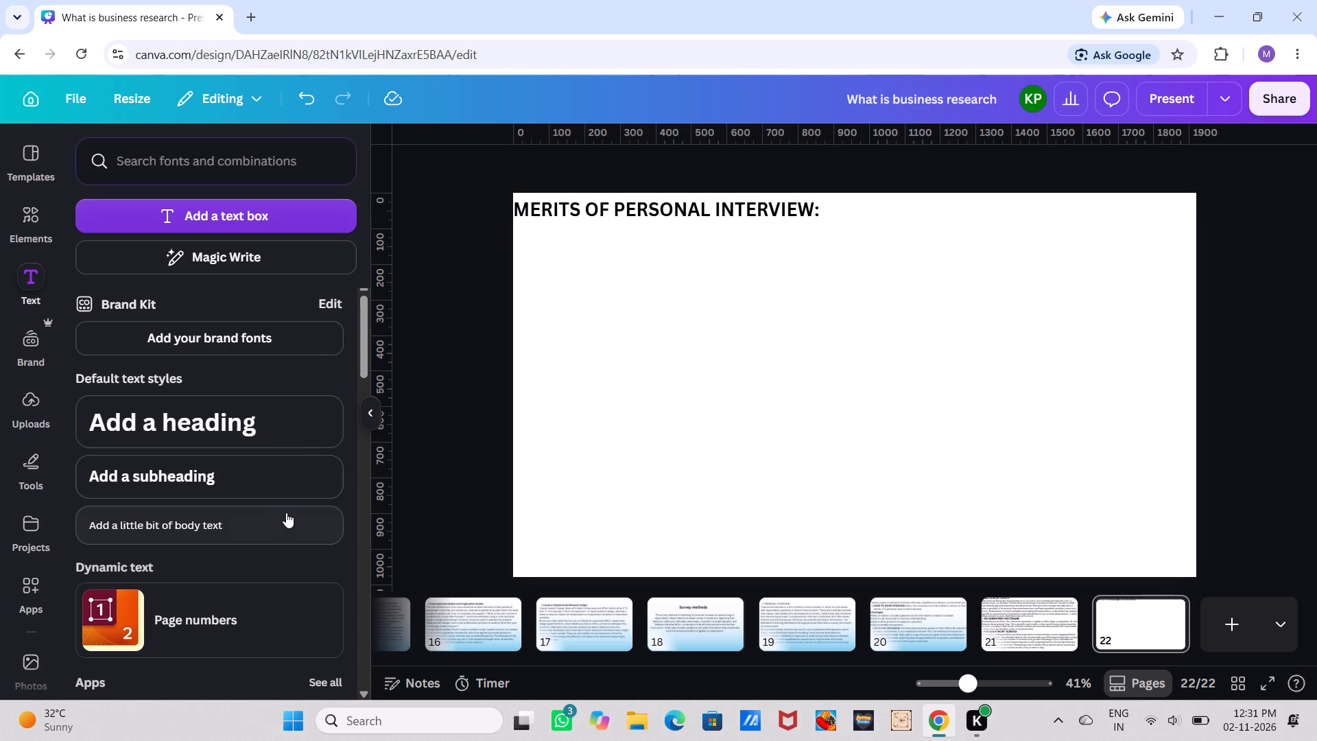
Add a body text box on page 22 with the numbered item "1. PROBING COMPLEX ANSWERS:".
click(287, 513)
key(Delete)
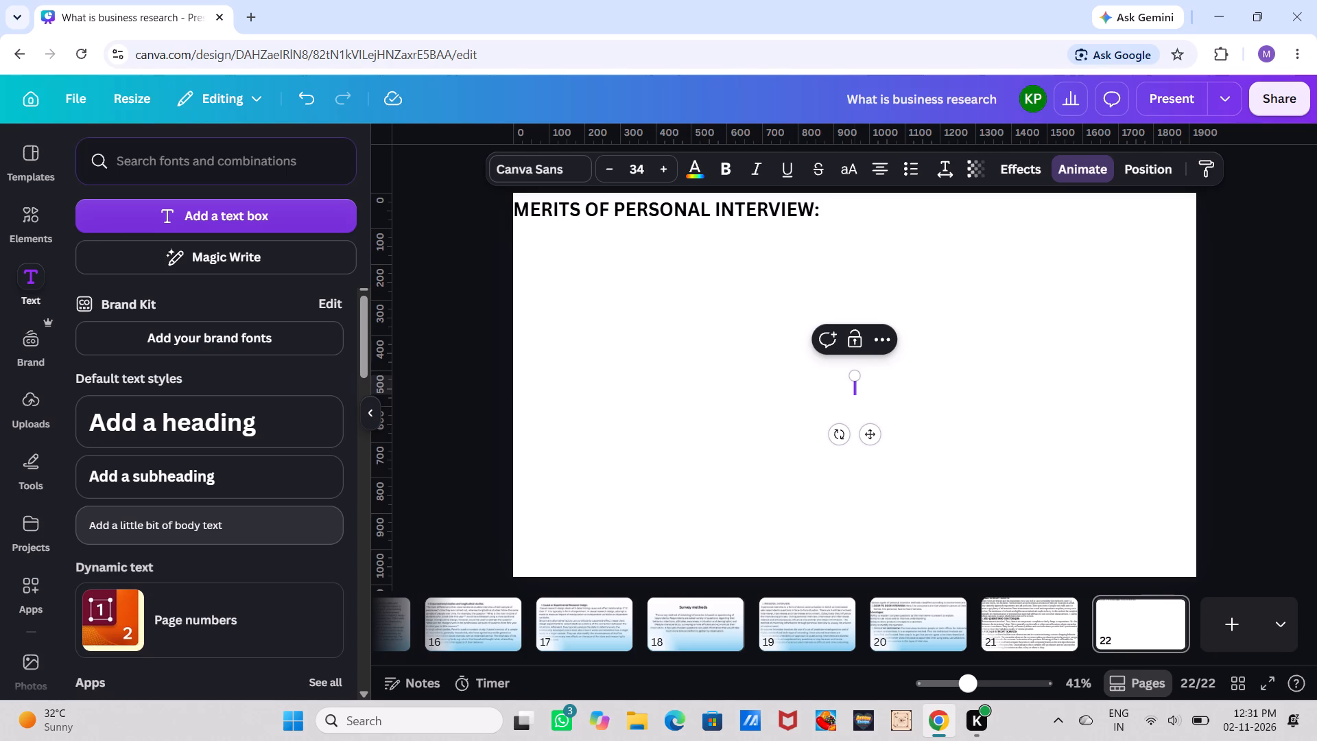
key(1)
text(.)
key(space)
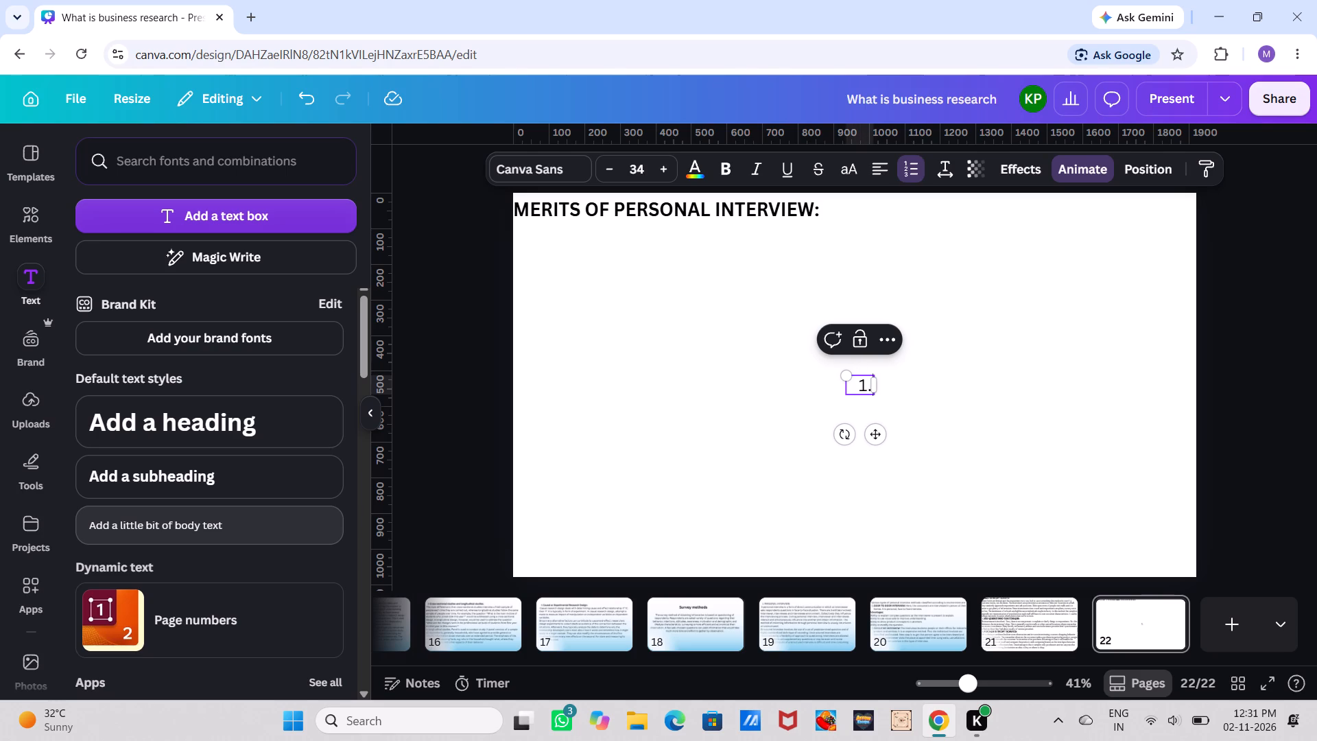
key(shift+p)
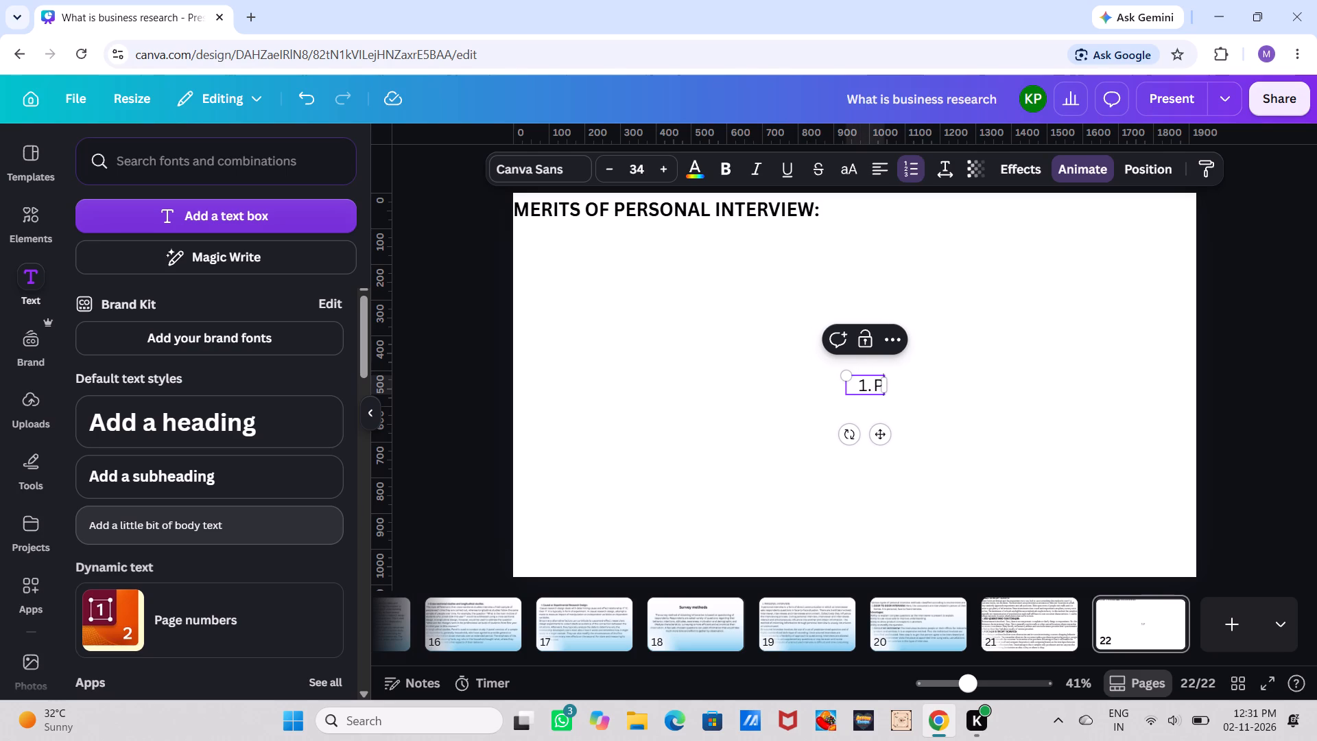
text(ro)
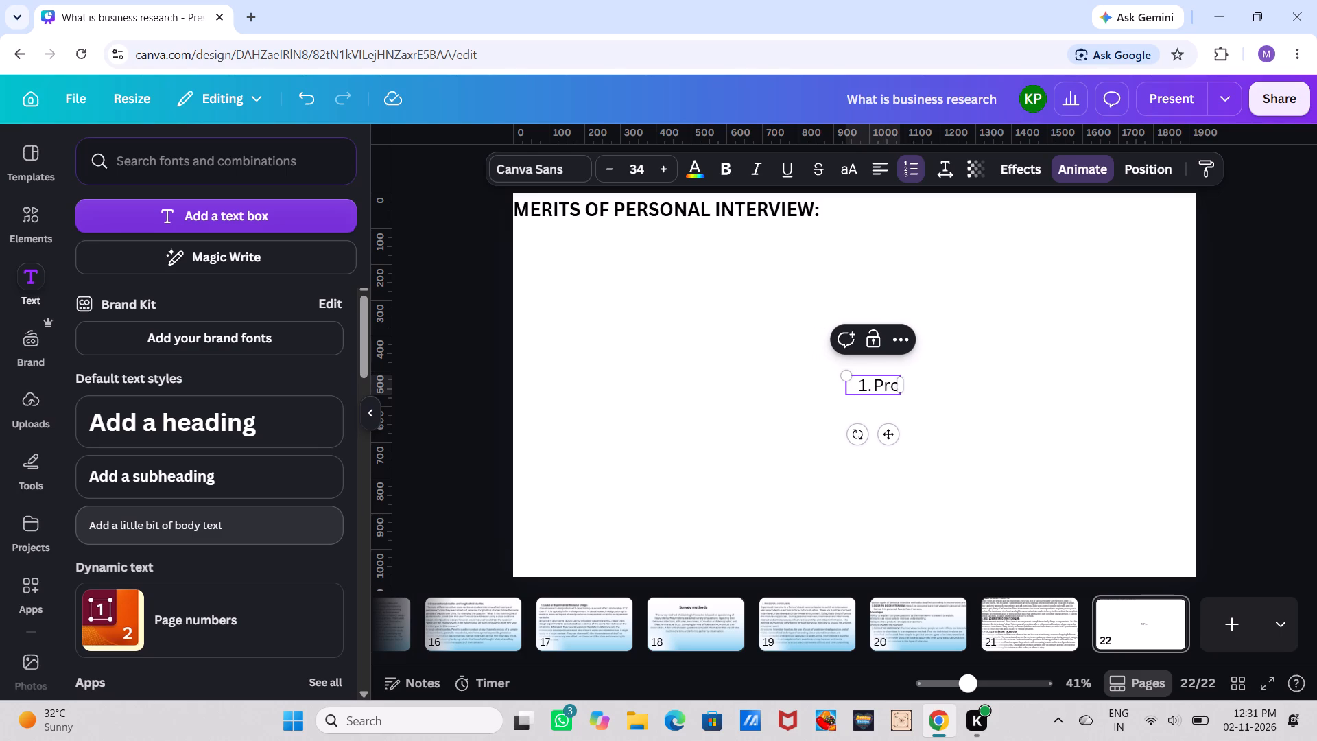
key(BackSpace)
key(BackSpace)
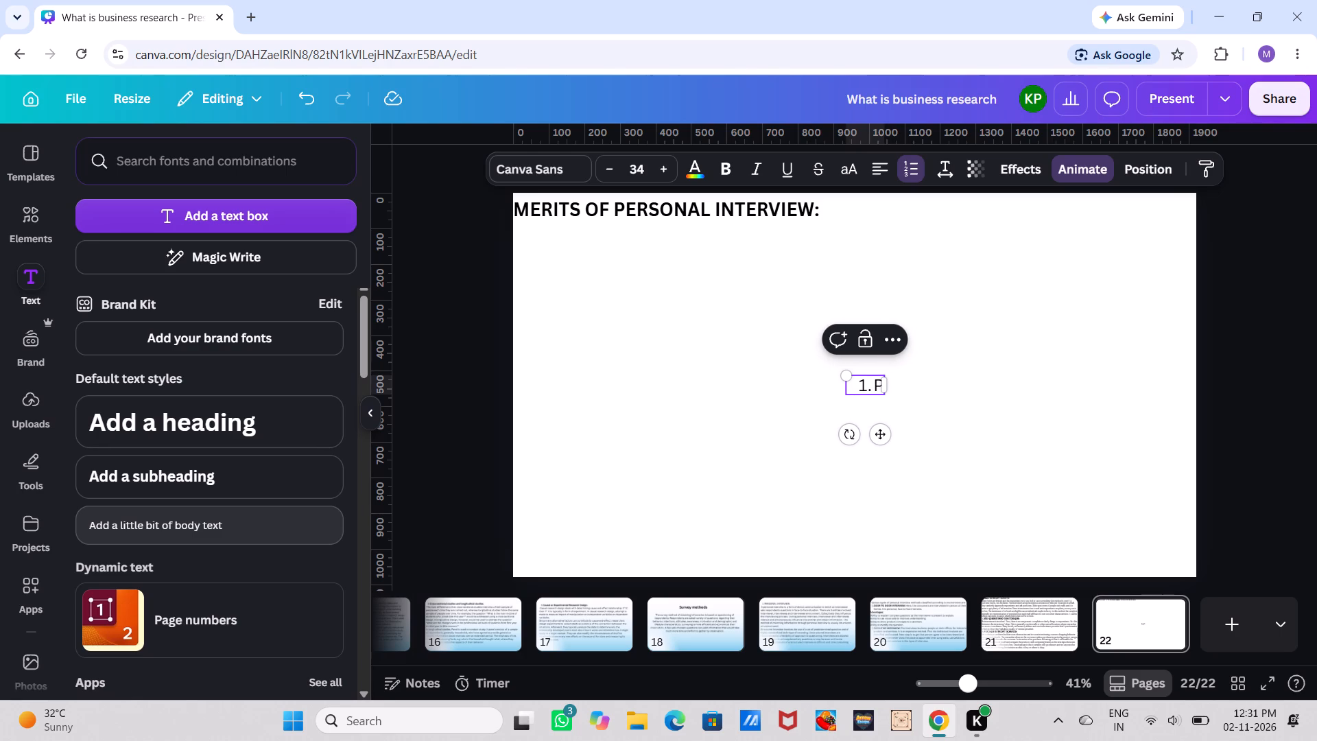
text(ROBING COMPLEX ANSWER)
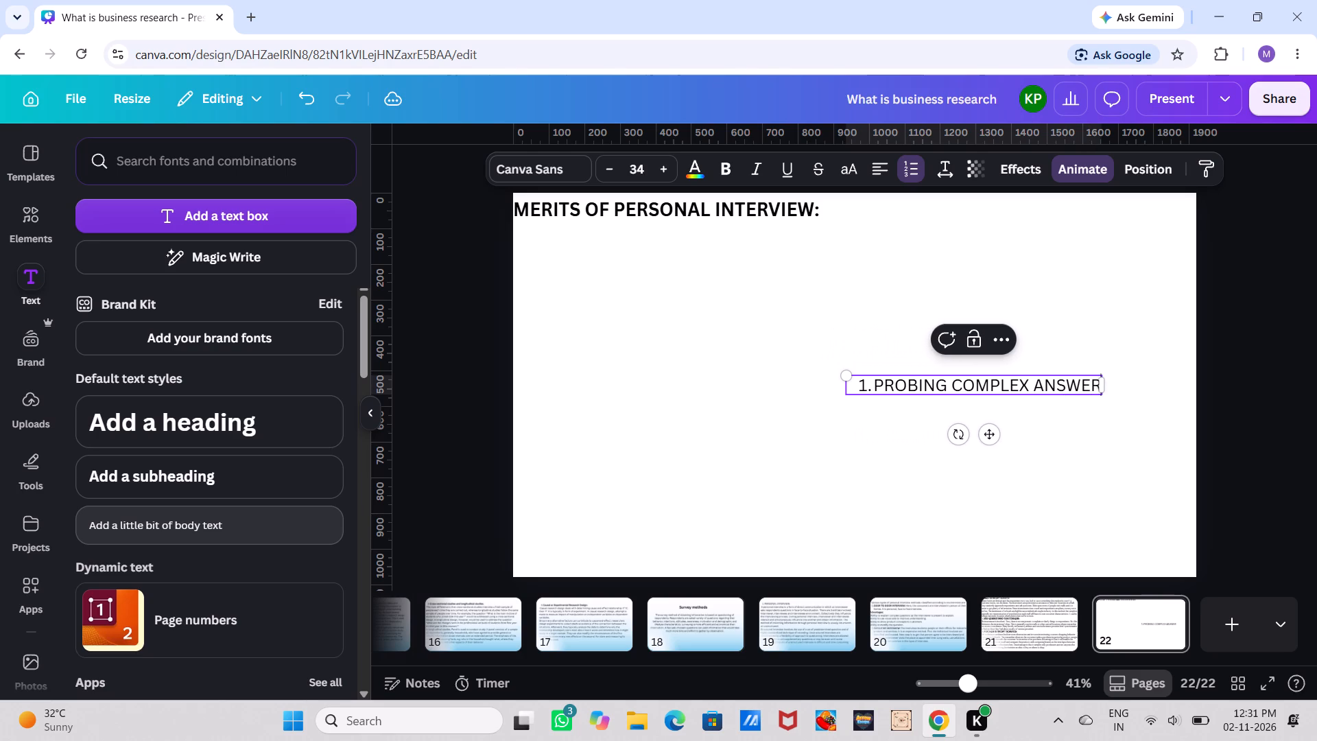
text(S:)
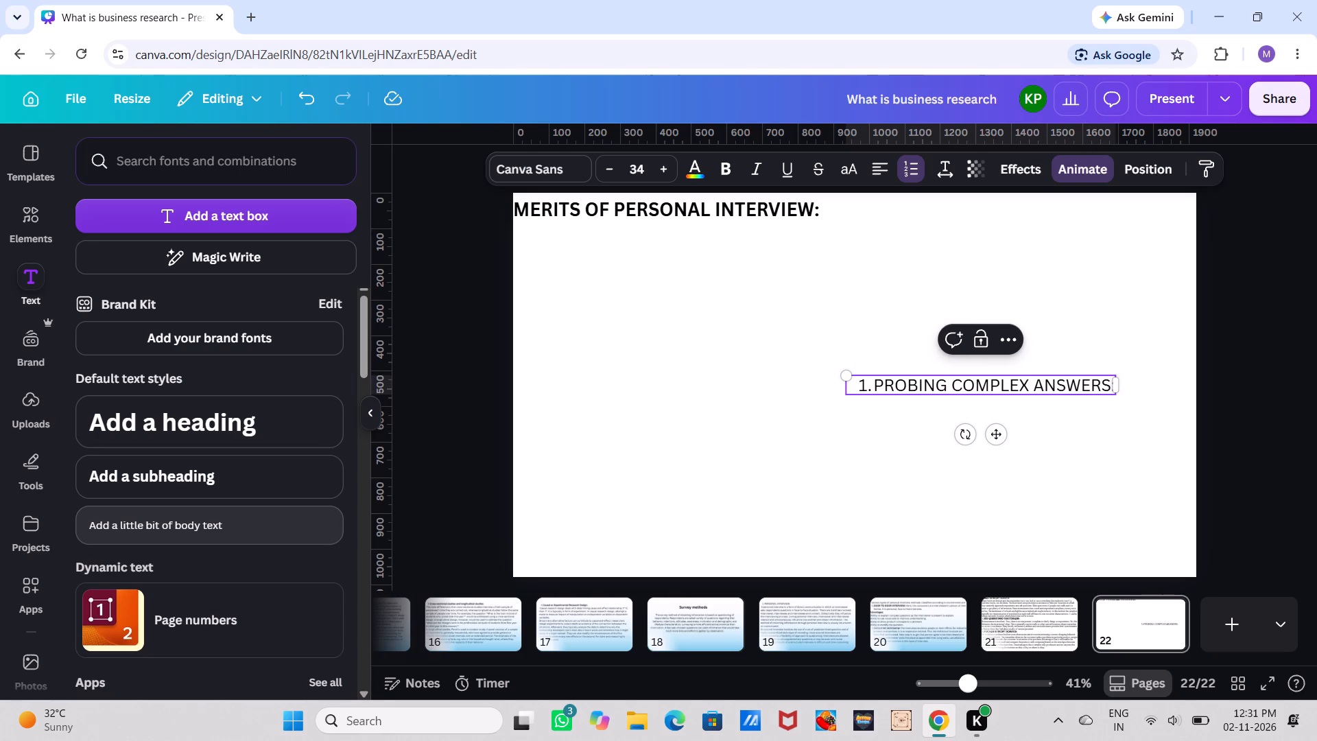
Continue item 1 after its title with "More information and that too in greater".
key(space)
text(mOR)
key(BackSpace)
key(BackSpace)
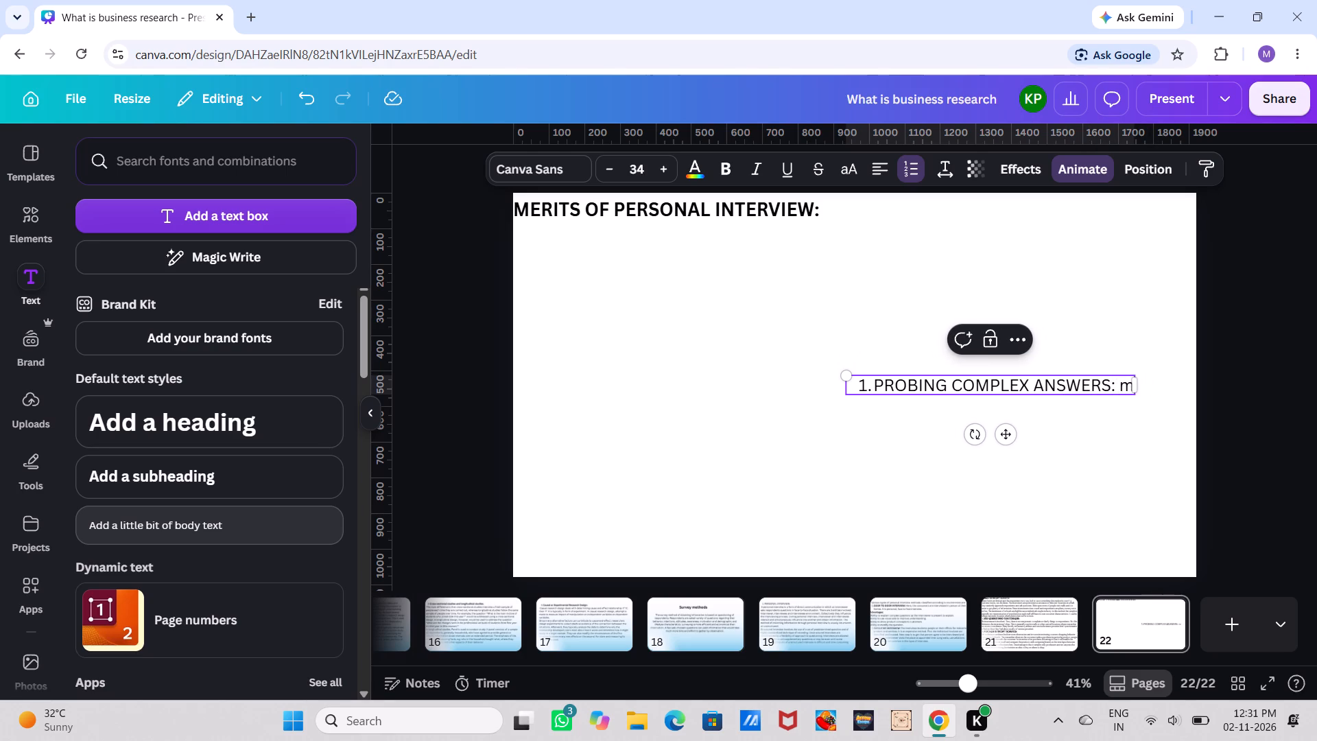
key(BackSpace)
text(More)
key(space)
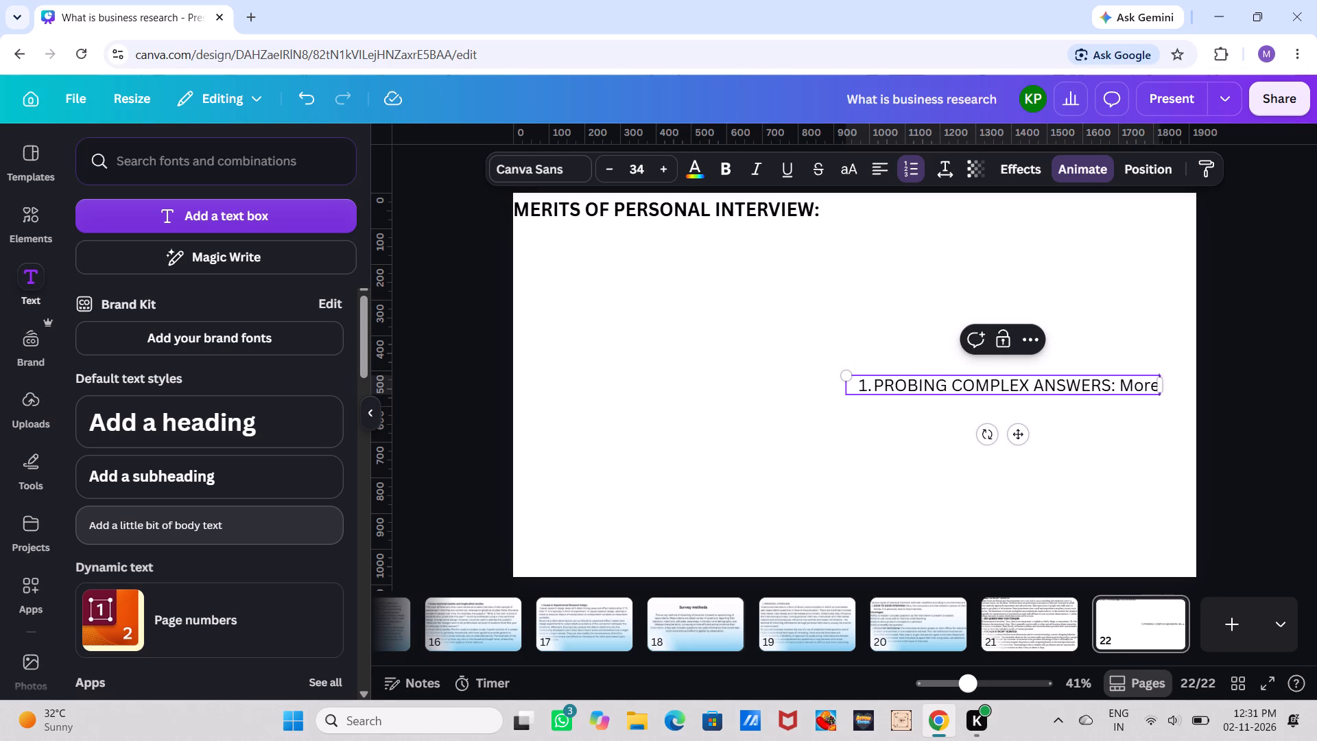
text(information)
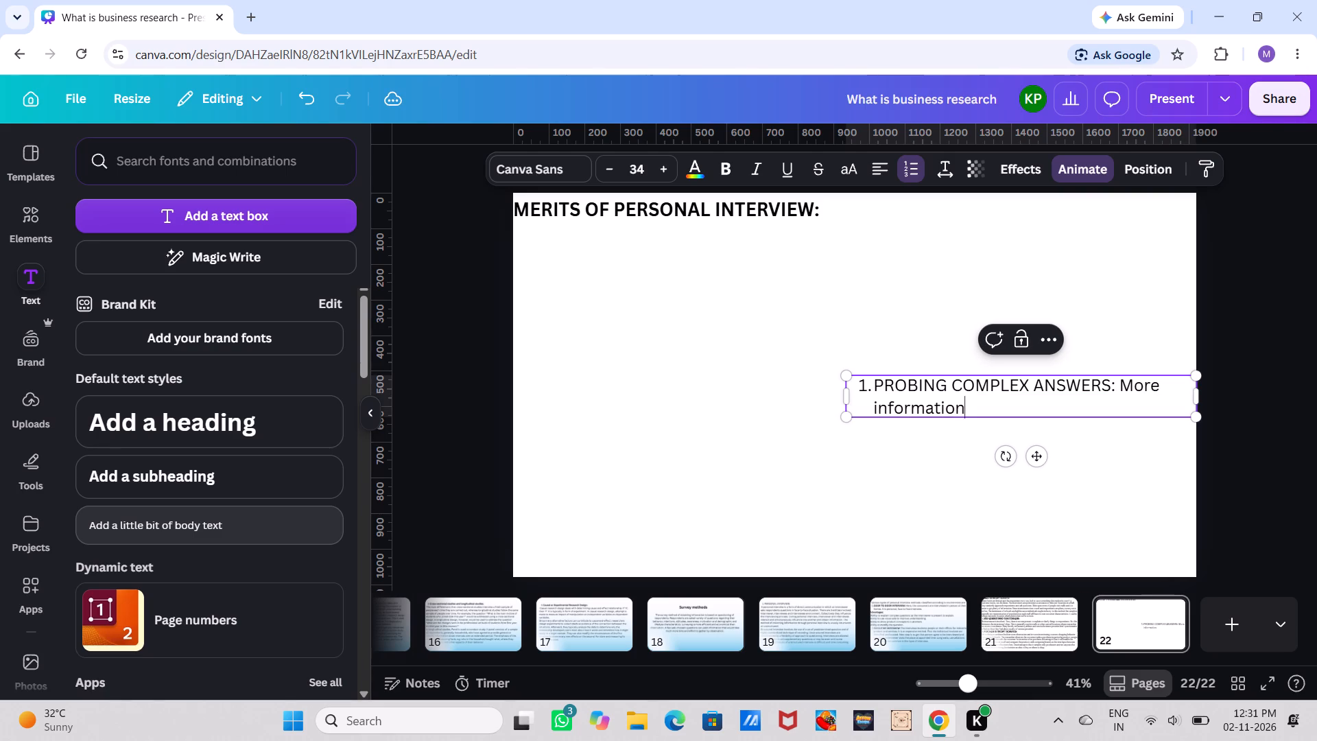
key(space)
text(and that too in greater)
key(space)
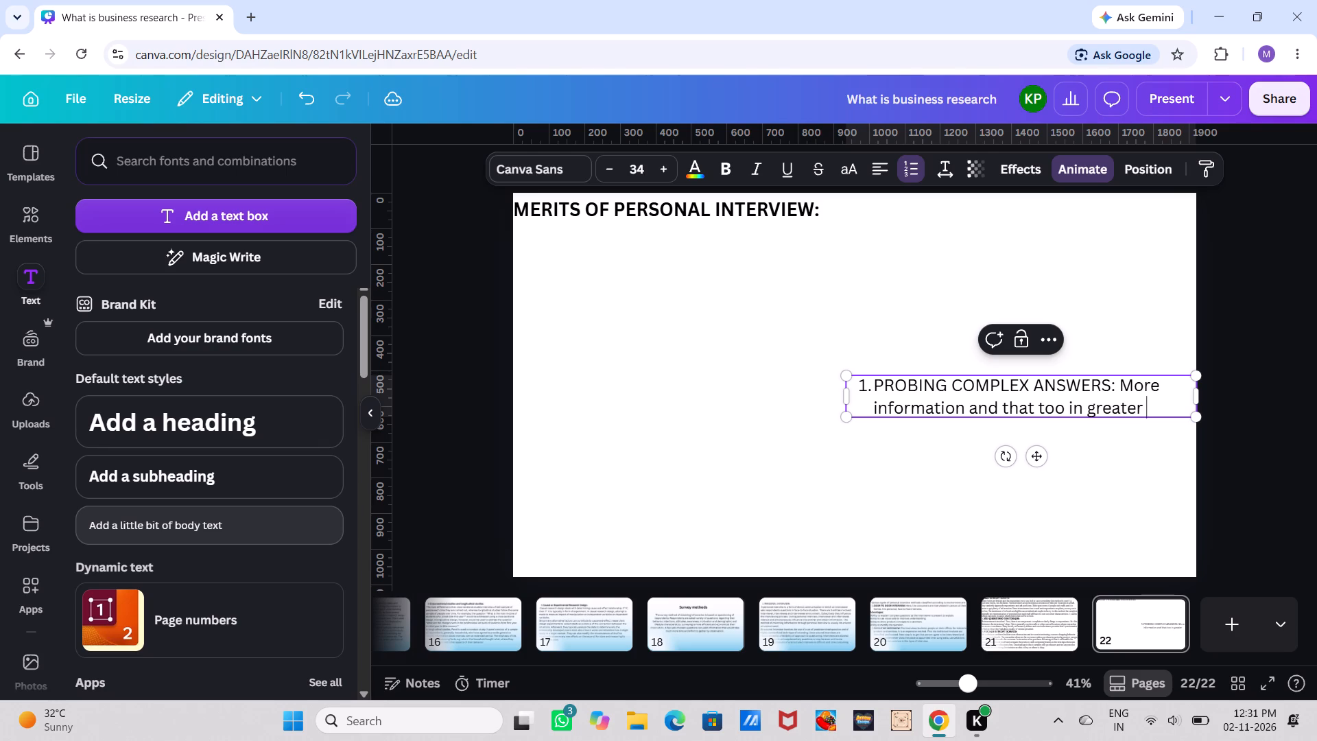
Place the numbered text box just below the heading and widen it to about 1,886 so it reaches the page's right edge.
click(1013, 422)
drag(1008, 397, 743, 294)
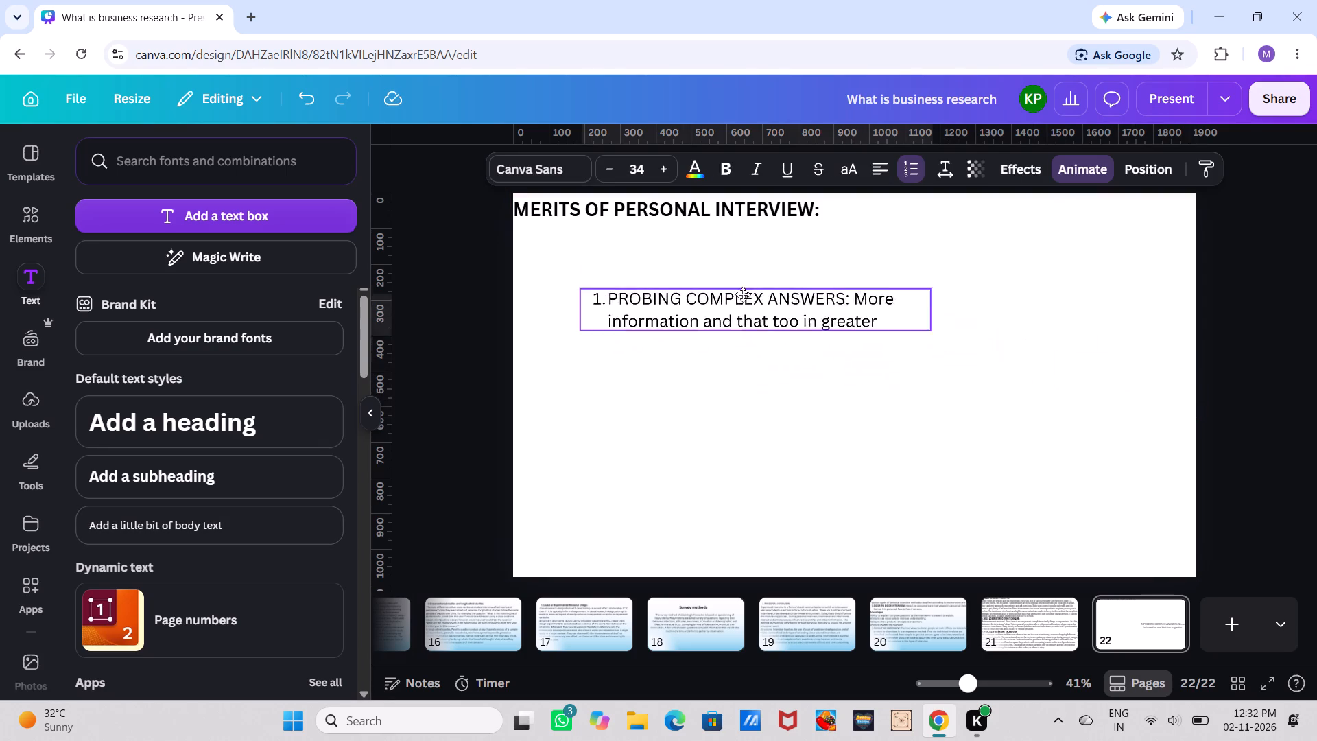
drag(743, 294, 687, 255)
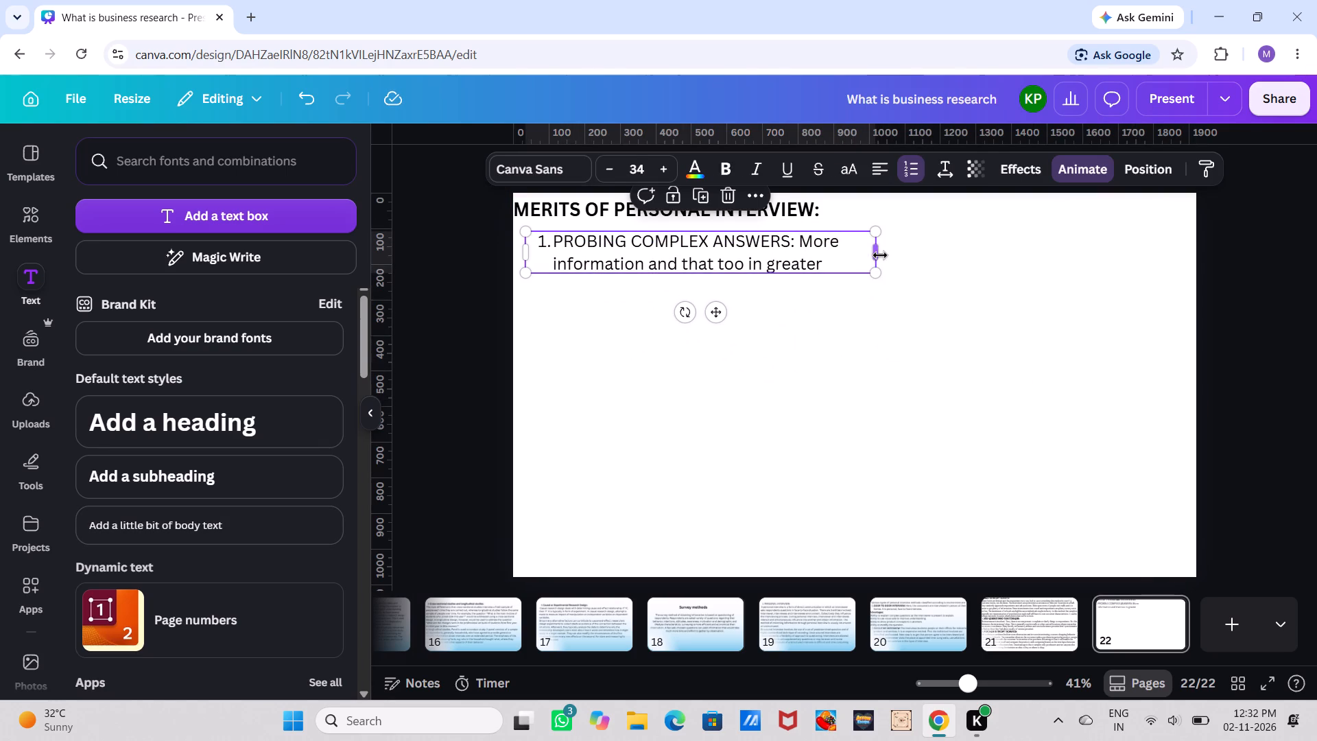
drag(880, 255, 1051, 237)
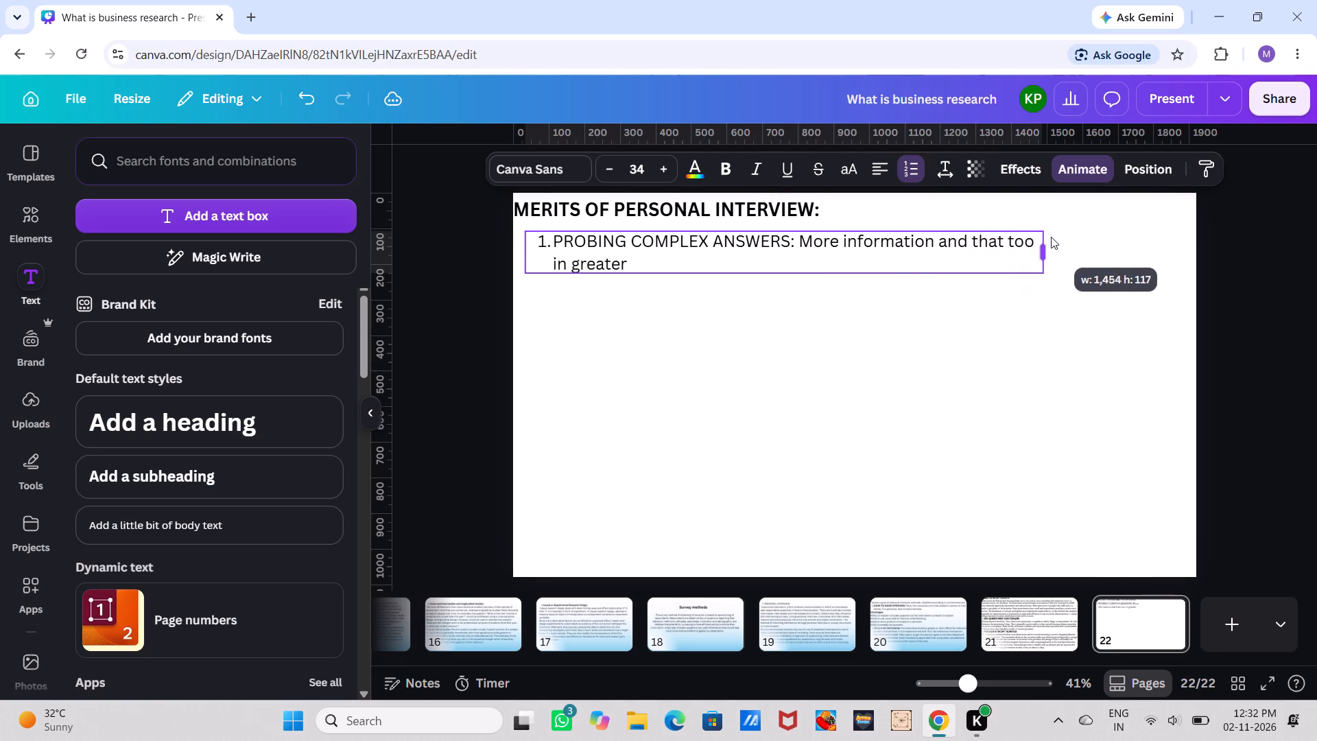
drag(1051, 237, 1169, 232)
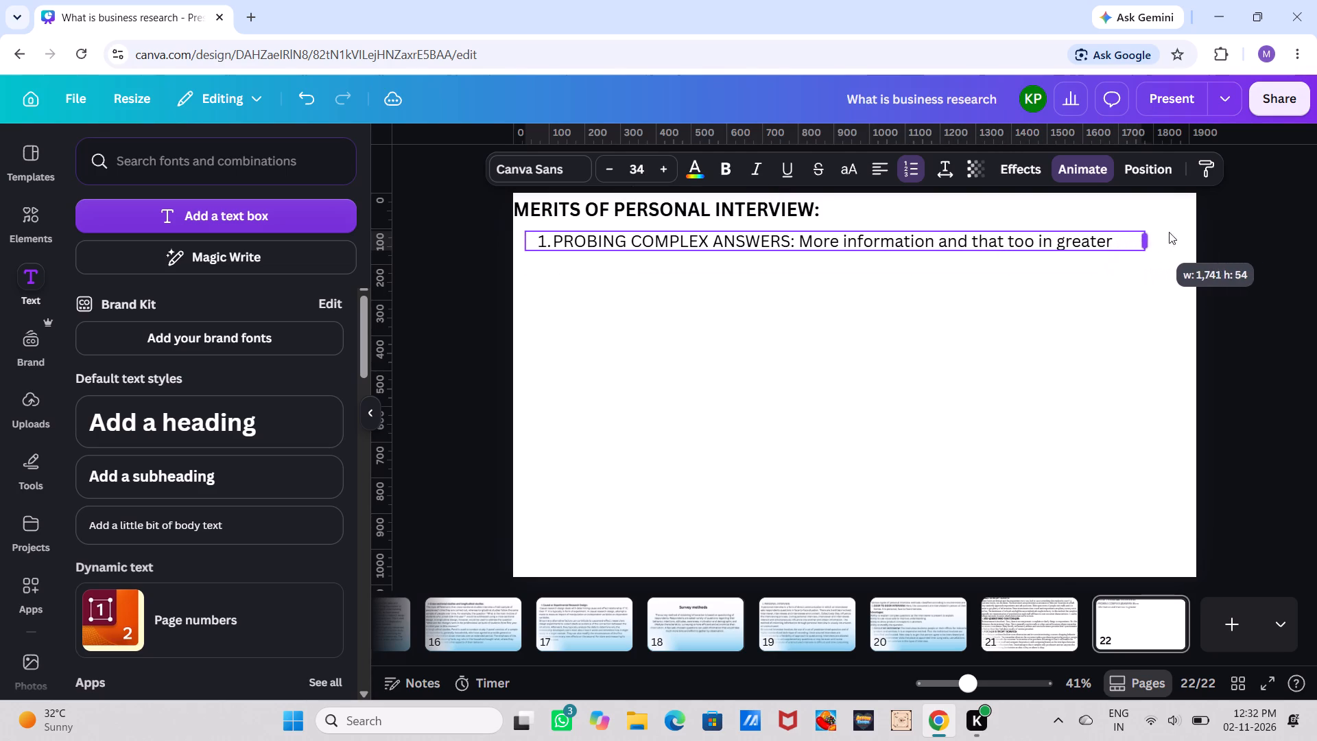
drag(1169, 232, 1215, 232)
drag(1213, 239, 1196, 242)
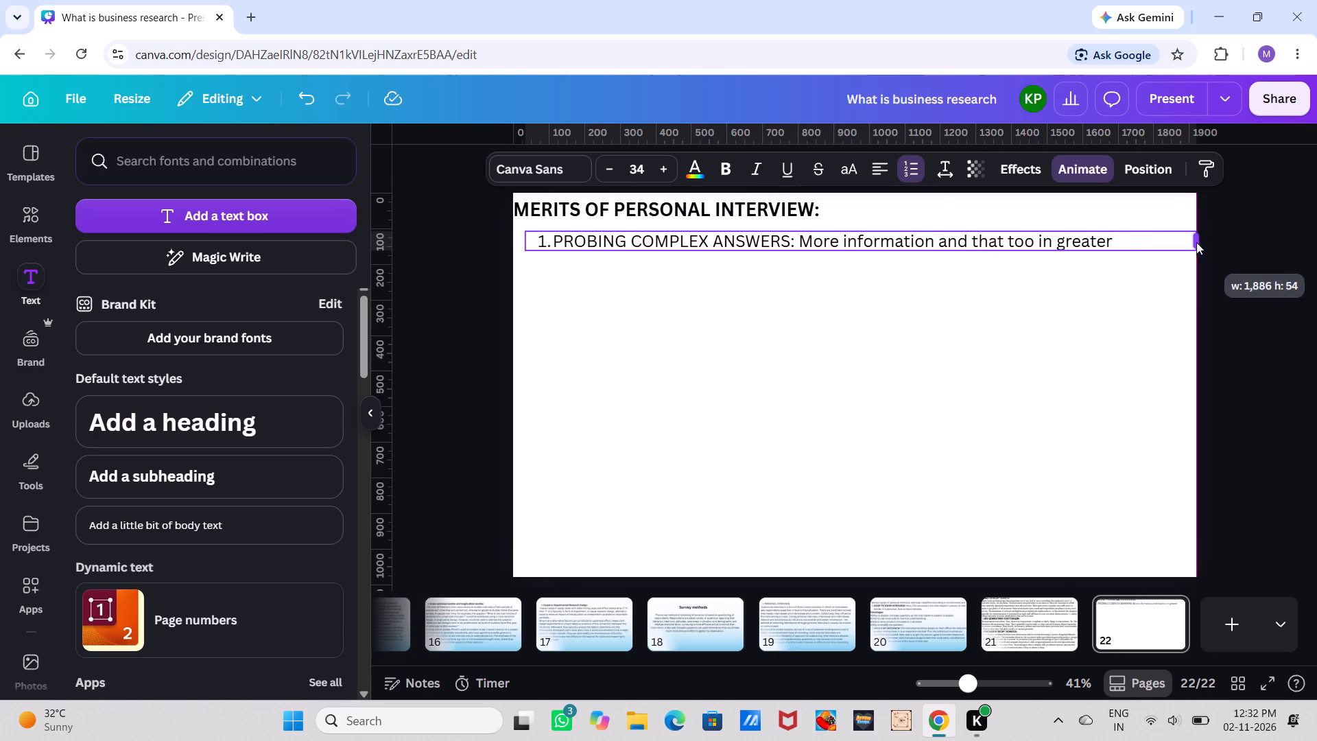
drag(1196, 242, 1196, 242)
Complete the first sentence of item 1 with "depth can be obtained".
click(1144, 233)
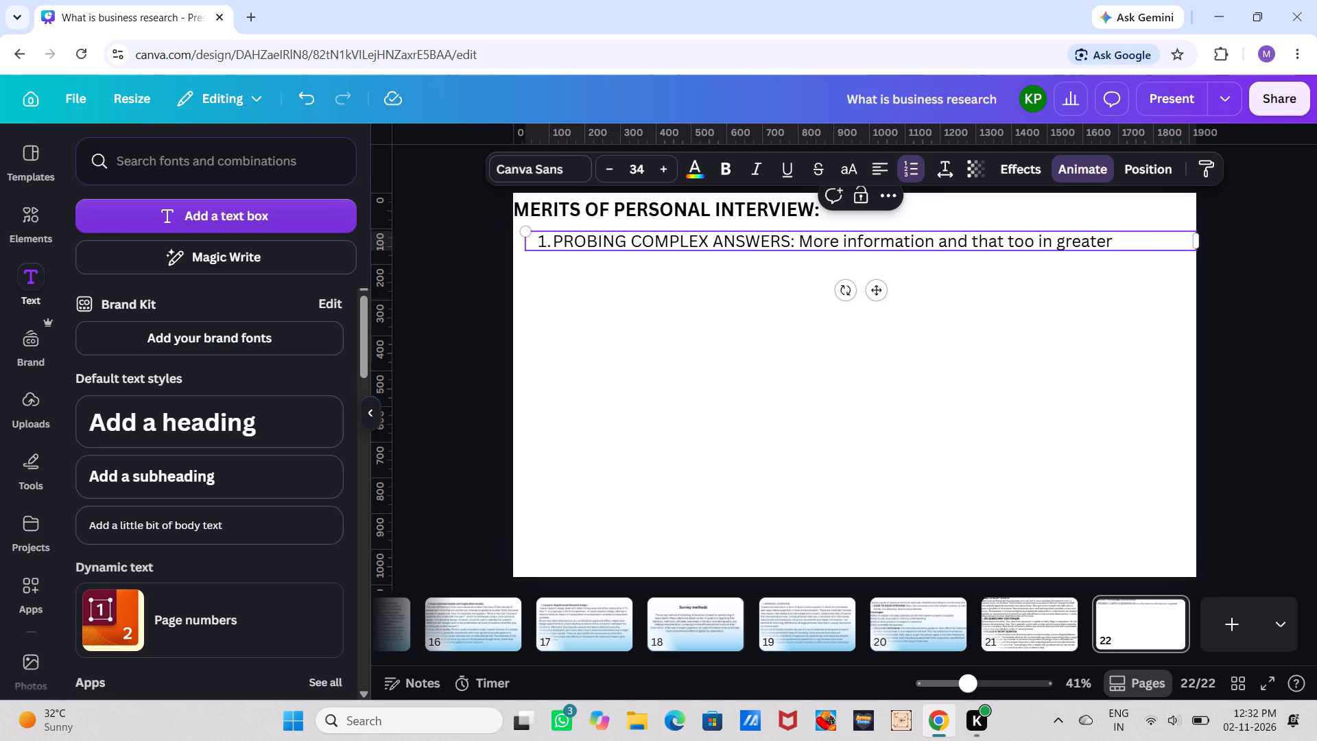
text(depth can be)
key(space)
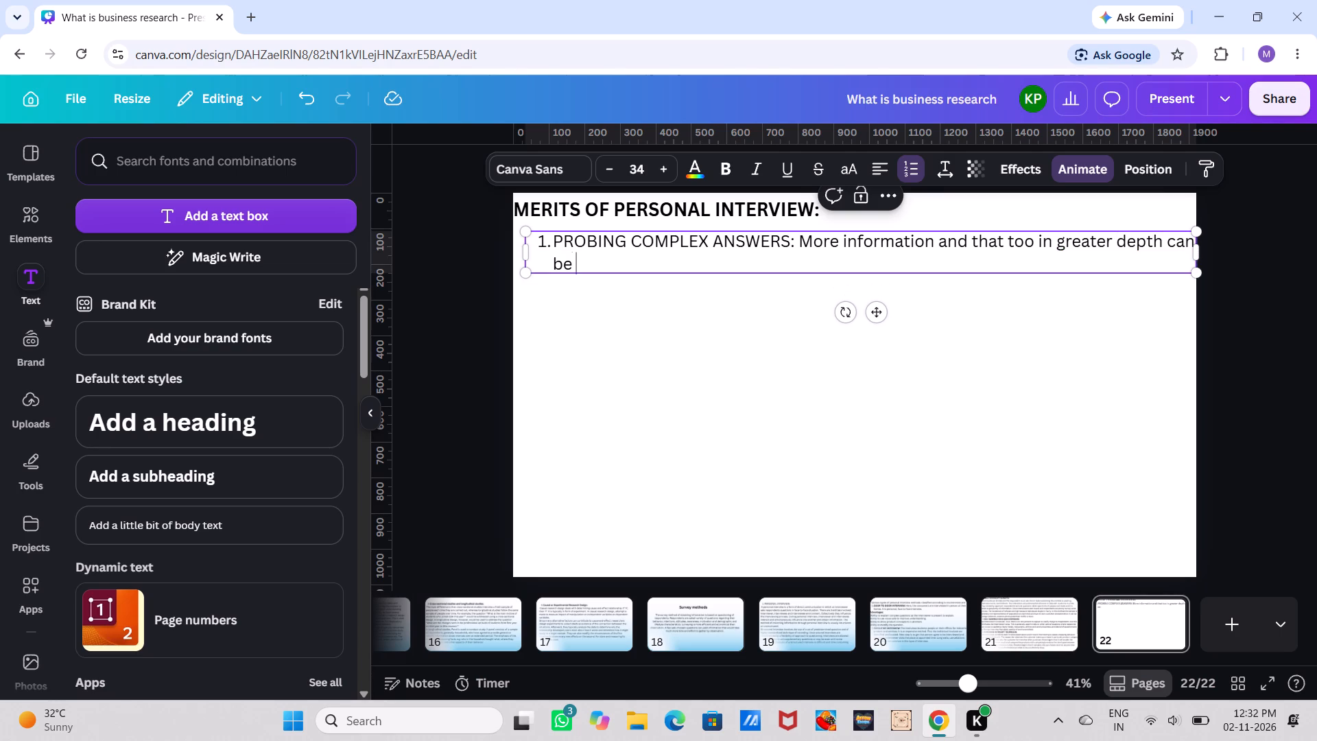
text(obtained)
Begin the second sentence of item 1 with "If a respondents answer is brief or unclear".
text(. If a)
key(space)
text(reso)
key(BackSpace)
text(pondents answer is brie)
key(space)
key(BackSpace)
text(f)
key(space)
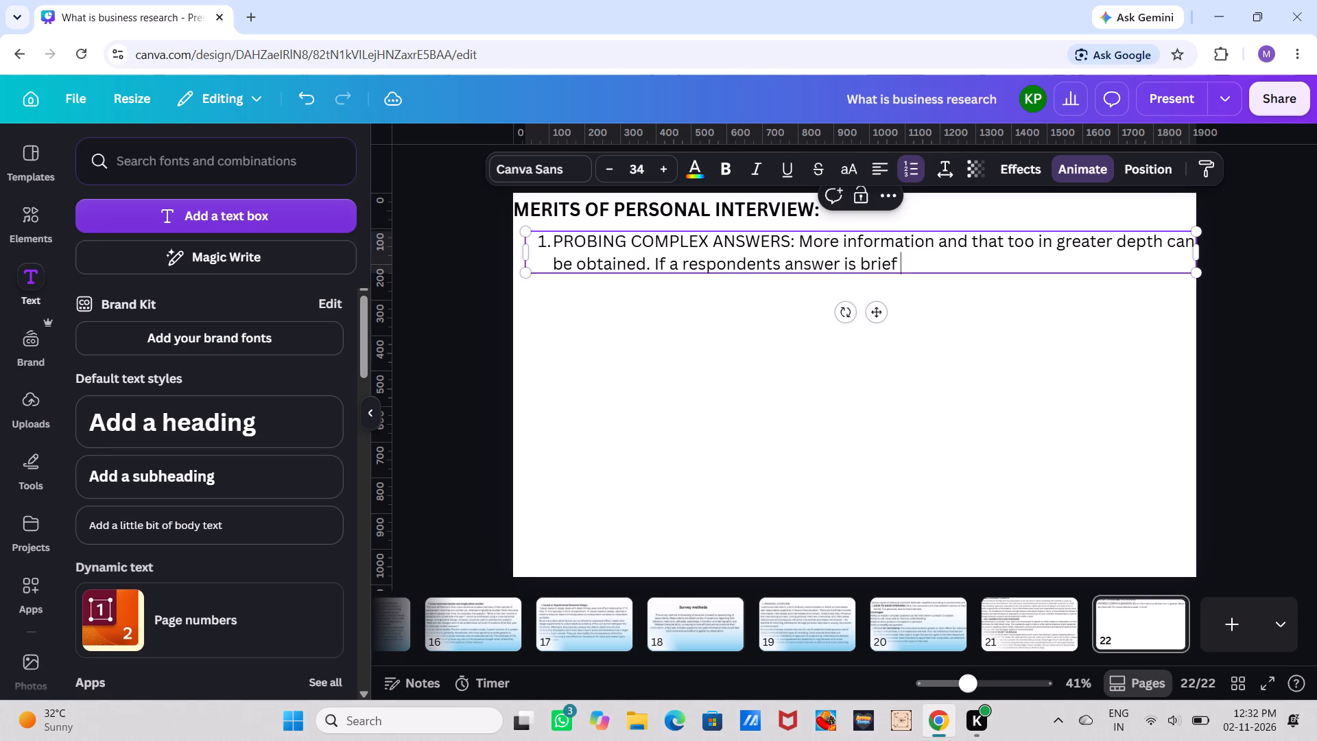
text(or unclear)
text(, th)
key(BackSpace)
key(BackSpace)
key(BackSpace)
key(BackSpace)
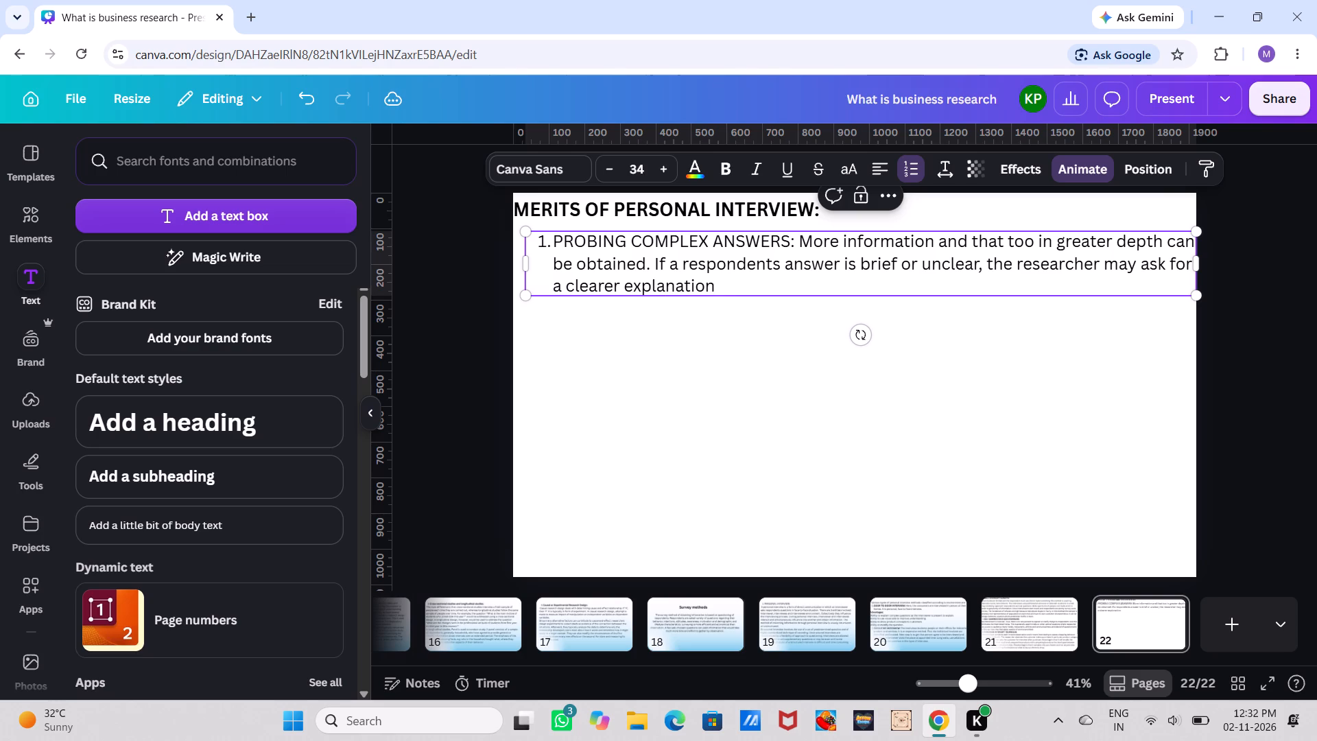
End item 1's second sentence with a period and begin the third with "Asking “ Can you tell me more about".
text(. Asking)
key(space)
text('CAn)
key(BackSpace)
key(BackSpace)
key(BackSpace)
key(BackSpace)
key(shift+quotedbl)
key(space)
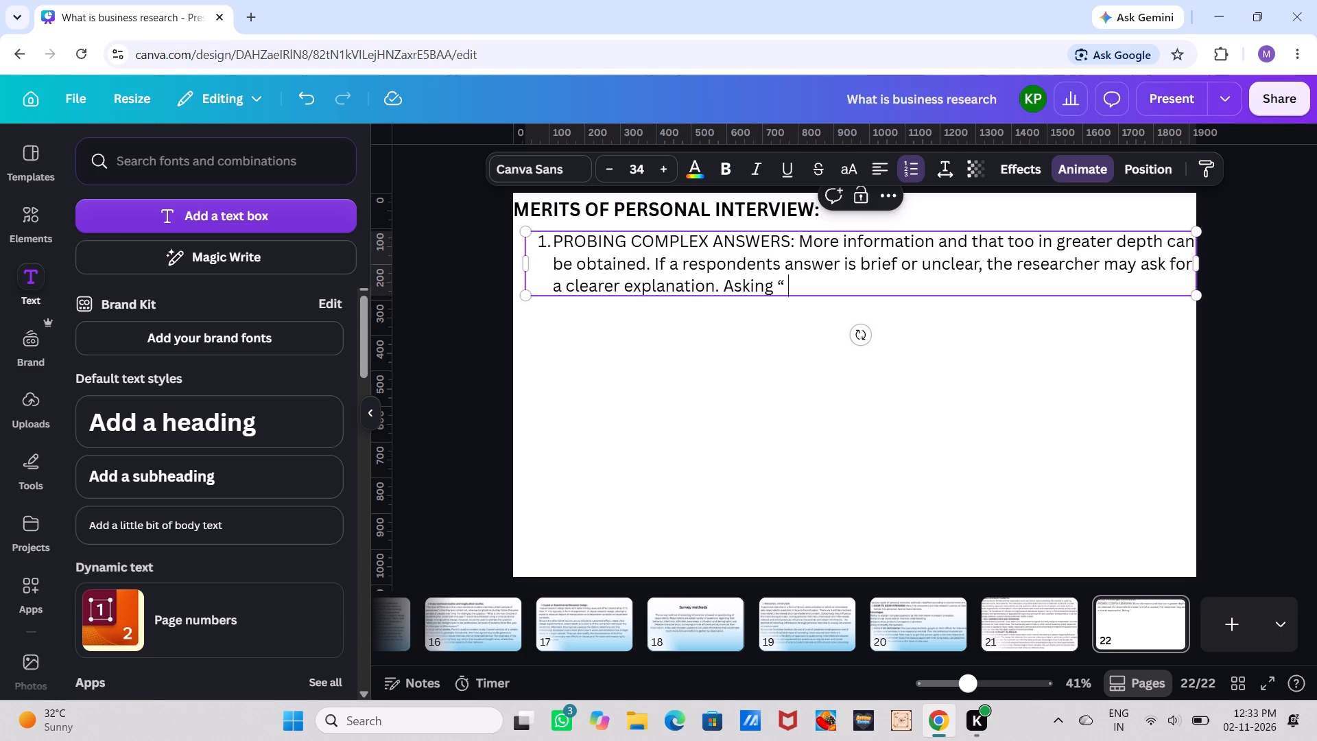
text(Can you tel)
text(l me more)
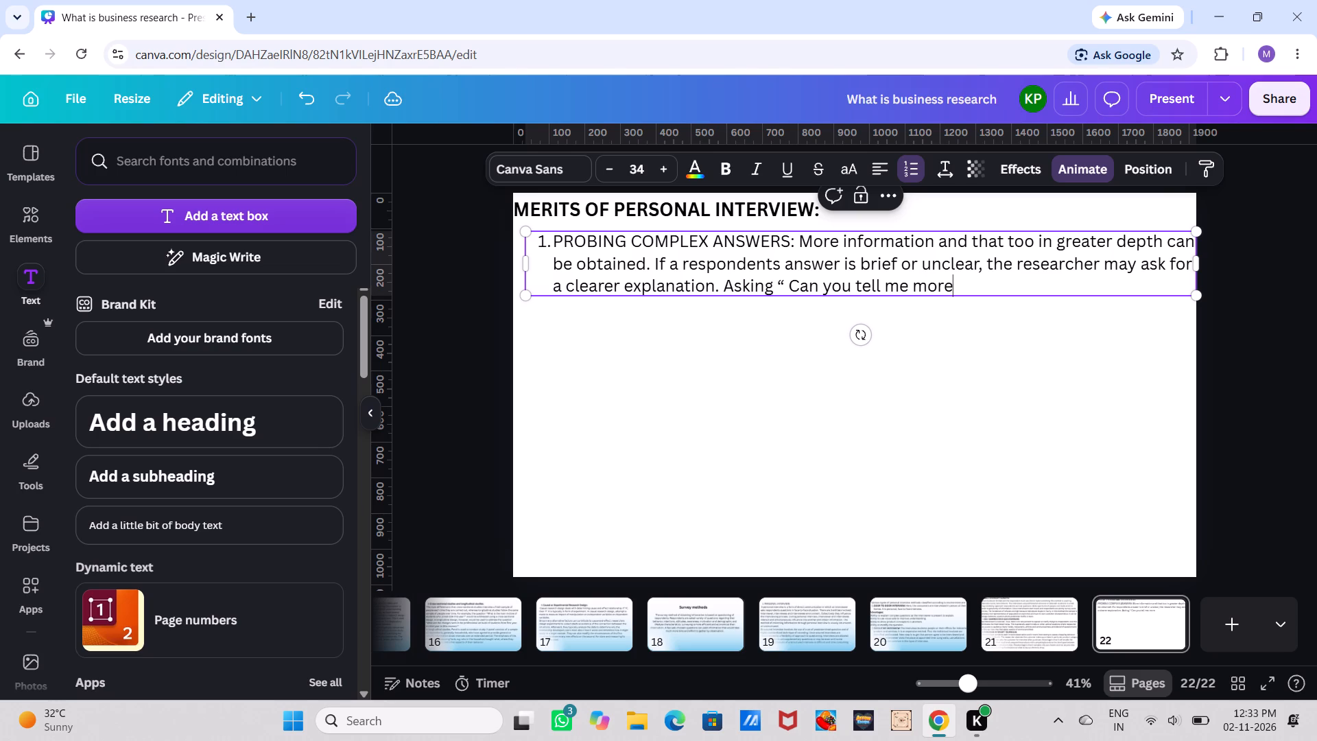
key(space)
text(about)
Complete the quoted question in item 1 with "what you had in mind?”".
key(space)
text(what oyu)
key(space)
key(BackSpace)
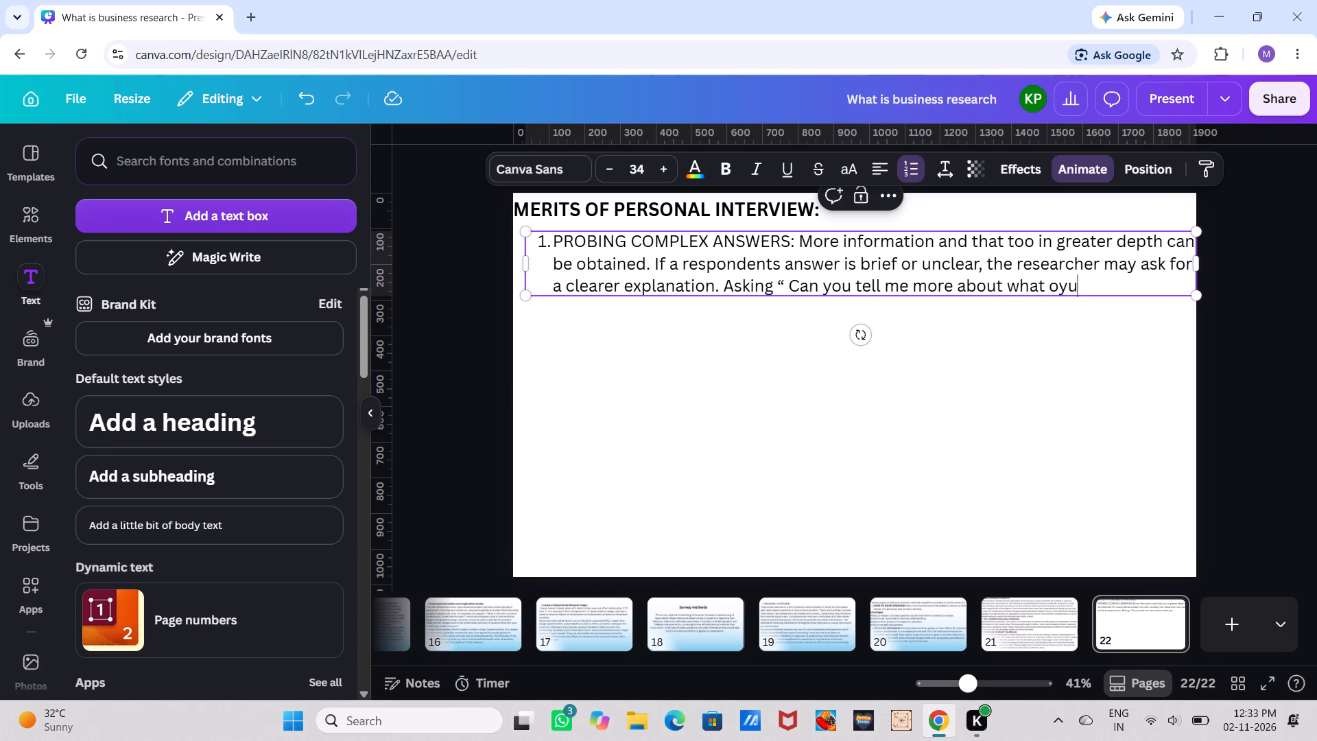
key(BackSpace)
key(BackSpace)
key(BackSpace)
key(o)
key(BackSpace)
text(you)
key(space)
text(had in mid)
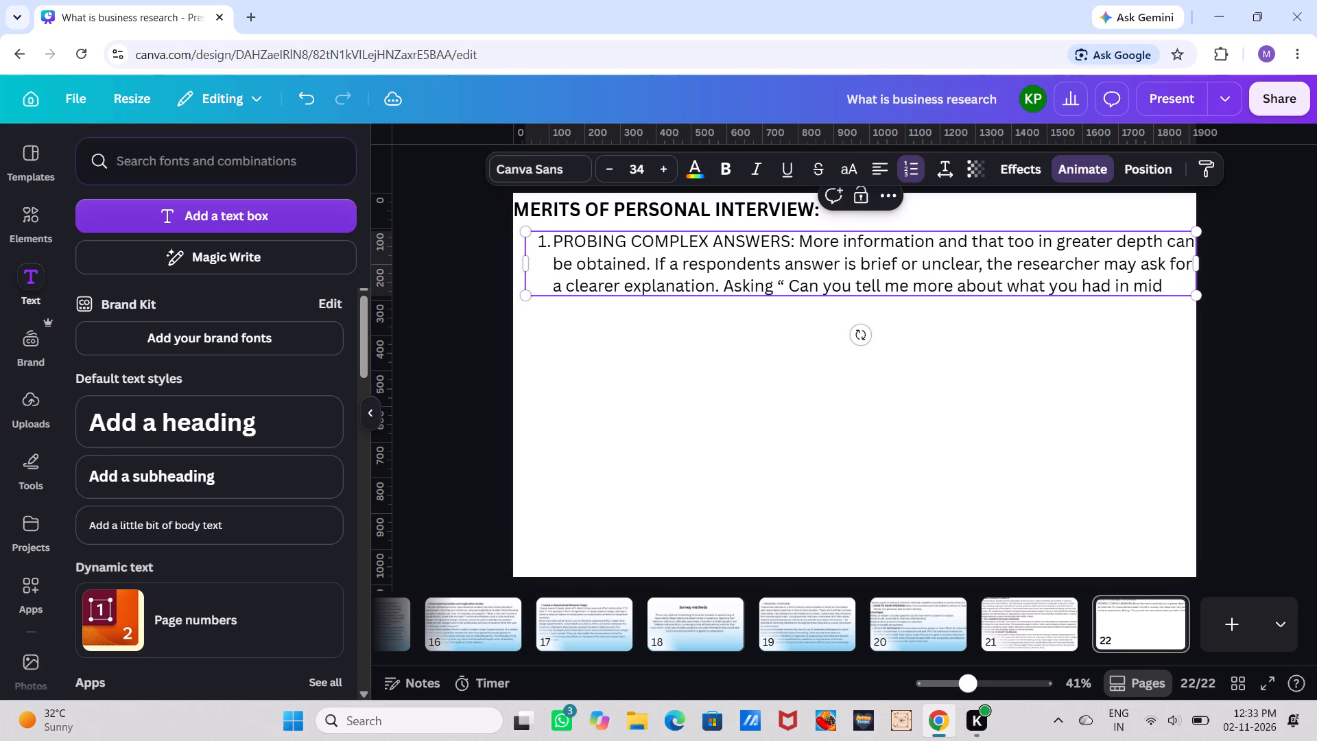
key(BackSpace)
text(nd)
text(?")
Finish the third sentence of item 1 with "is an example of probing.".
key(space)
text(is an ed)
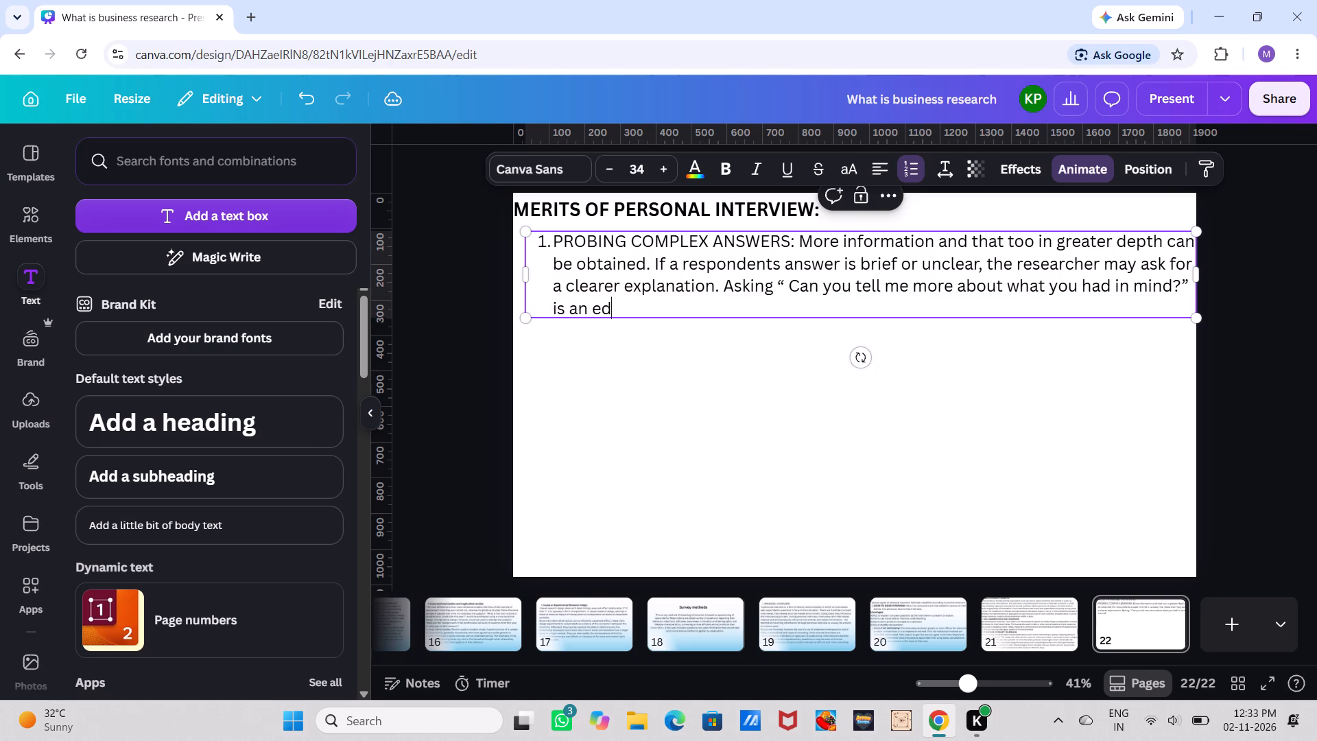
key(BackSpace)
text(xam)
text(ple)
key(space)
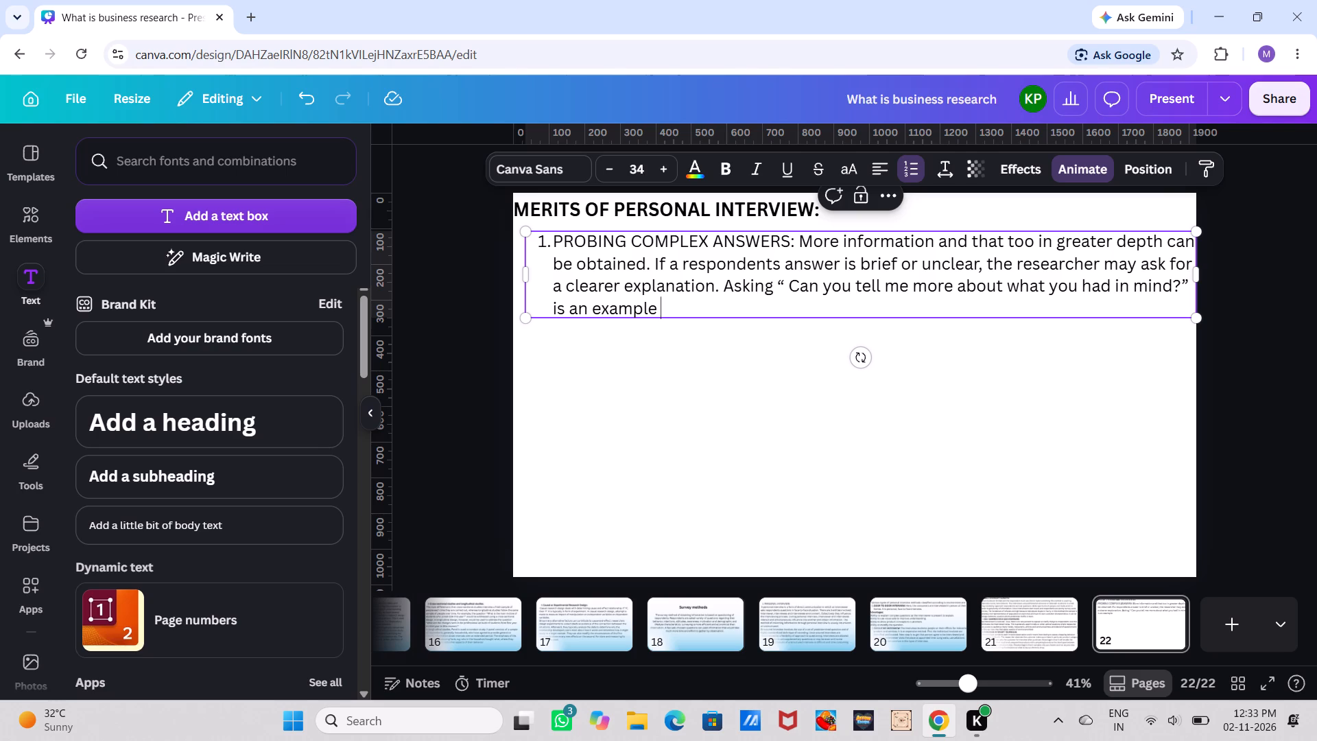
text(of probig)
key(BackSpace)
text(ng.)
key(space)
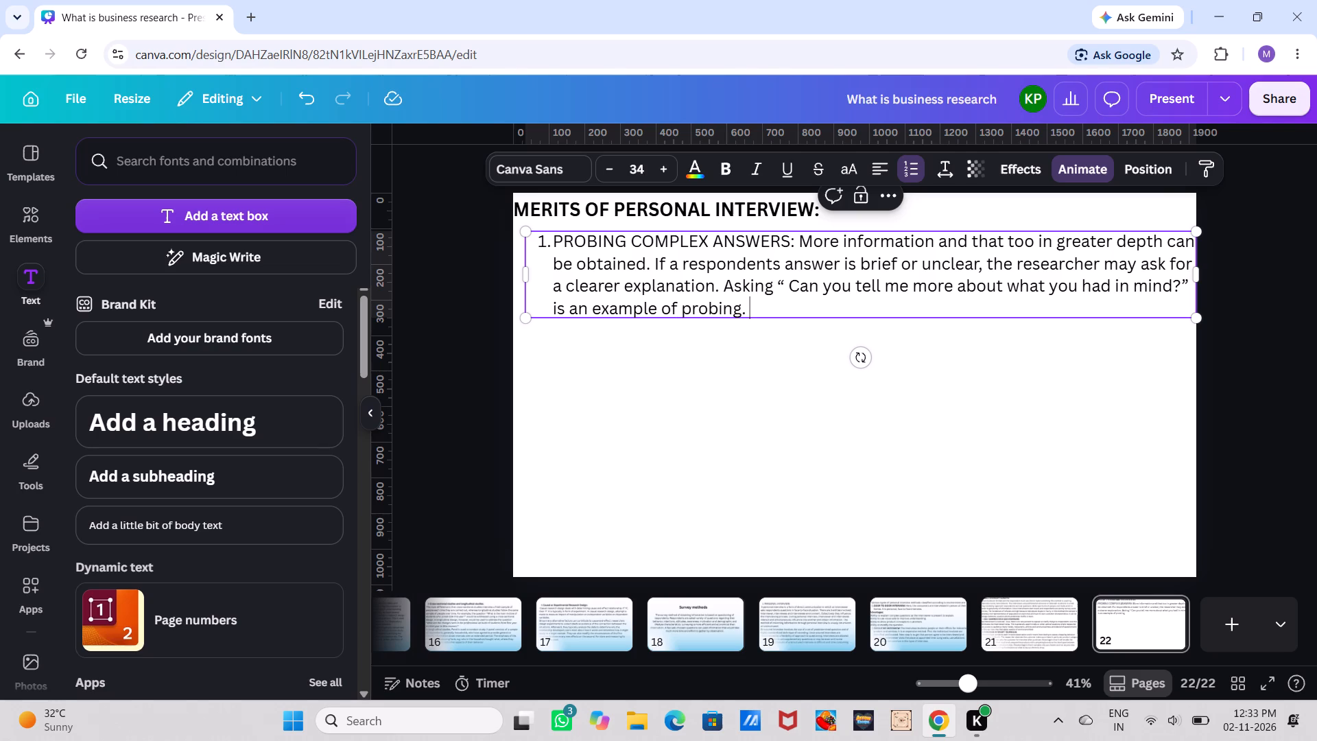
Begin the fourth sentence of item 1 with "Complex questions that cannot be easily be asked".
text(Compl)
text(ex questions that cannot)
key(space)
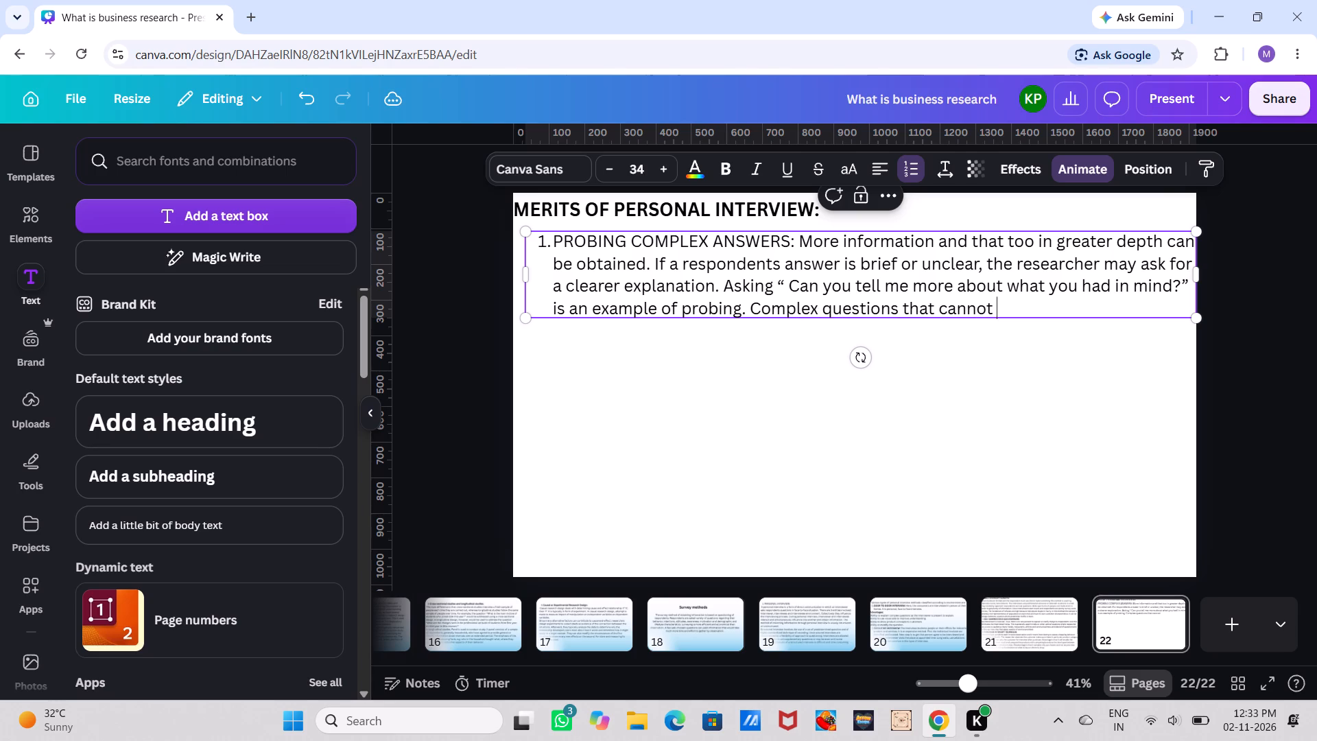
text(be easily)
key(space)
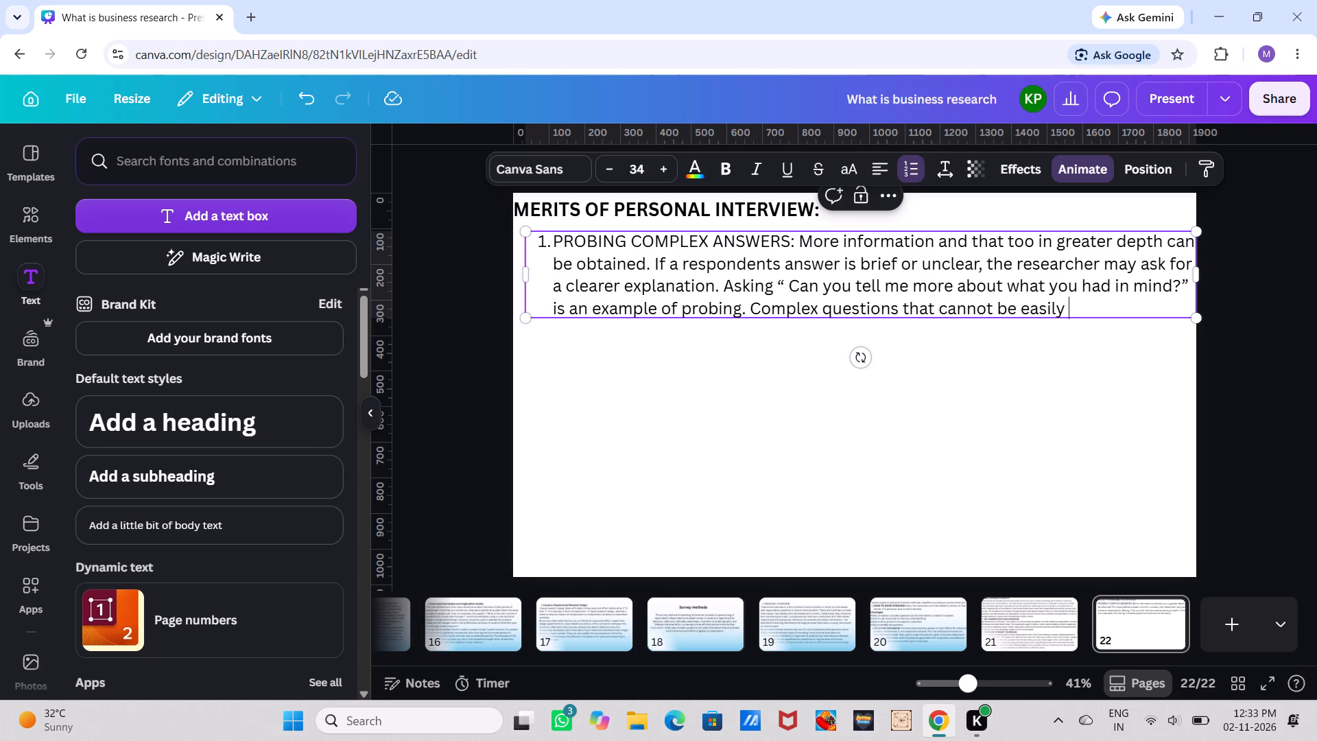
text(a)
key(BackSpace)
text(be asked)
key(space)
Continue the fourth sentence of item 1 with "in telephone or mail".
text(in telepj=ho+++++)
key(BackSpace)
key(BackSpace)
key(BackSpace)
key(BackSpace)
key(BackSpace)
key(BackSpace)
key(BackSpace)
key(BackSpace)
key(BackSpace)
key(BackSpace)
key(BackSpace)
key(BackSpace)
key(BackSpace)
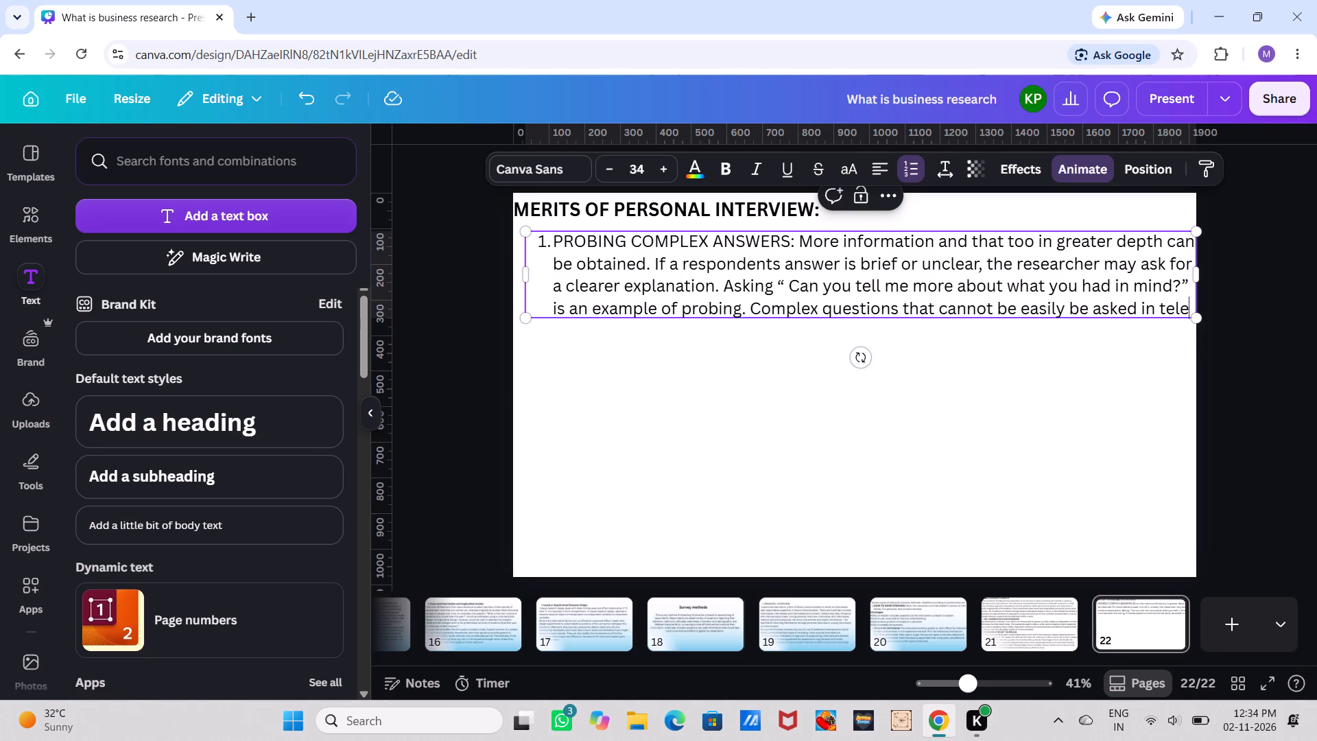
text(ele[)
text(hone)
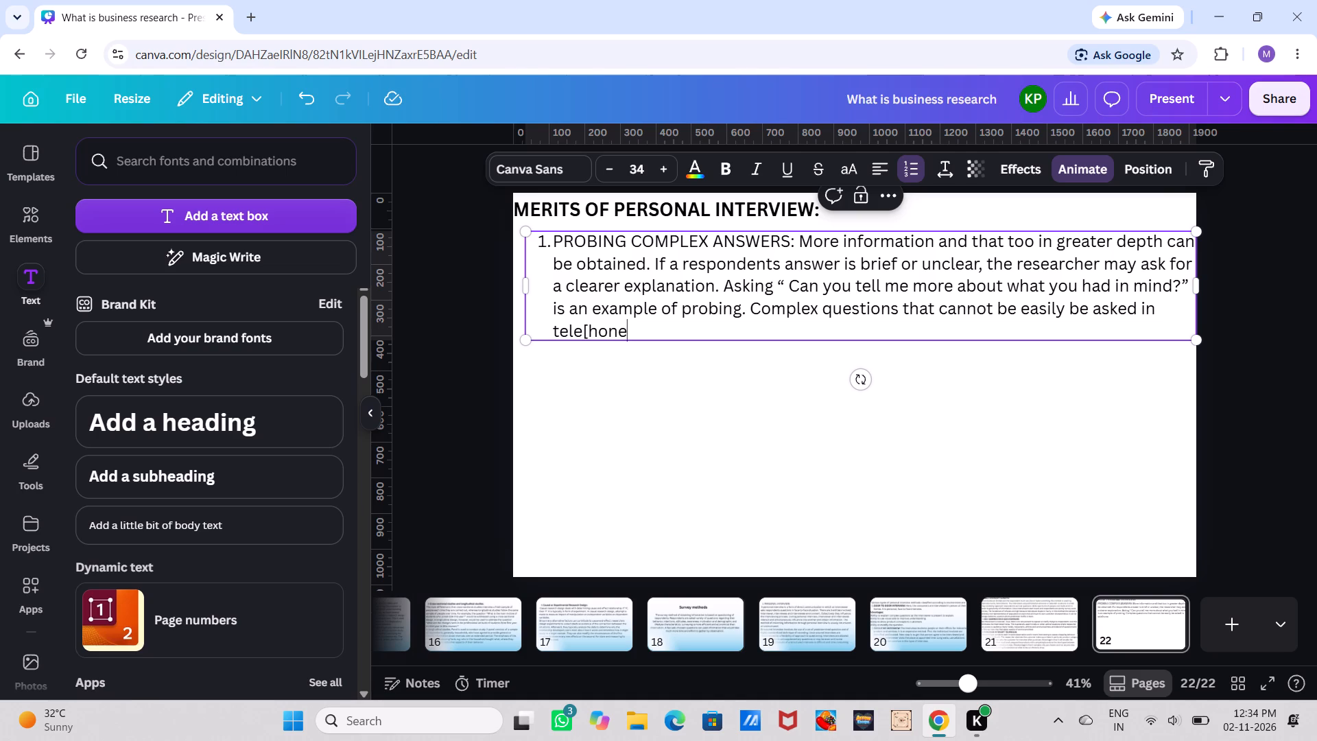
key(BackSpace)
key(BackSpace)
key(BackSpace)
key(BackSpace)
key(BackSpace)
text(phonw)
key(BackSpace)
text(e)
key(space)
text(or mail)
Finish the fourth sentence of item 1 with "can be handled by skilful interviewer.".
key(space)
text(can be)
key(space)
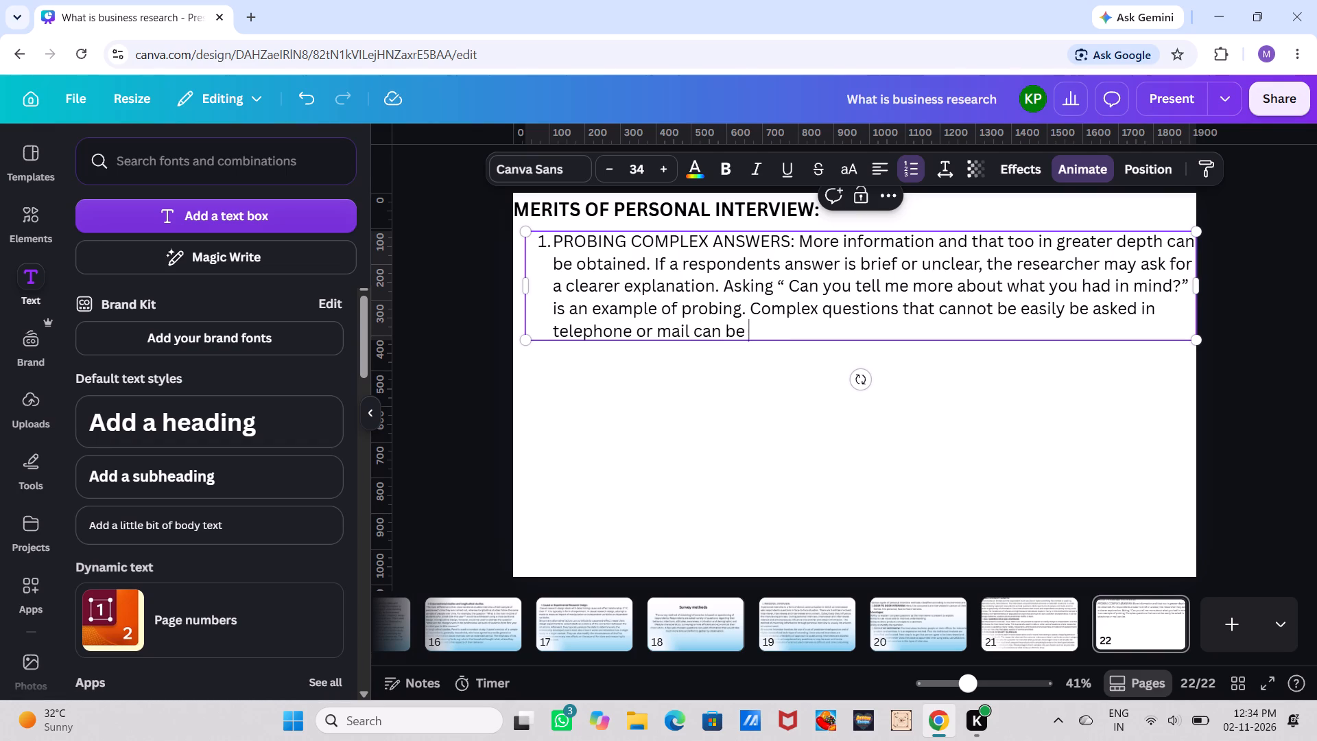
text(handled)
key(space)
text(by)
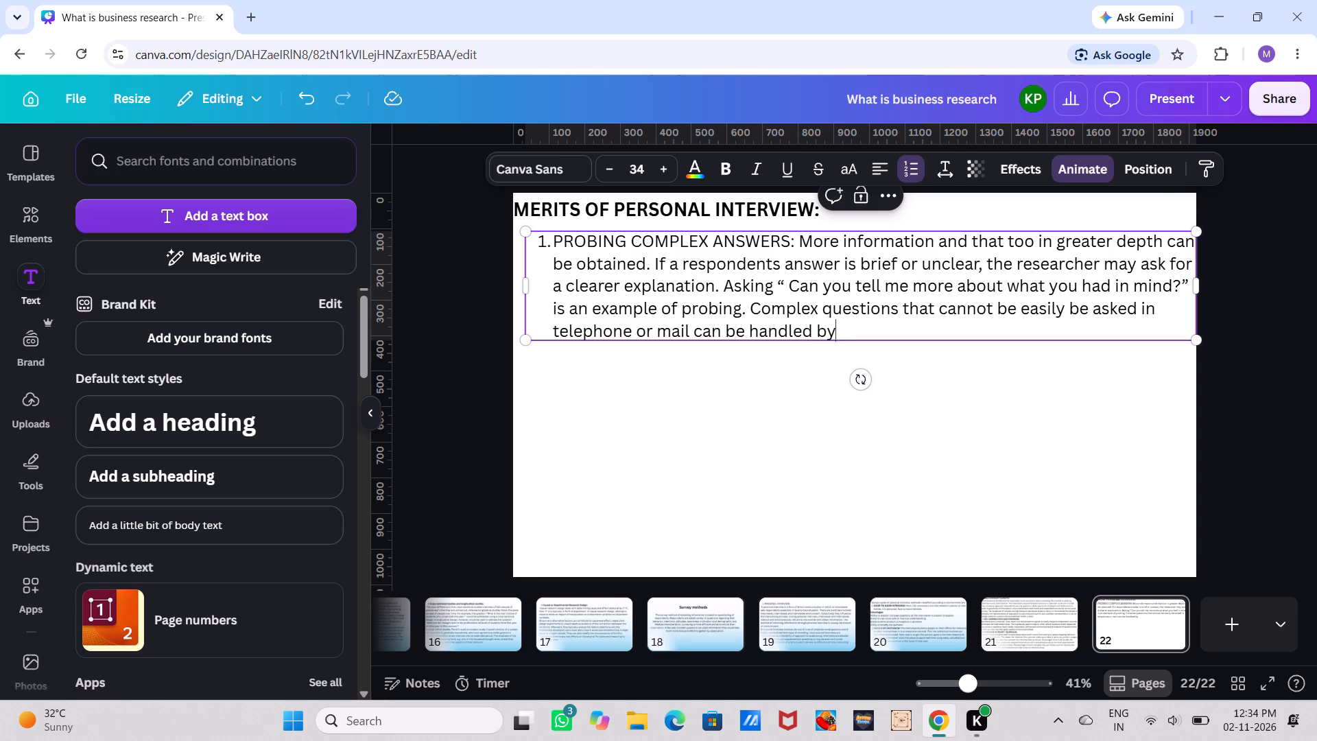
key(space)
text(skl)
key(BackSpace)
text(ilful)
key(space)
text(i)
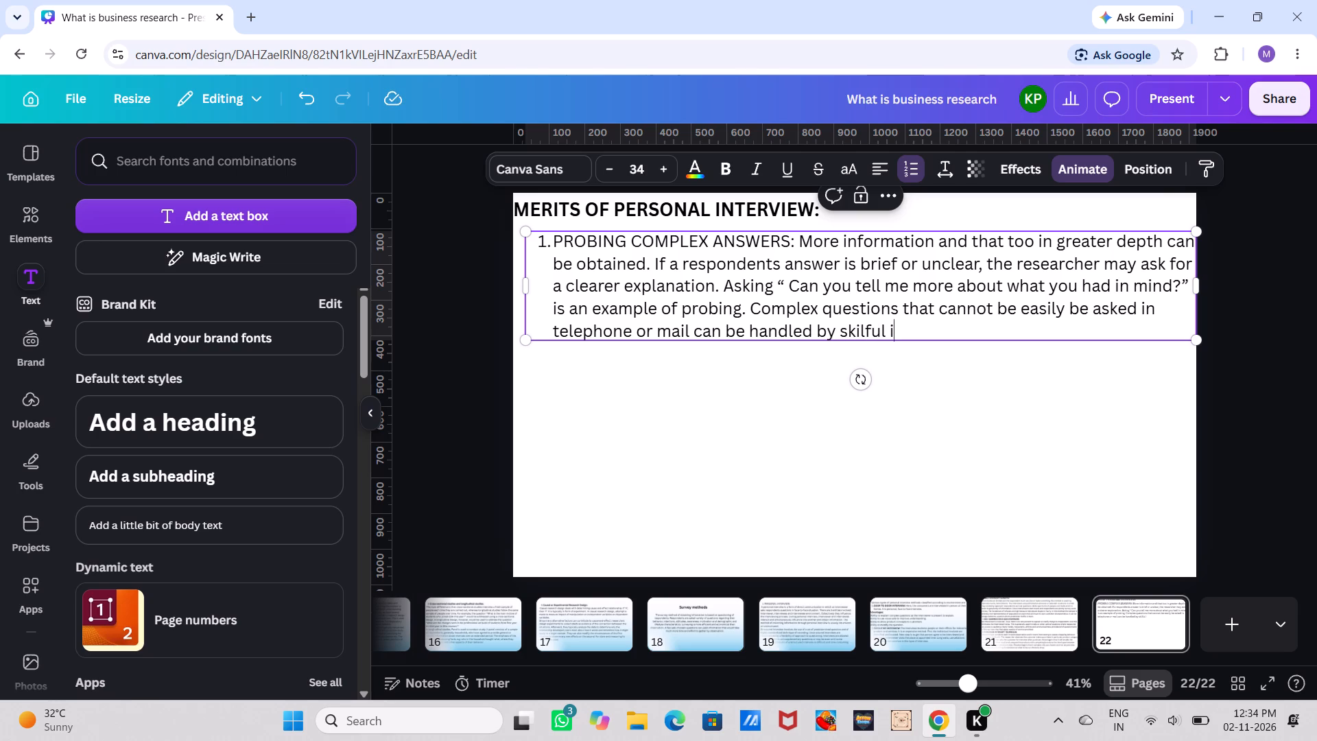
key(m)
key(BackSpace)
text(nterviewer,)
key(BackSpace)
key(period)
Start numbered item 2 below item 1 with the title "LENGTH OF INTERVIEW:".
key(Return)
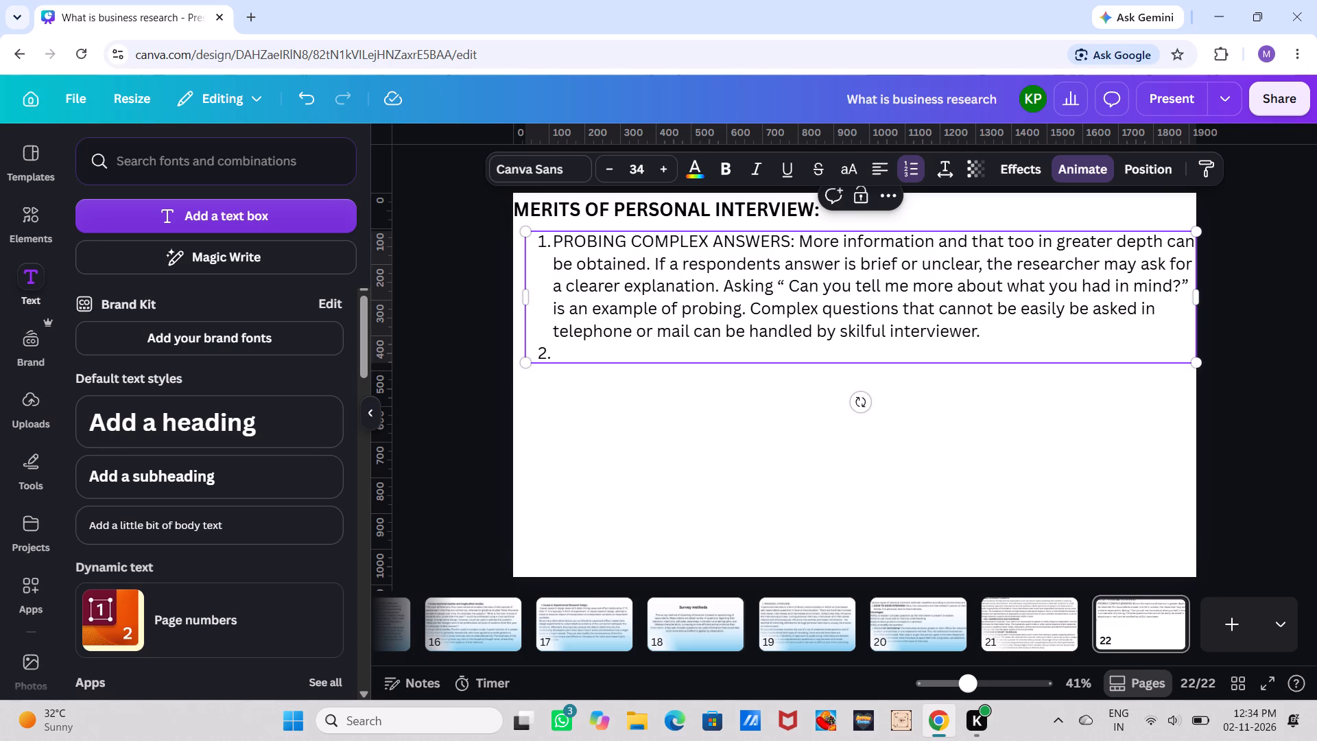
text(LEN)
text(GHT)
key(space)
key(BackSpace)
key(BackSpace)
key(BackSpace)
text(TH IF)
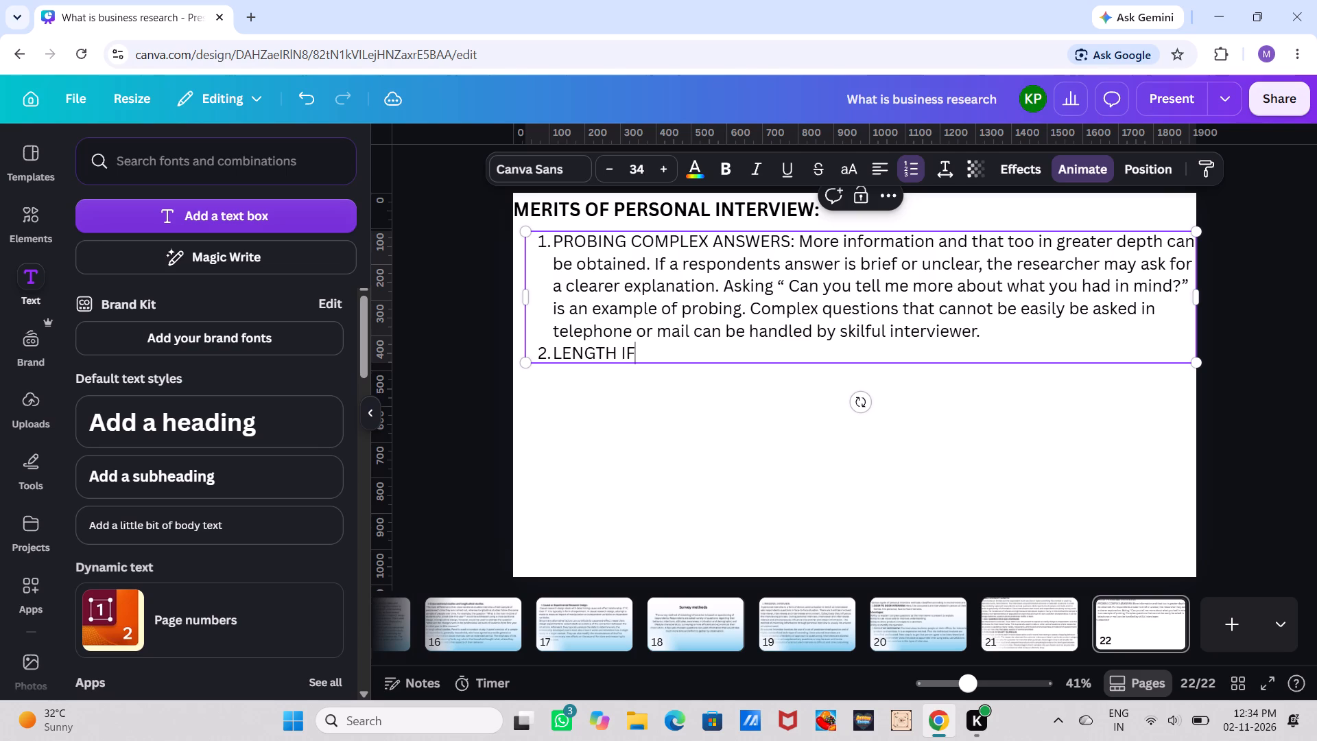
key(BackSpace)
key(BackSpace)
text(OF INTERVIEW)
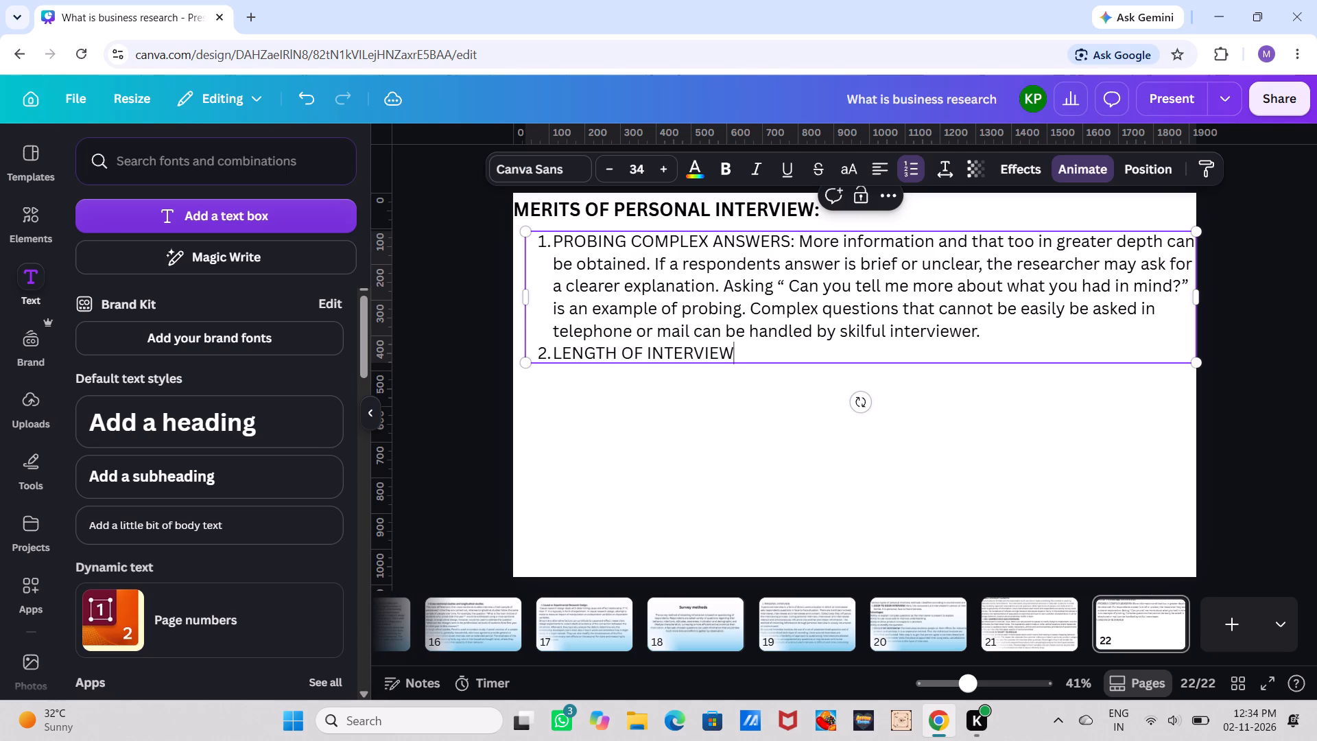
text(:)
key(space)
Begin the explanation of item 2 with "Generally telephone interviews do not last more than".
text(Generally)
key(space)
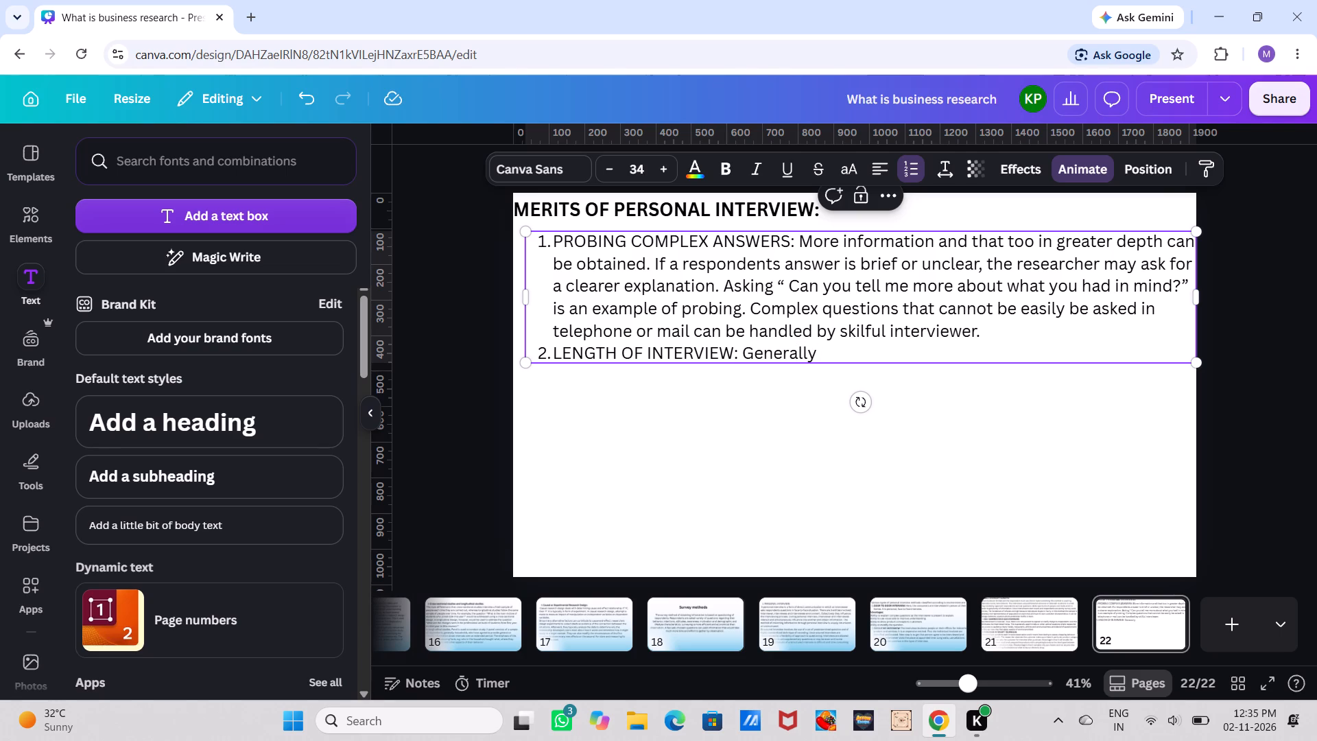
text(telep)
text(home)
key(space)
key(BackSpace)
key(BackSpace)
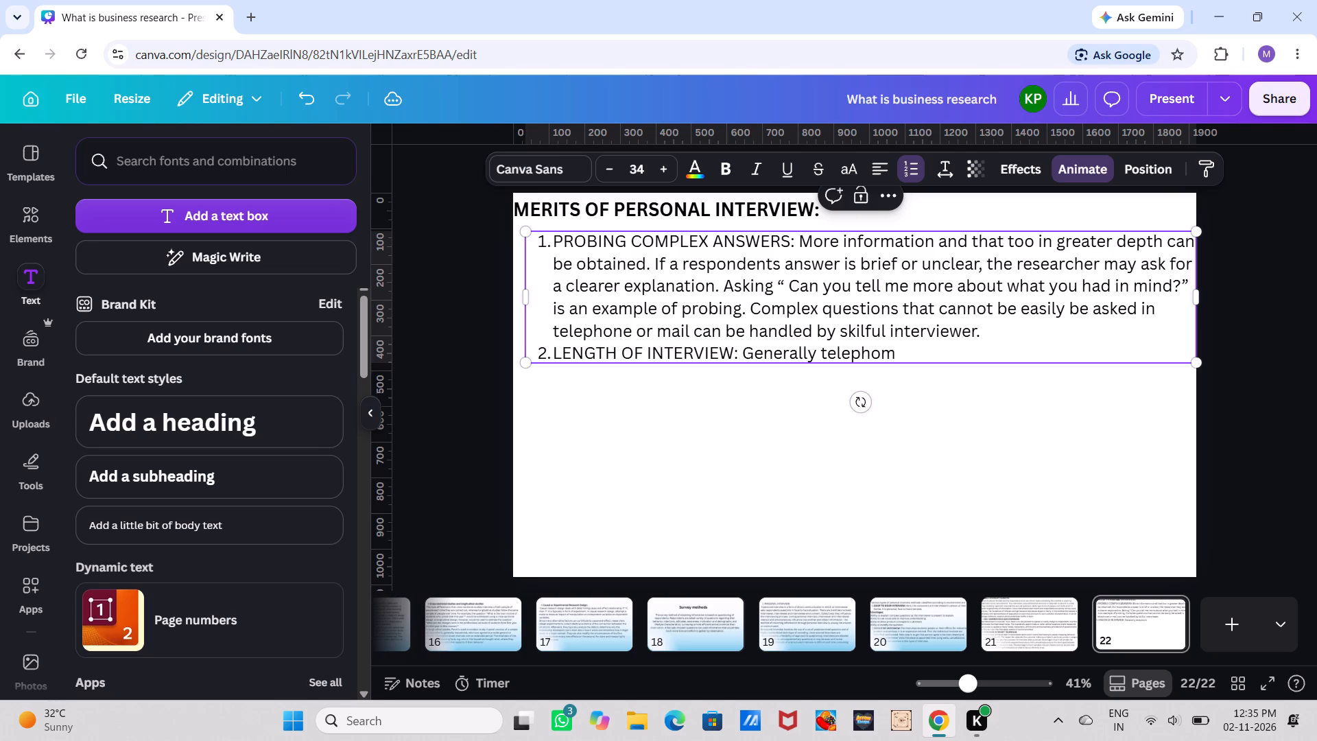
key(BackSpace)
text(ne interviews dono)
key(BackSpace)
key(BackSpace)
text(nnot)
key(space)
key(BackSpace)
key(BackSpace)
key(BackSpace)
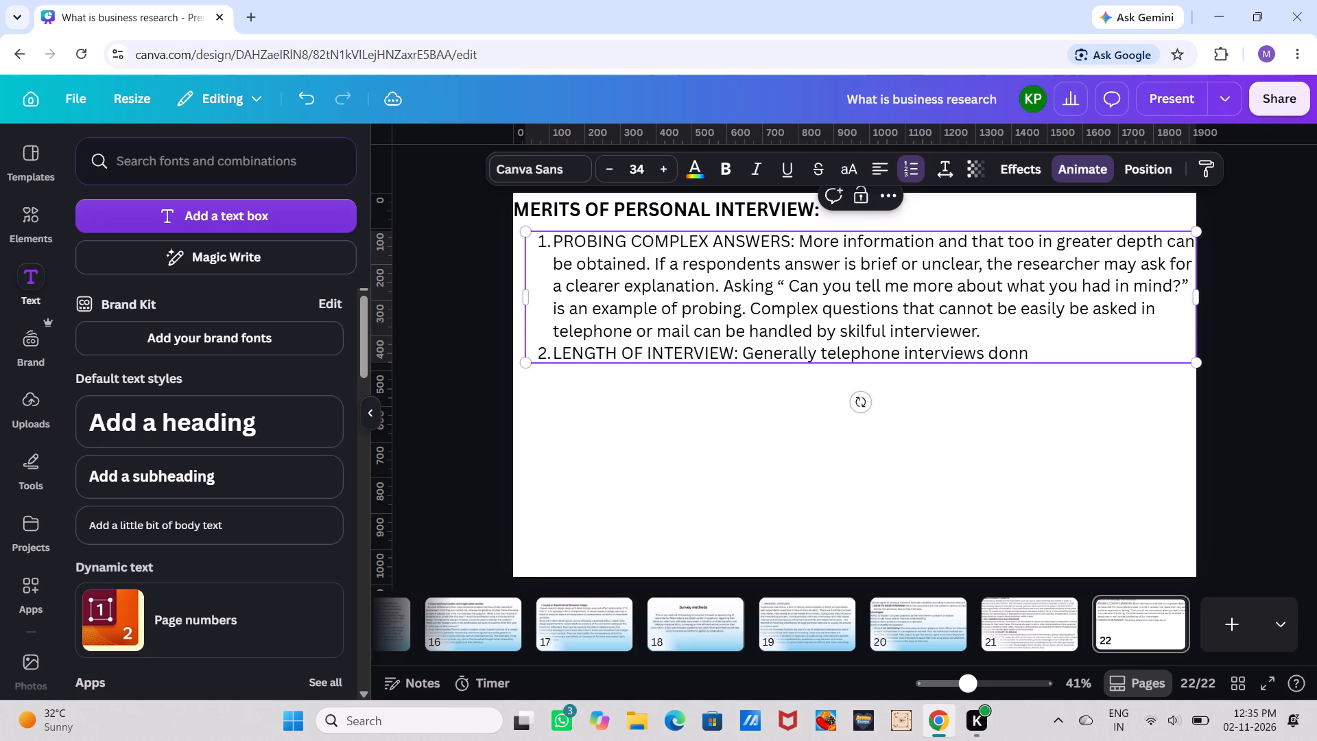
key(BackSpace)
key(BackSpace)
key(space)
text(not last more than)
key(space)
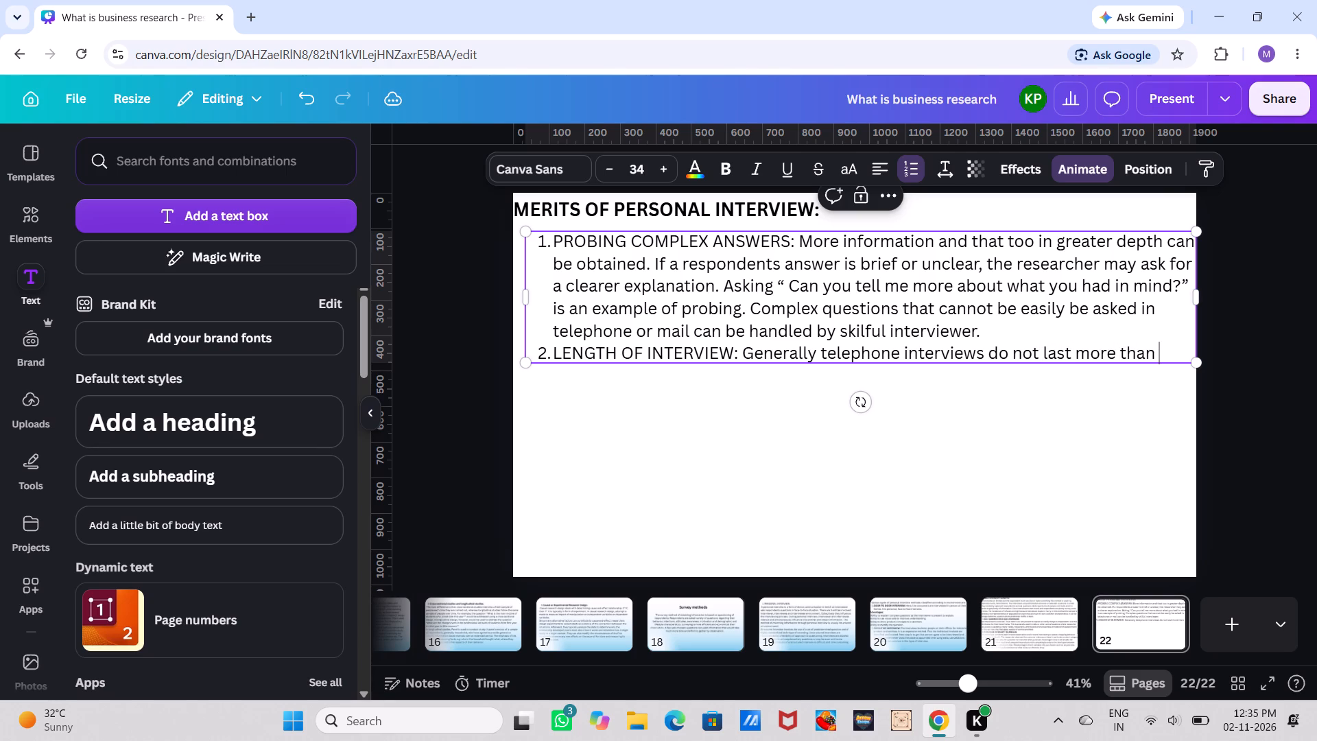
Finish the sentence of item 2 with "10 minutes whereas personal interview can be much longer.".
key(1)
text(0)
key(space)
text(minutes whereas p)
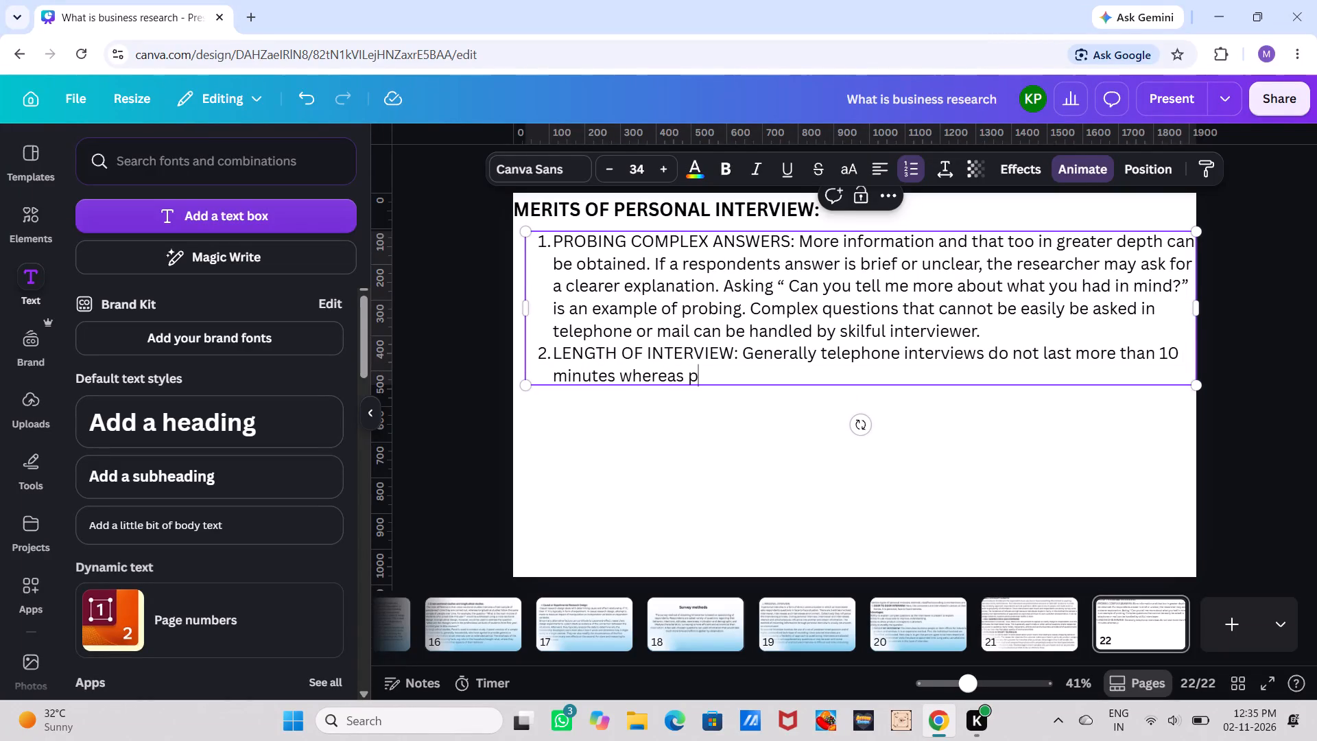
text(ersonal interview)
key(space)
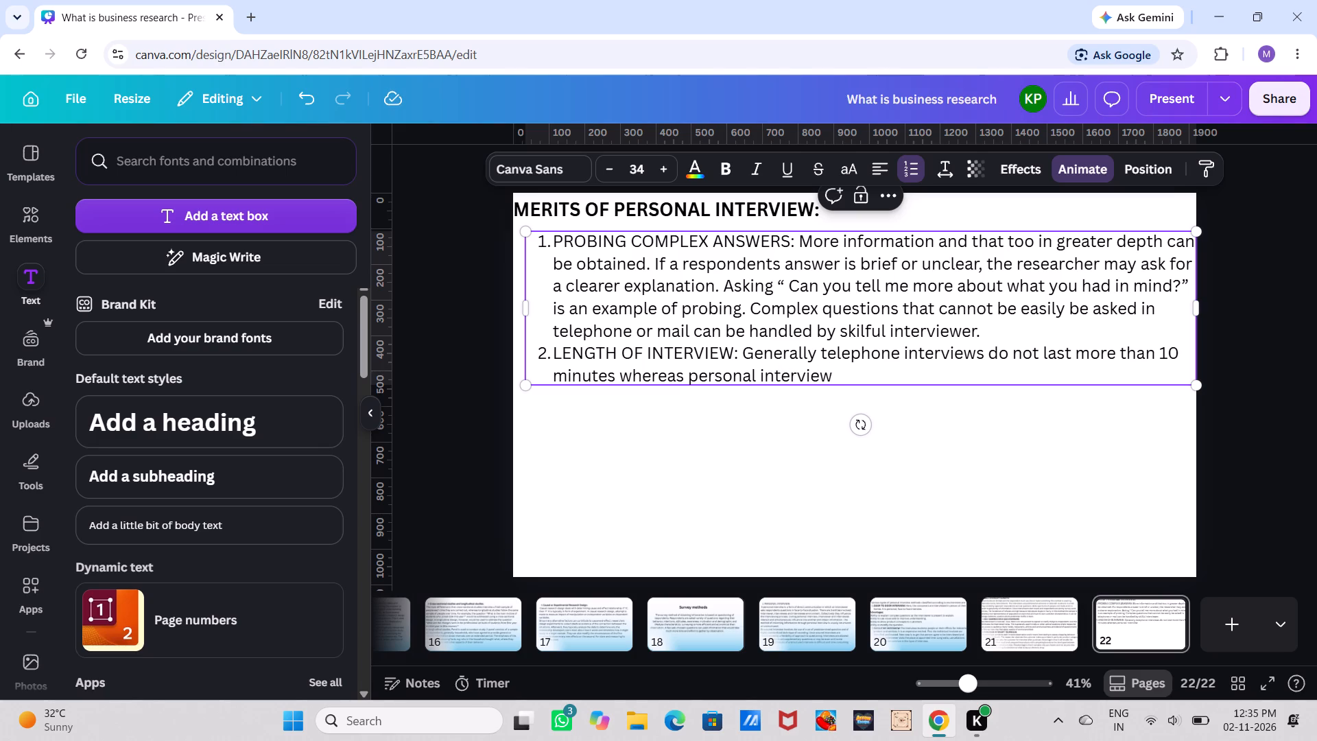
text(can)
key(space)
text(be mc)
key(BackSpace)
text(uc)
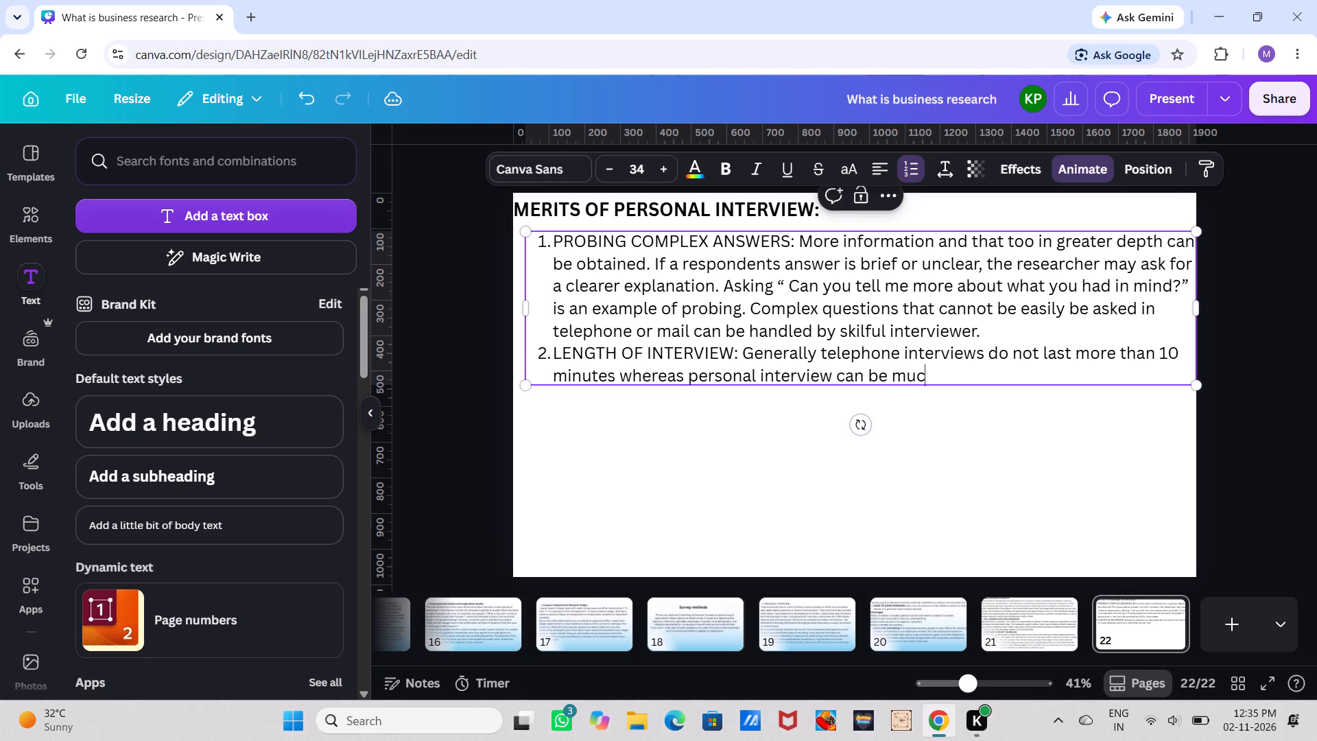
key(space)
key(BackSpace)
text(h longer,)
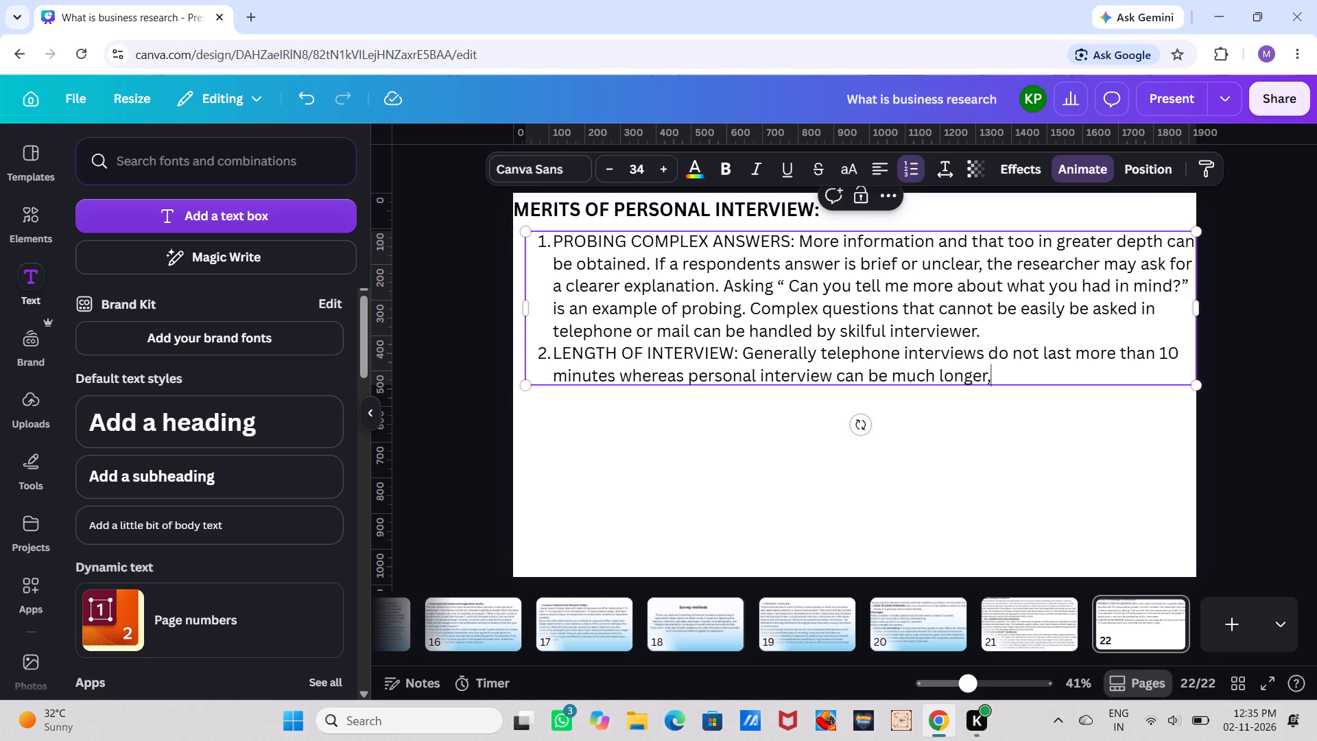
key(BackSpace)
key(period)
Start numbered item 3 below item 2 with the title "HIGH PARTICIPATION:".
key(Return)
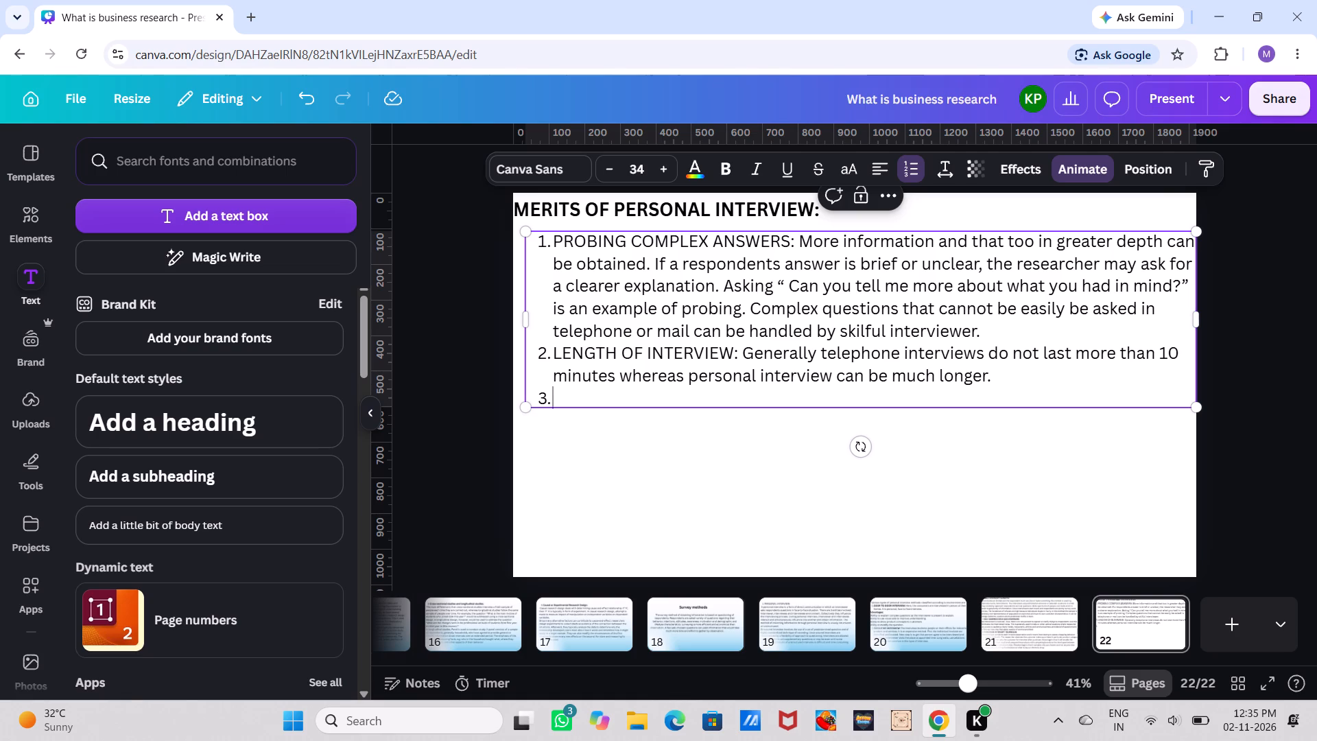
text(HIGH PARTIFI)
key(BackSpace)
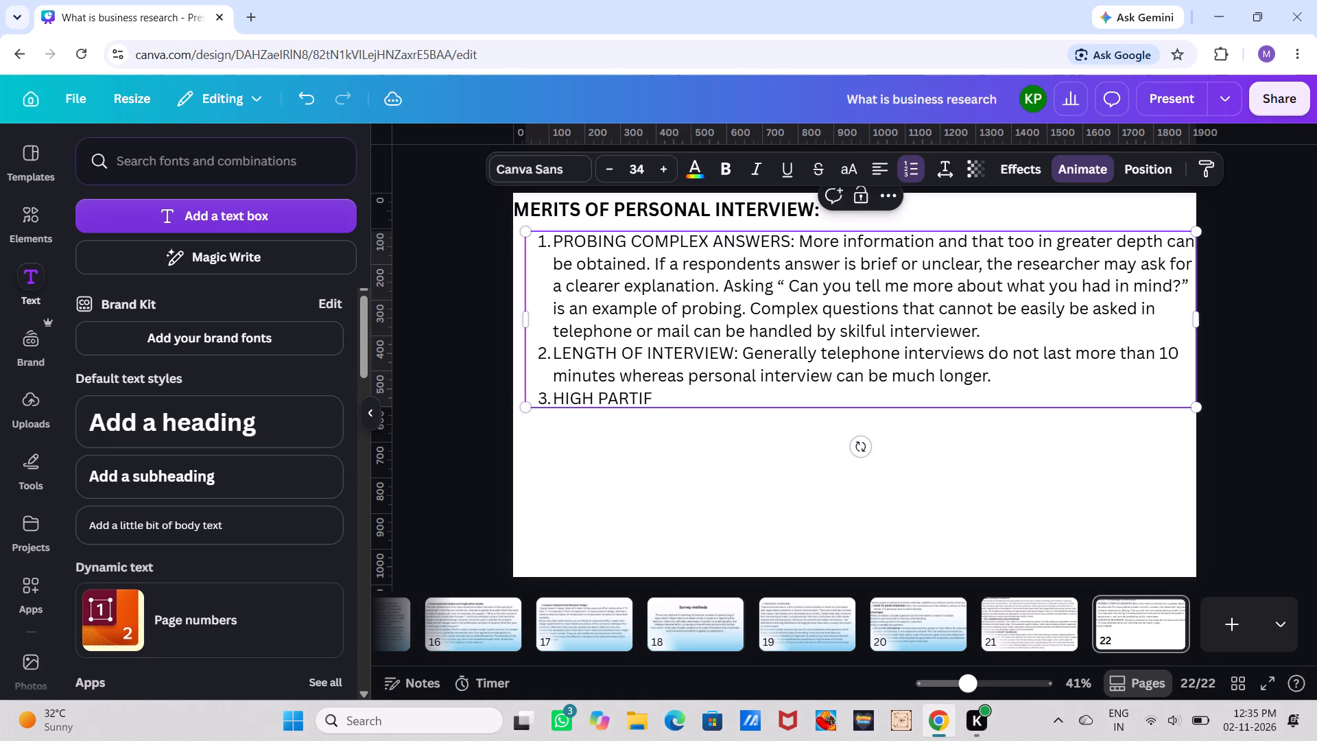
key(BackSpace)
text(CI)
text(PATION:)
key(space)
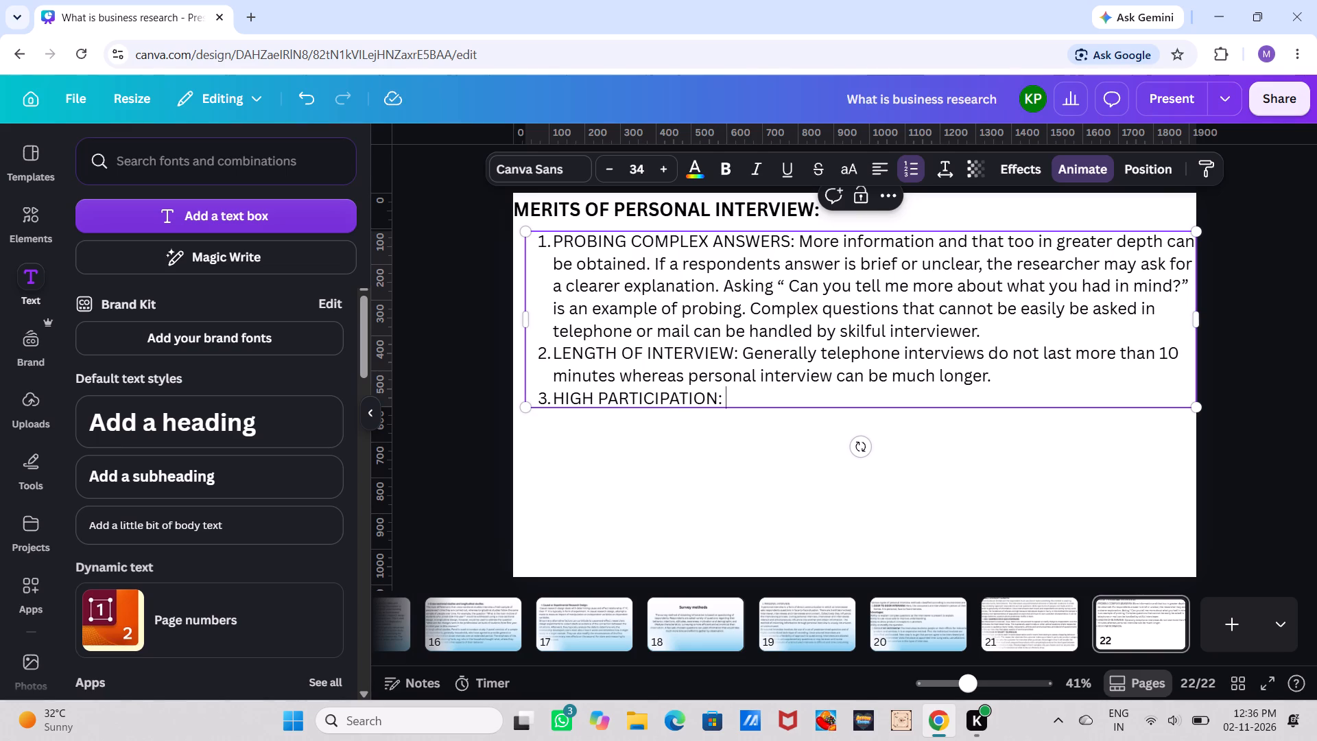
Begin the explanation of item 3 with "Presence of interviewer generally increases the percentage of peole".
text(Presence of n)
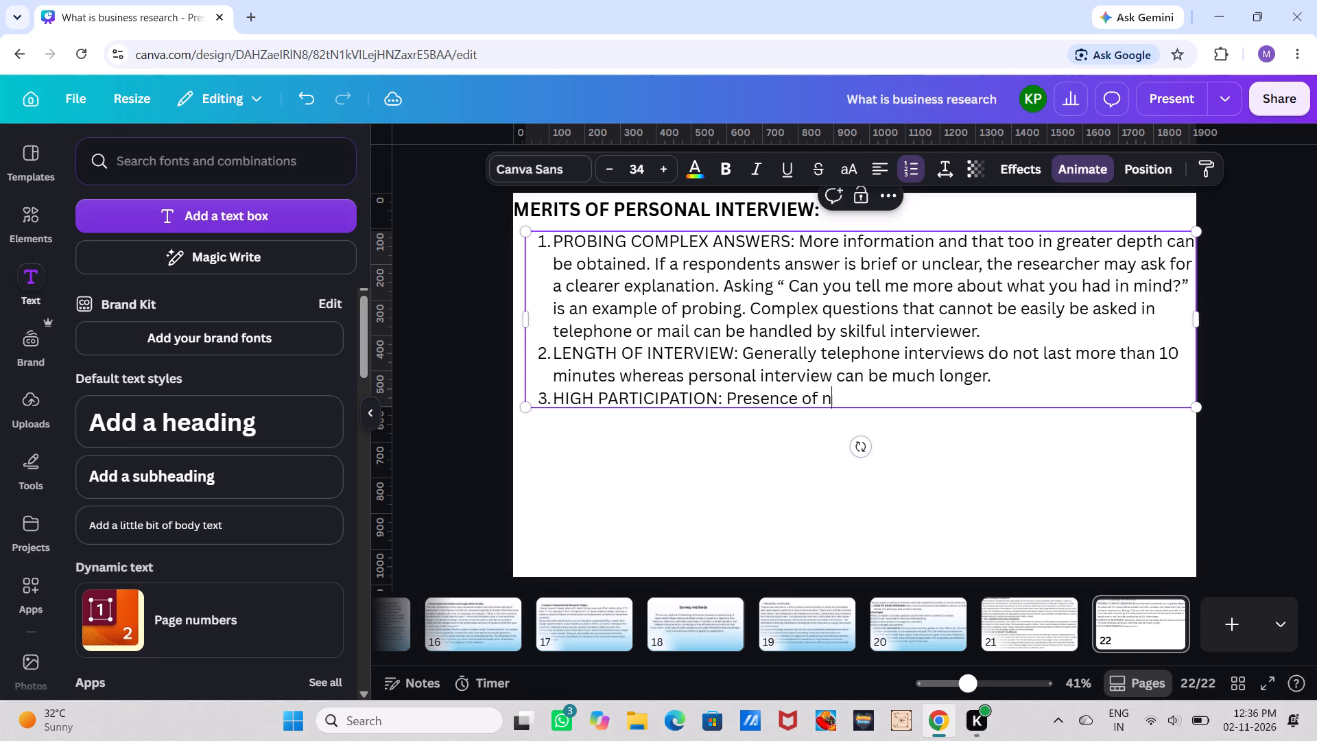
key(BackSpace)
text(interviewer generally)
key(space)
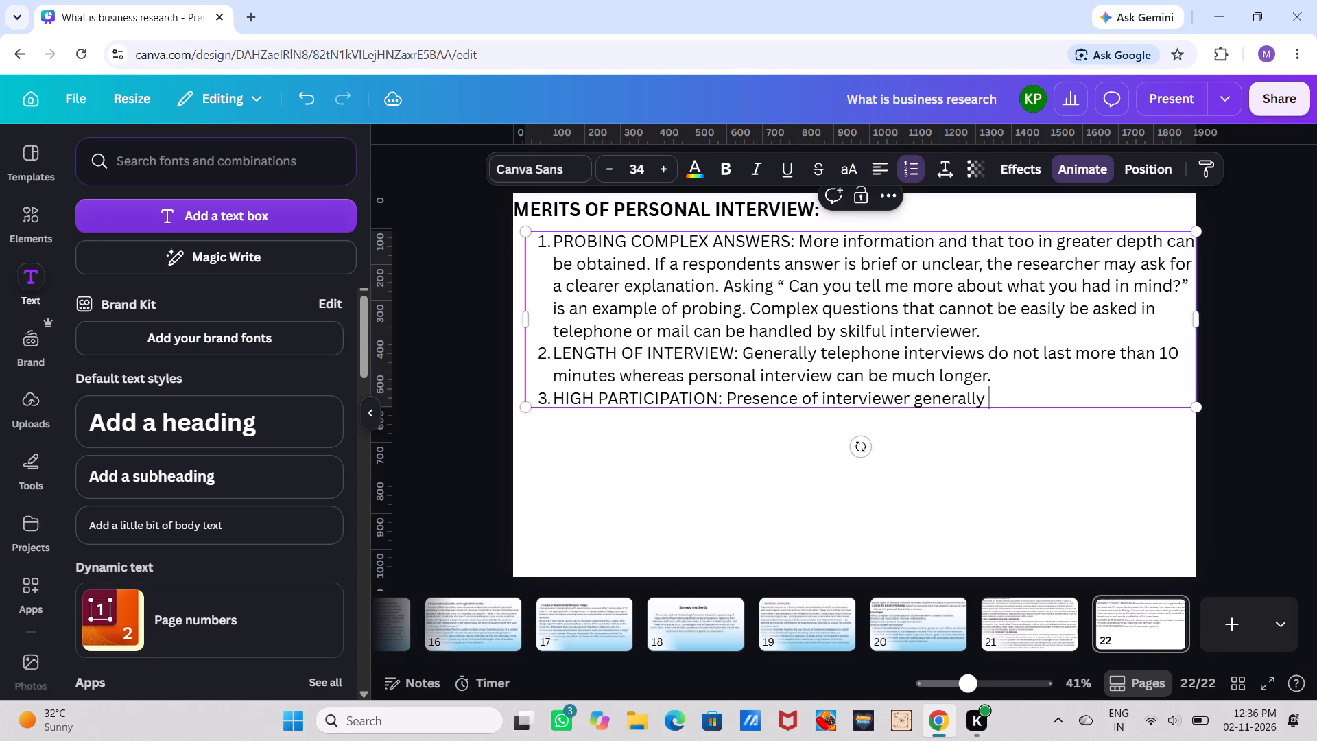
text(increase)
key(space)
key(BackSpace)
key(s)
key(space)
text(the prcen)
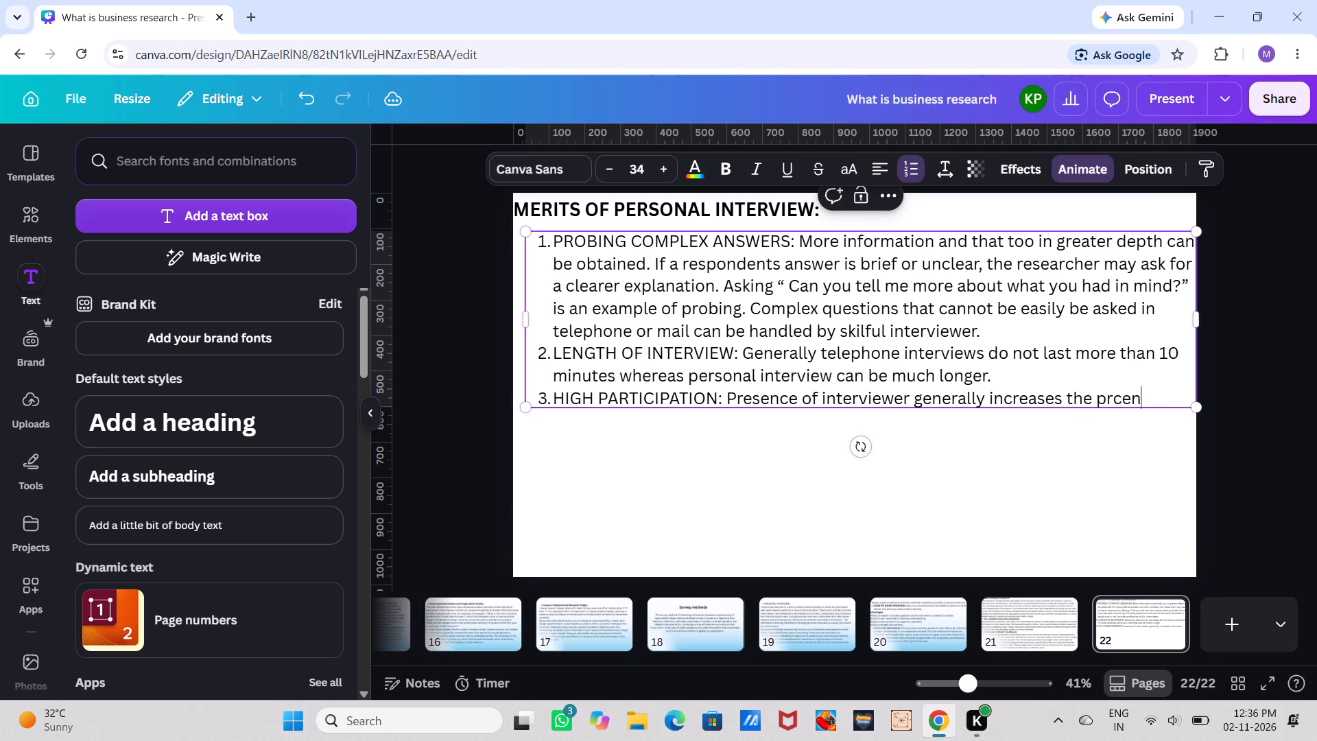
key(BackSpace)
key(BackSpace)
key(BackSpace)
key(BackSpace)
text(ercentage of peolen)
key(space)
key(BackSpace)
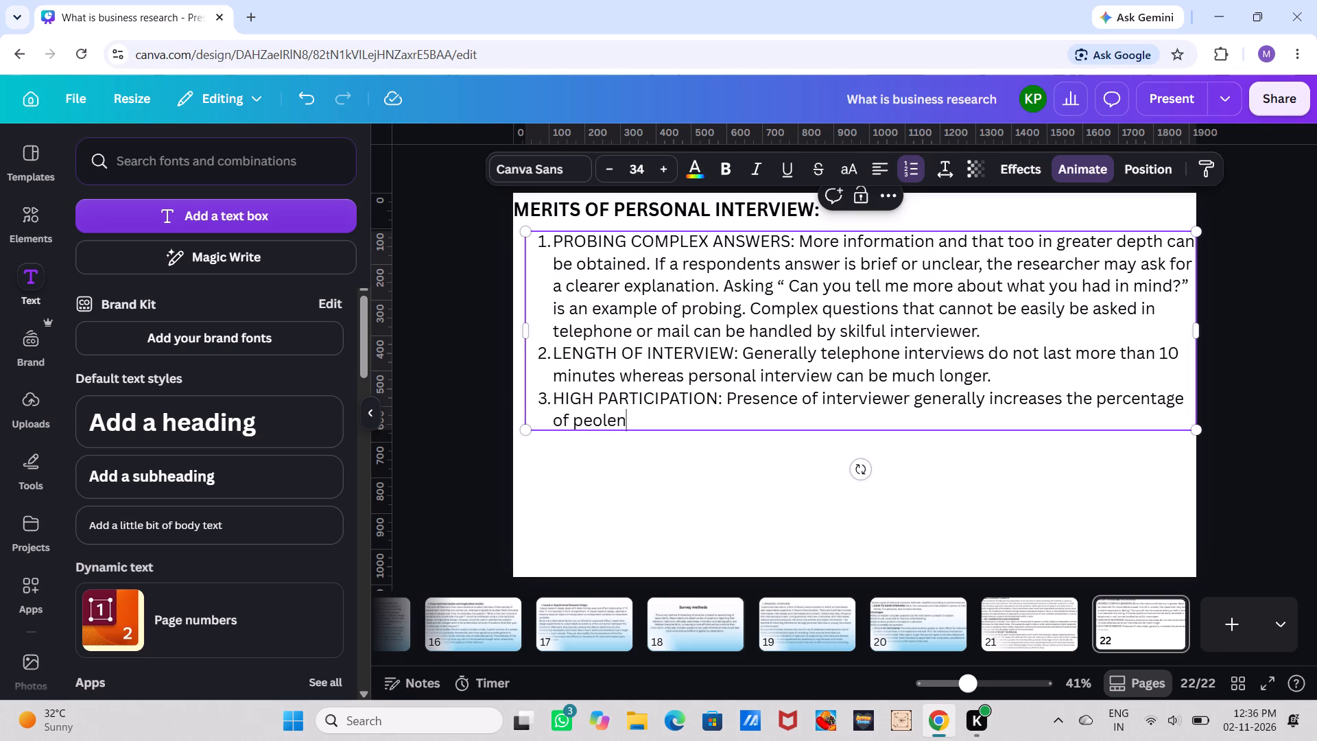
key(BackSpace)
Finish the first sentence of item 3 with "willing to complete the interview.".
key(space)
text(willing toco)
key(BackSpace)
key(BackSpace)
key(space)
text(o+com+)
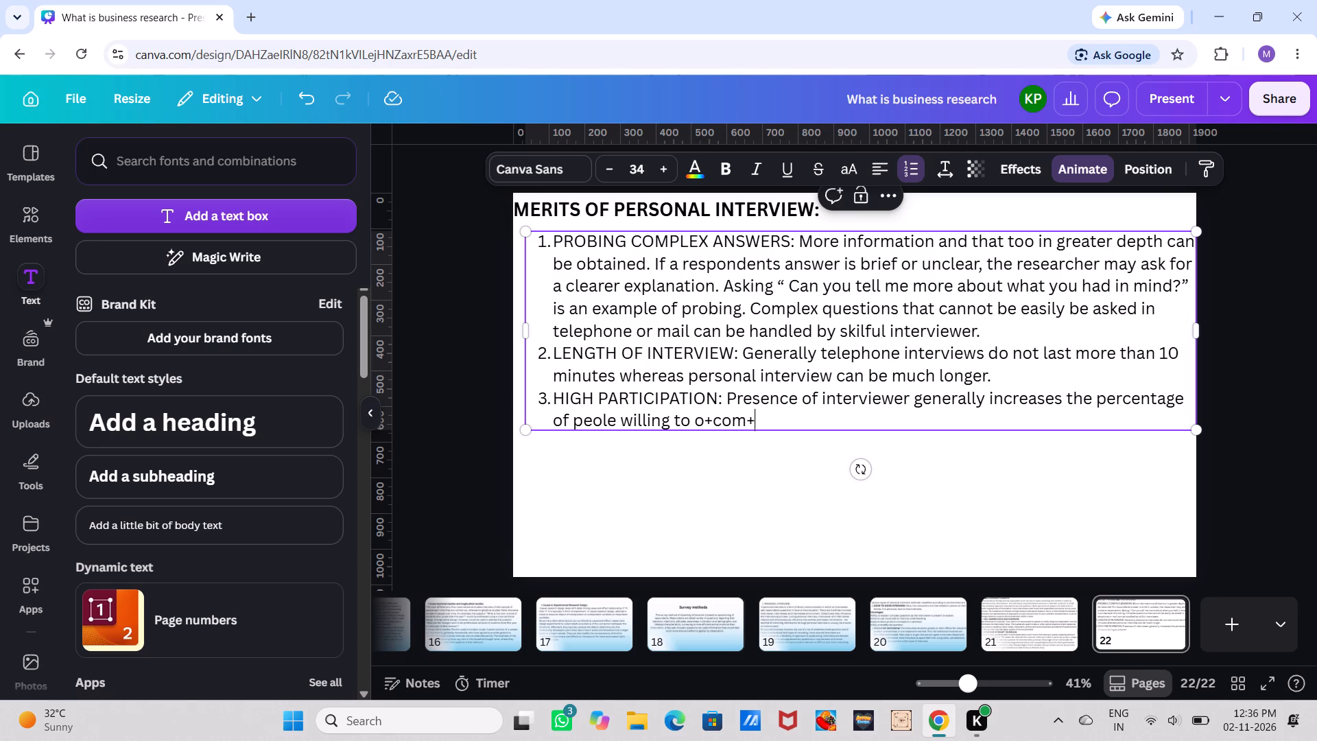
key(BackSpace)
key(BackSpace)
key(BackSpace)
key(BackSpace)
key(BackSpace)
key(BackSpace)
text(compe)
key(BackSpace)
text(lete the interview)
text(.m)
key(BackSpace)
Add the second sentence of item 3: "Respondents are not required to do reading or writing but just to talk.".
key(space)
text(Res[)
key(BackSpace)
text(pondents are not)
key(space)
text(required)
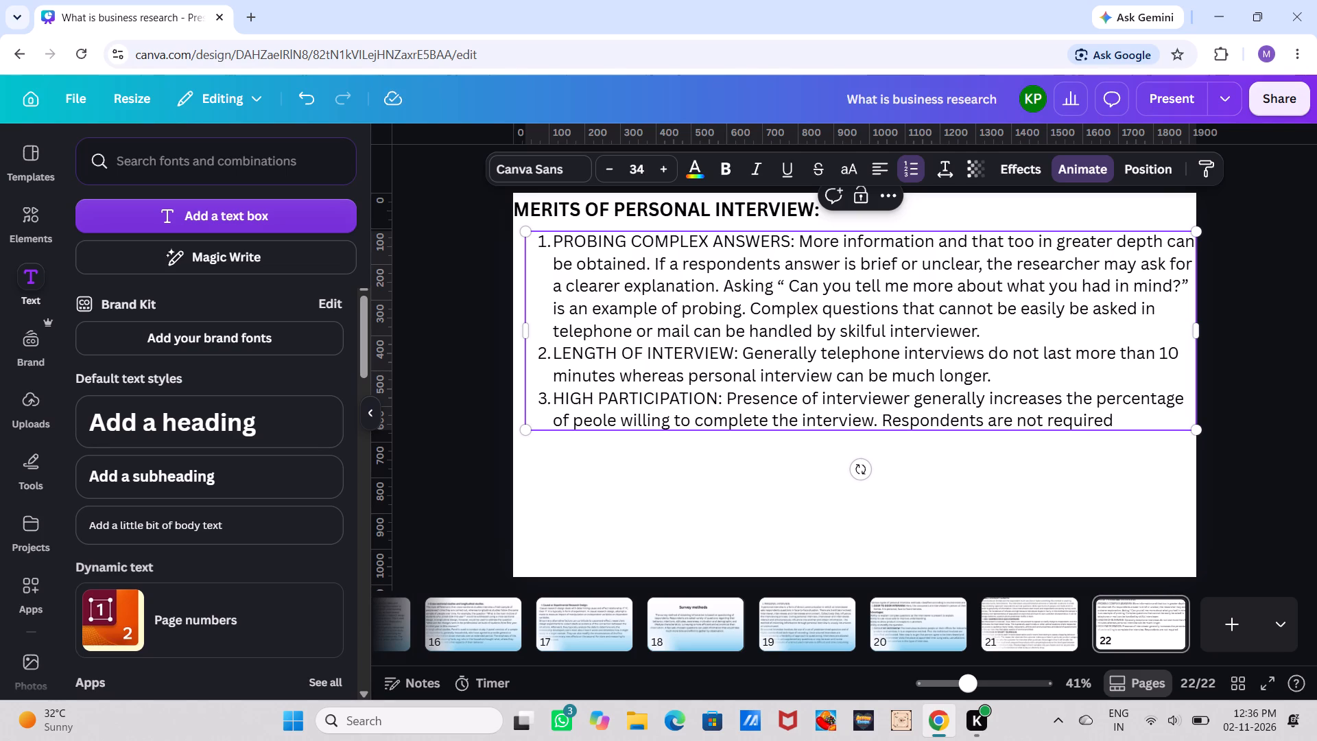
key(space)
text(to do reading)
key(space)
text(or wri)
key(BackSpace)
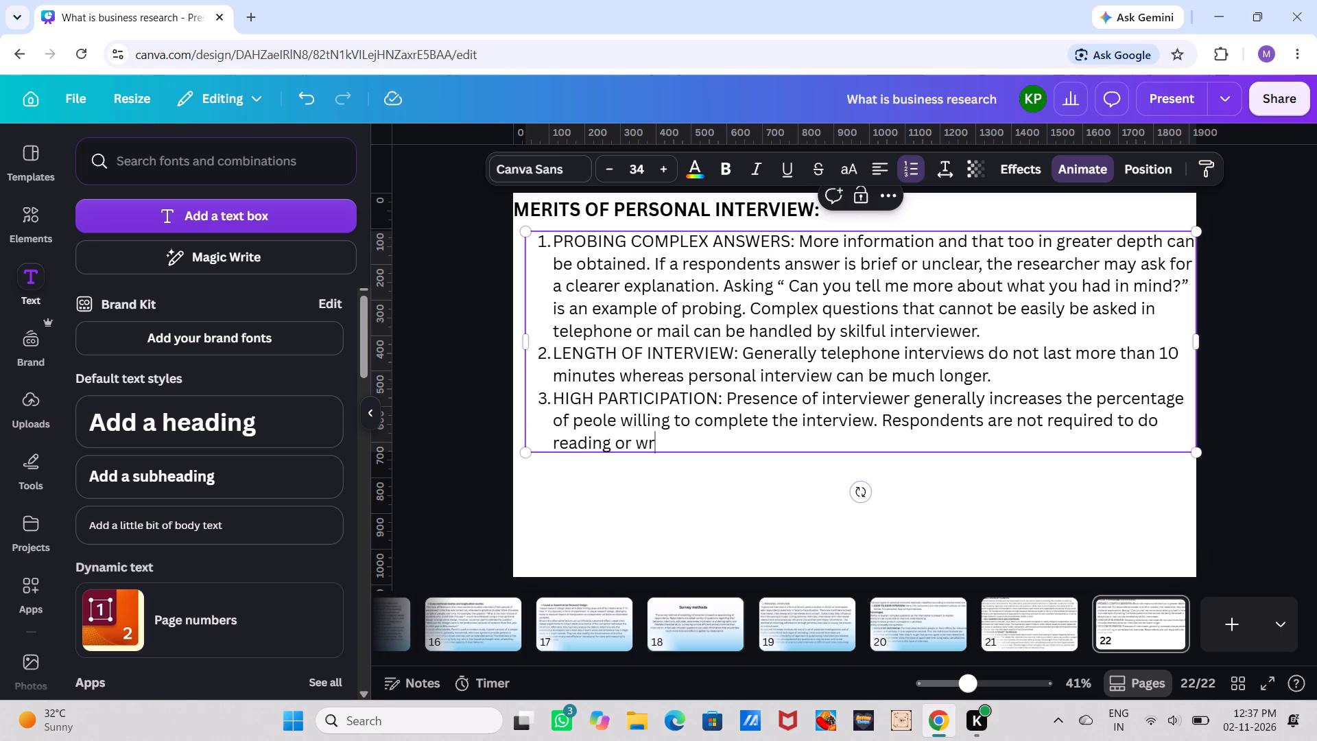
text(iting but just to talk.)
Start numbered item 4 below item 3 with the title "PROPS AND VISUAL AIDS:".
key(Return)
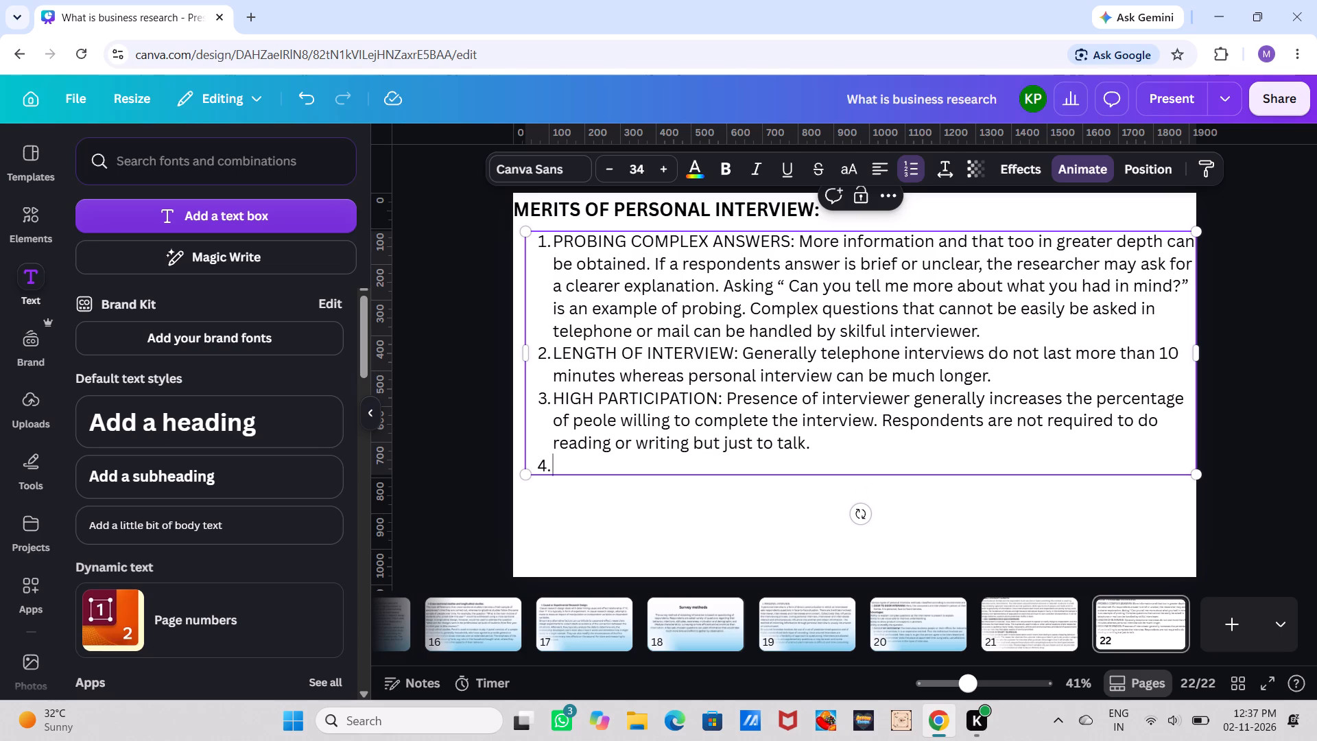
text(PROPS AND)
key(space)
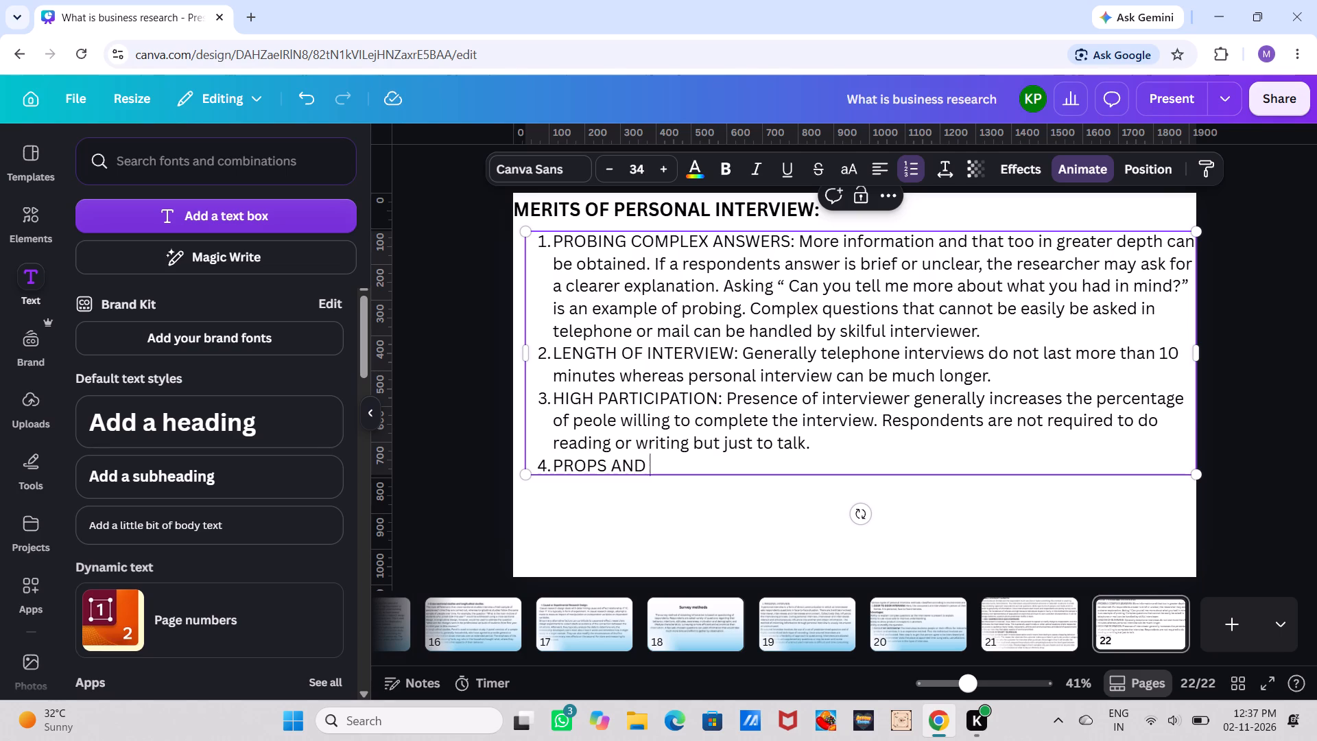
text(VISUAL)
key(space)
text(AIDS)
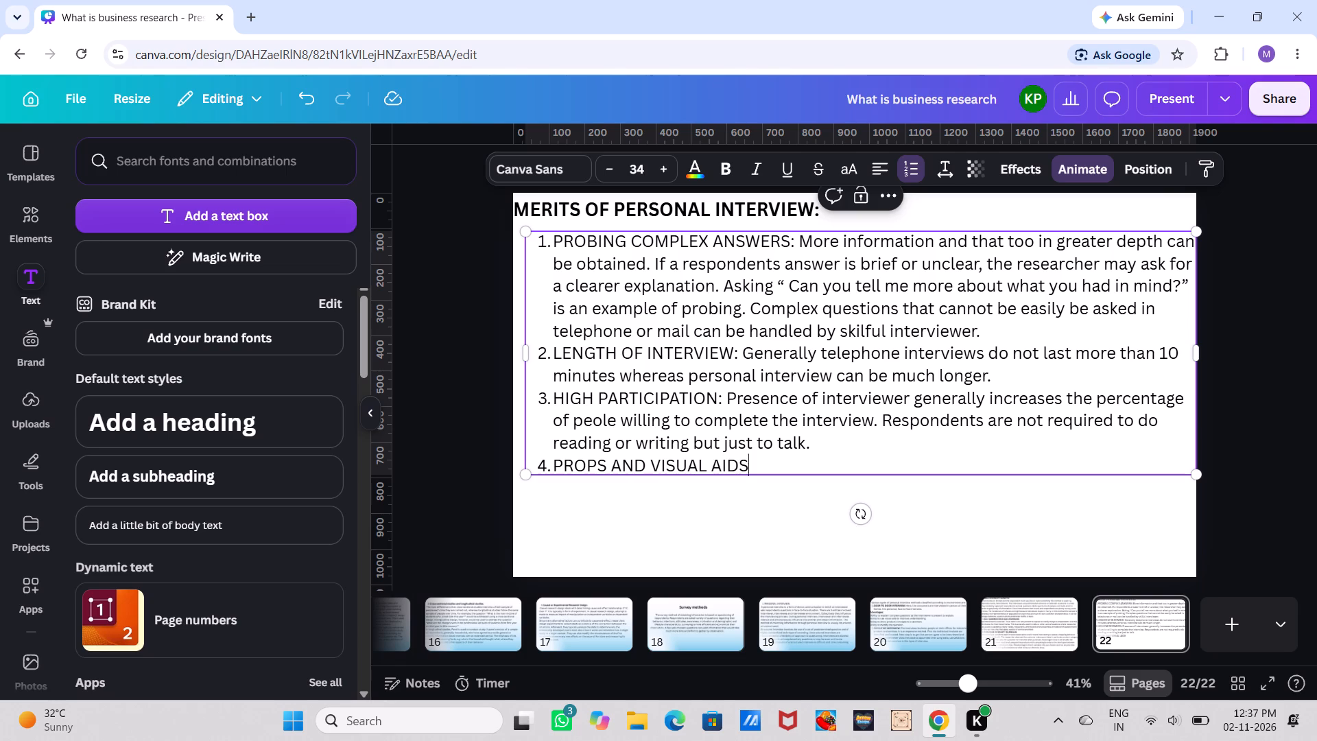
text(:)
key(space)
Begin the explanation of item 4 with "This allows the researcher to show them a new product sample".
text(This)
key(space)
text(allows)
key(space)
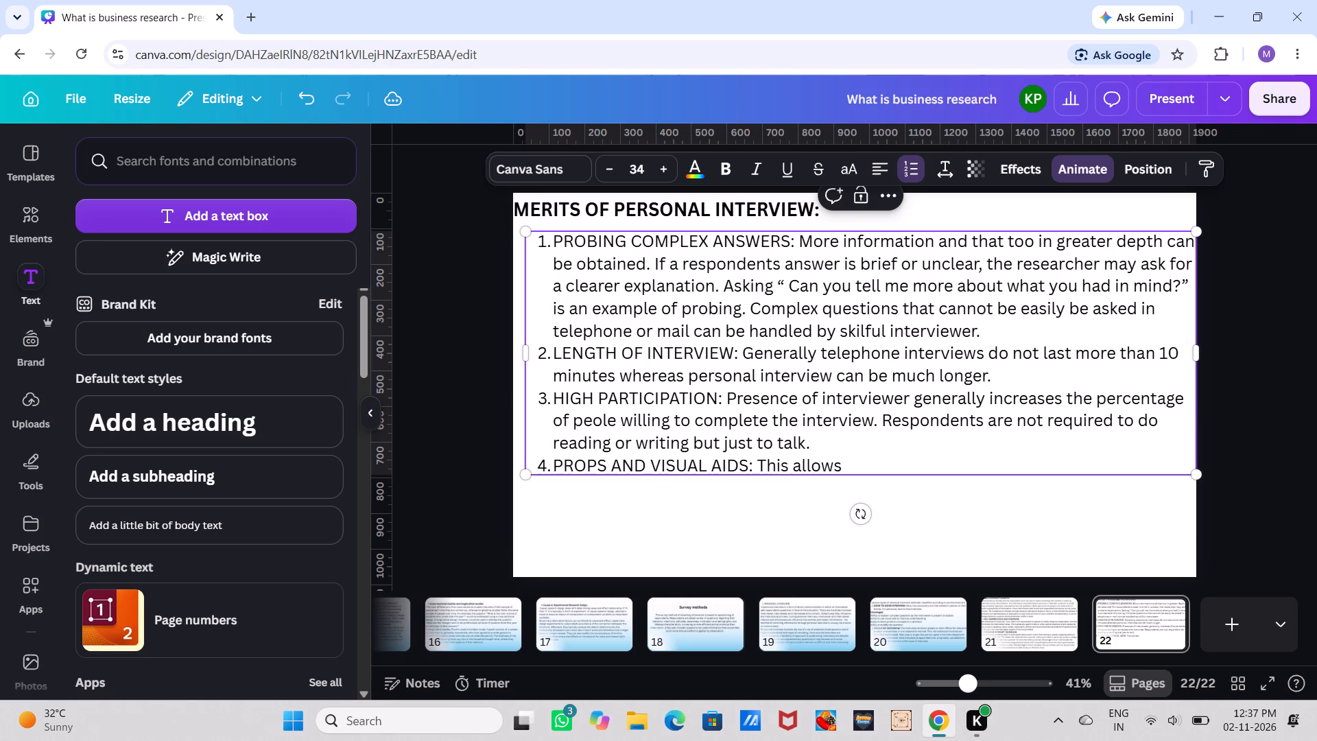
text(ther)
key(BackSpace)
key(space)
text(resea)
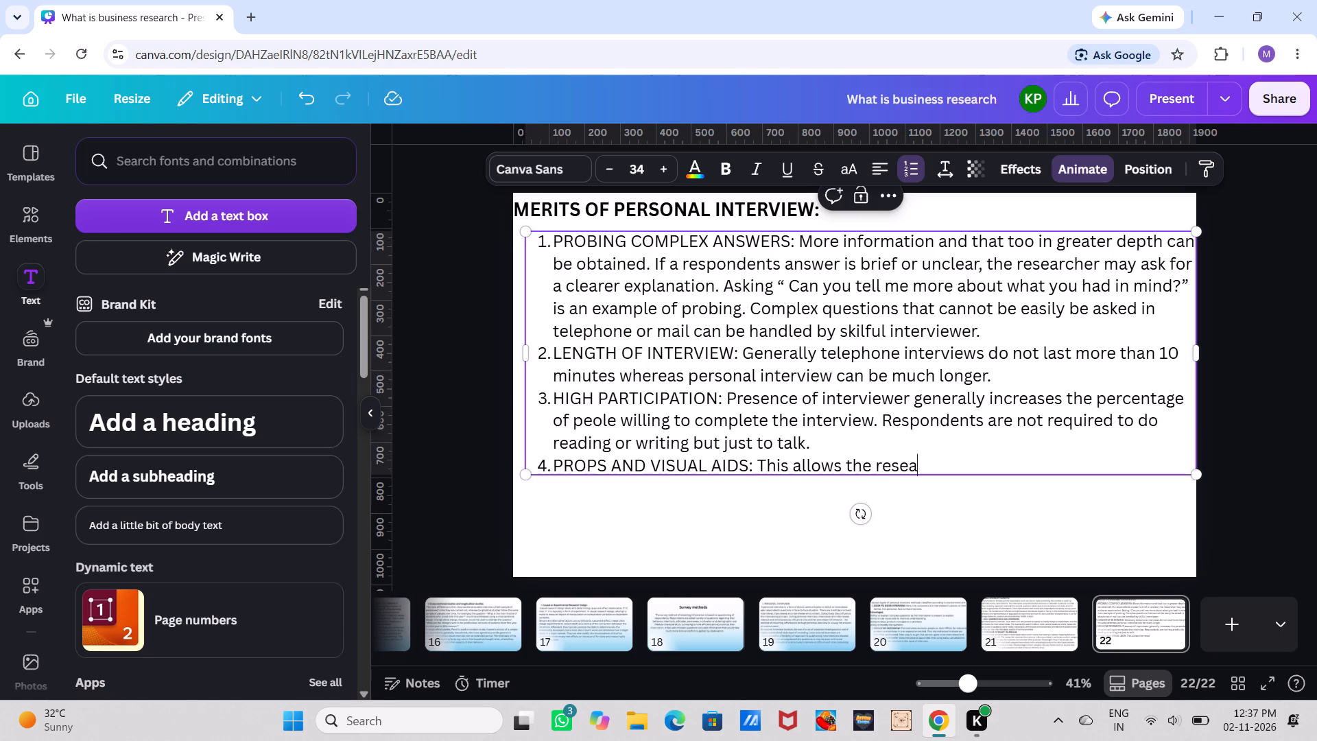
key(BackSpace)
text(archer)
key(space)
text(to show them a new po)
key(BackSpace)
text(roduct)
key(space)
text(sample)
key(period)
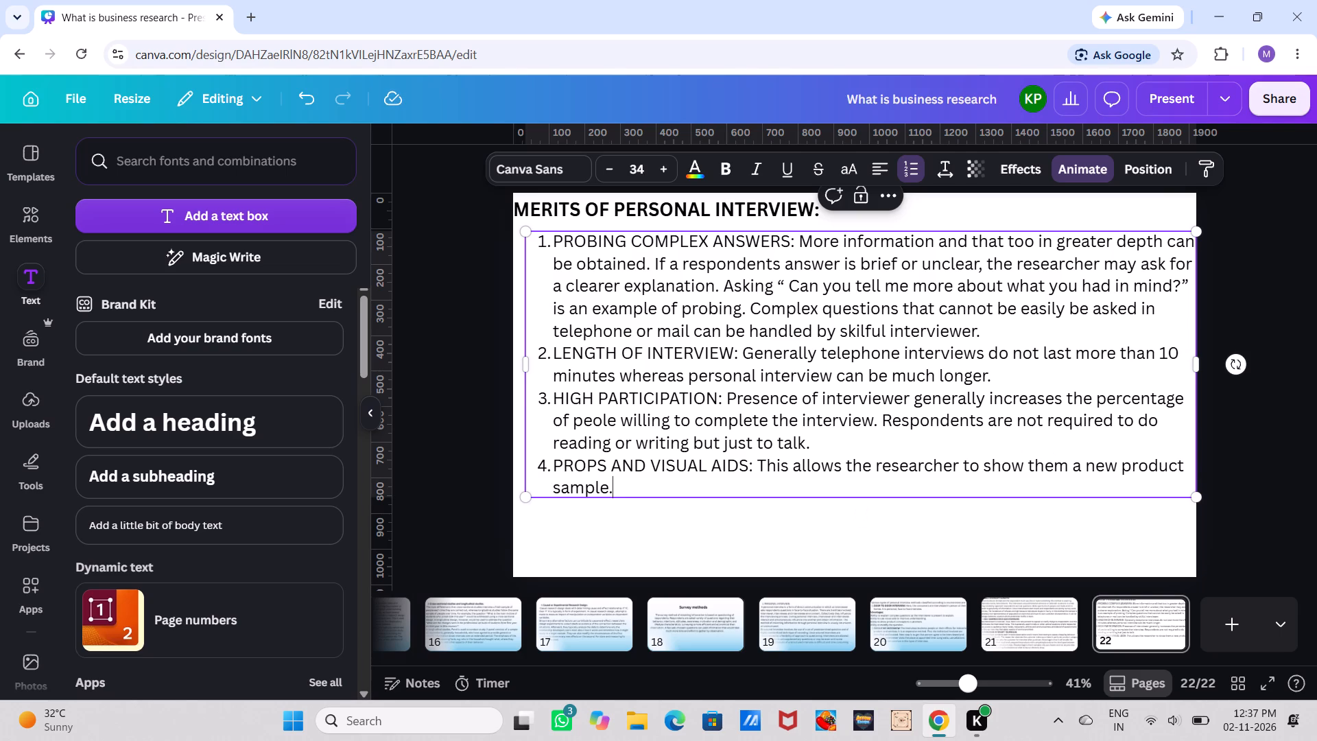
Complete item 4's explanation with ", plant layout, advertisements etc. This not possible in telephone or mail interview.".
key(BackSpace)
text(, plant layout)
text(, advertisement)
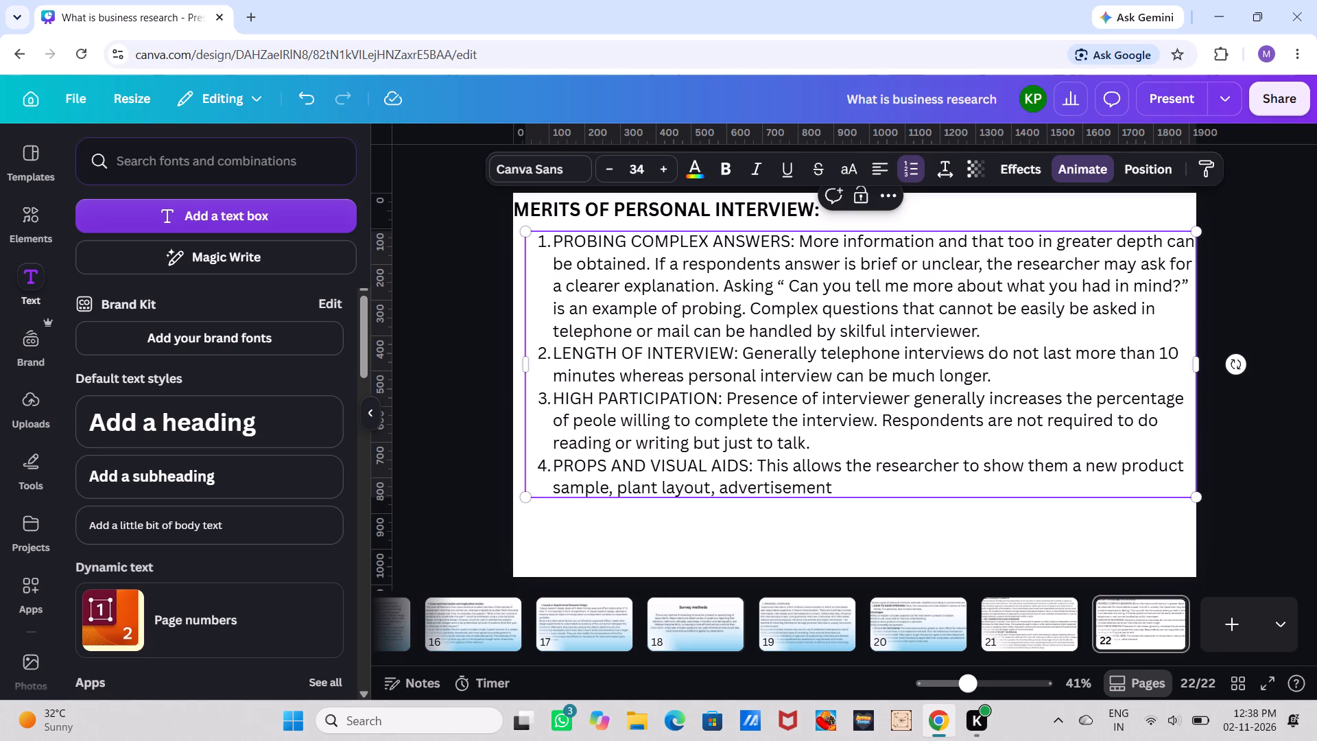
text(s etc. This not posii)
key(BackSpace)
key(BackSpace)
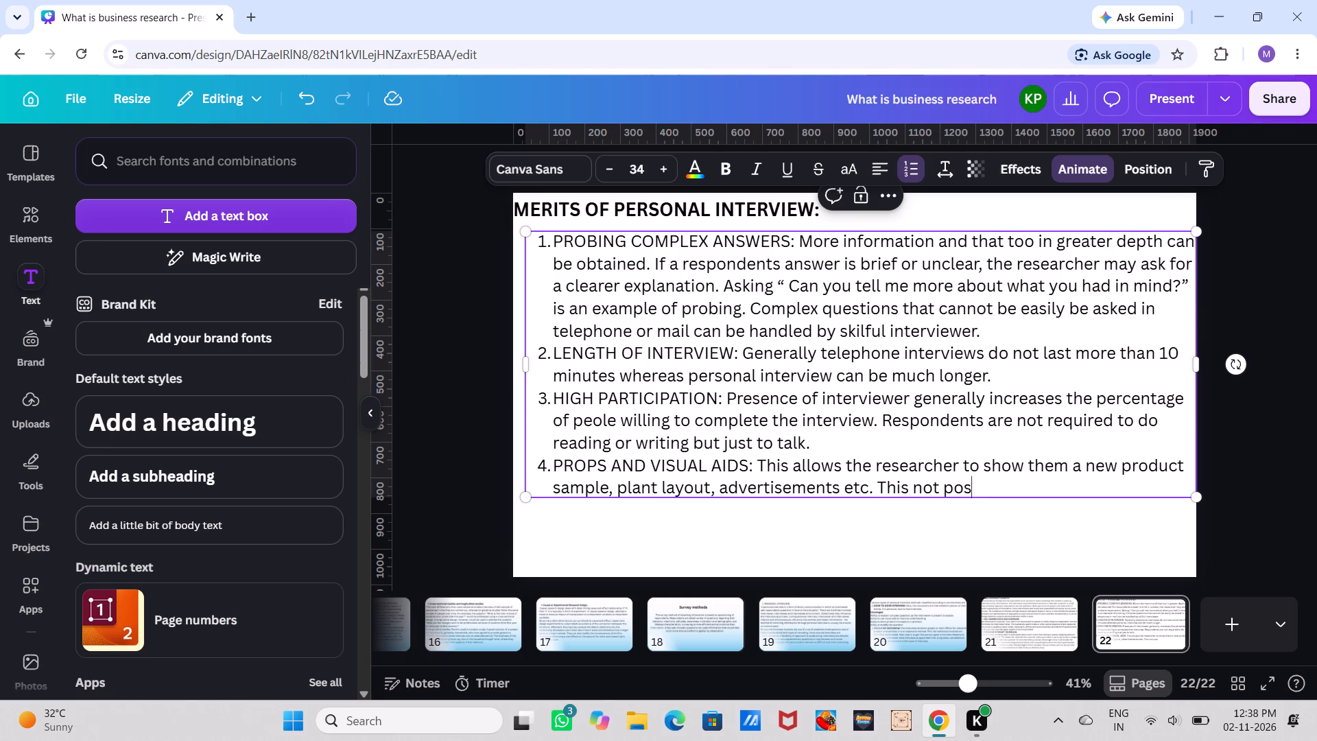
text(sible in telep)
key(h)
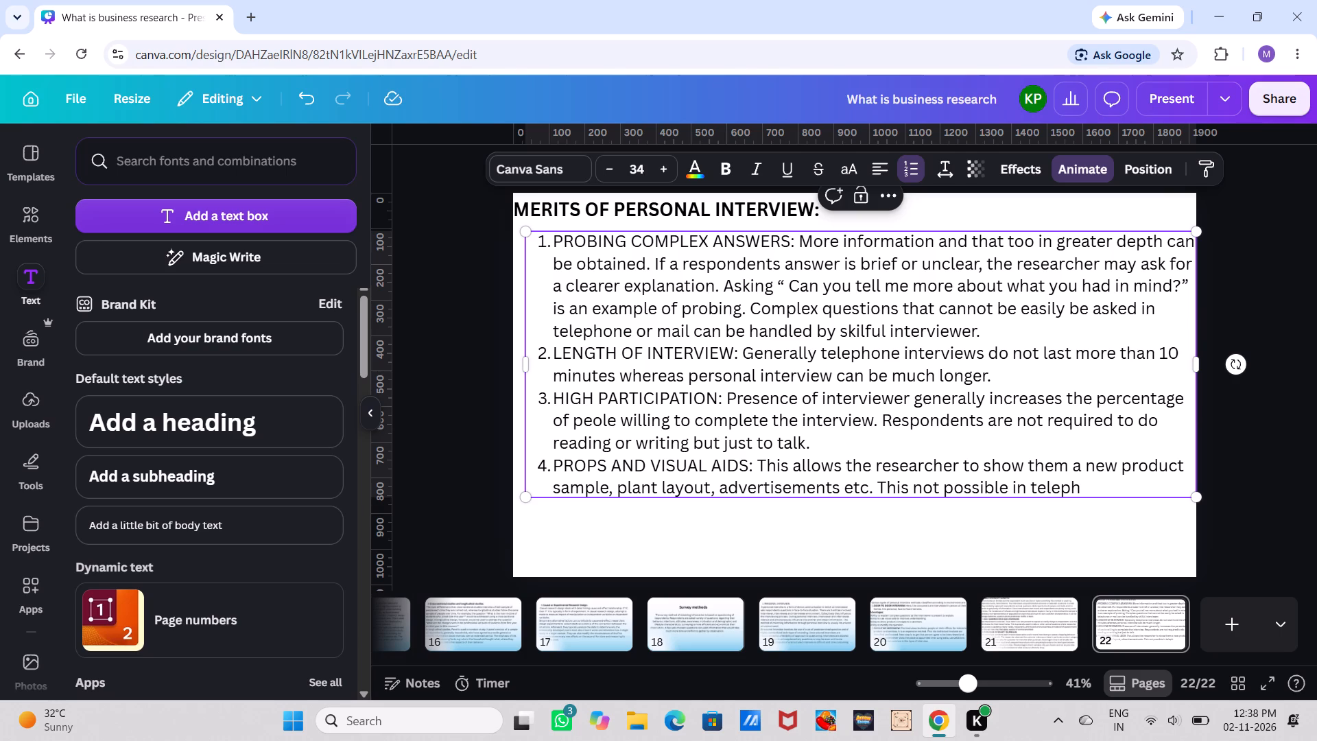
text(one)
key(space)
text(or k)
key(BackSpace)
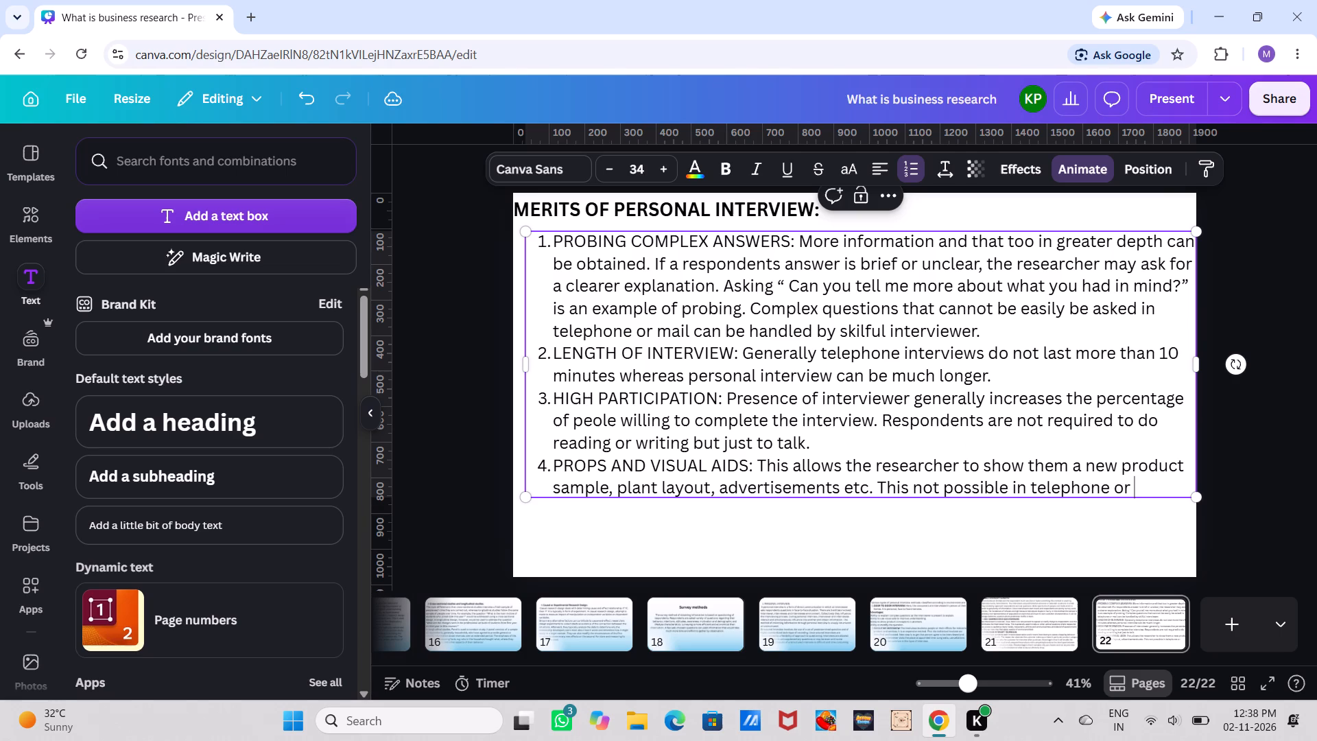
text(mail inte)
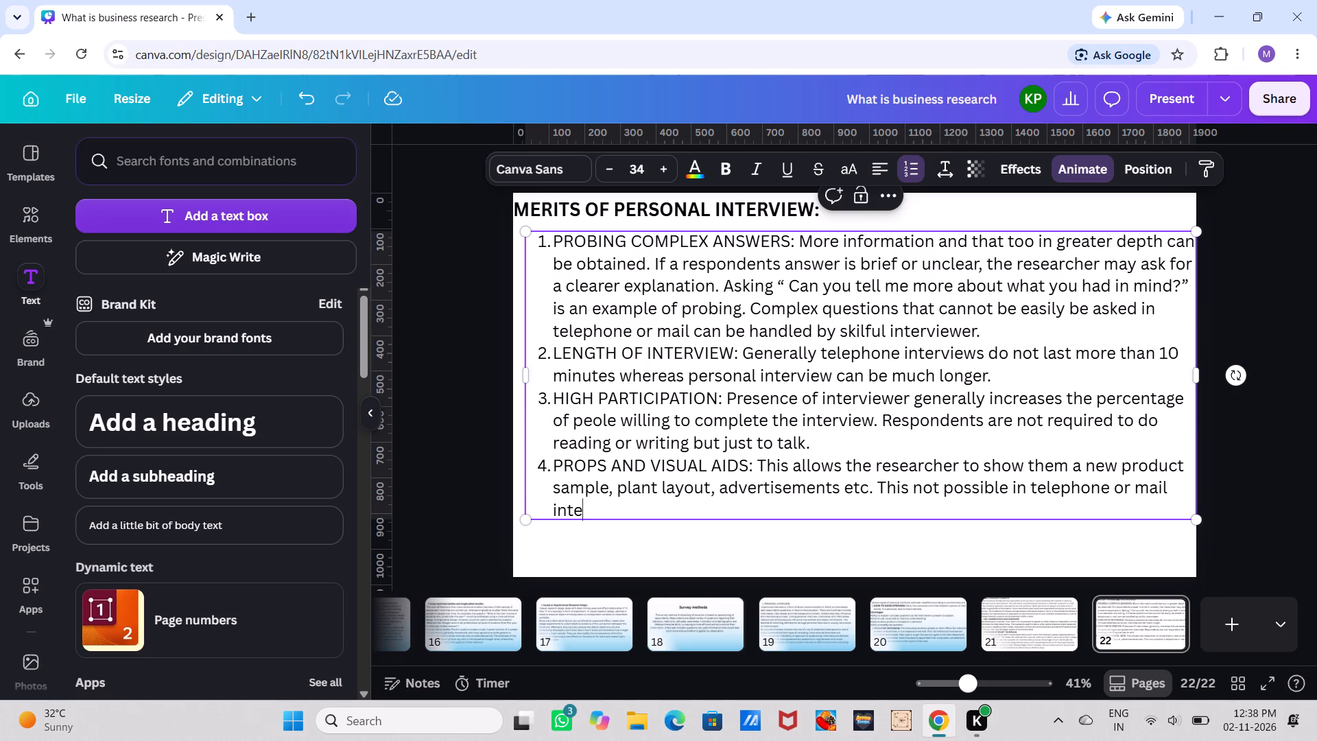
text(rview.)
key(space)
Narrow the numbered list's text box slightly from its right edge so the lines rewrap inside the page.
drag(1198, 377, 1182, 379)
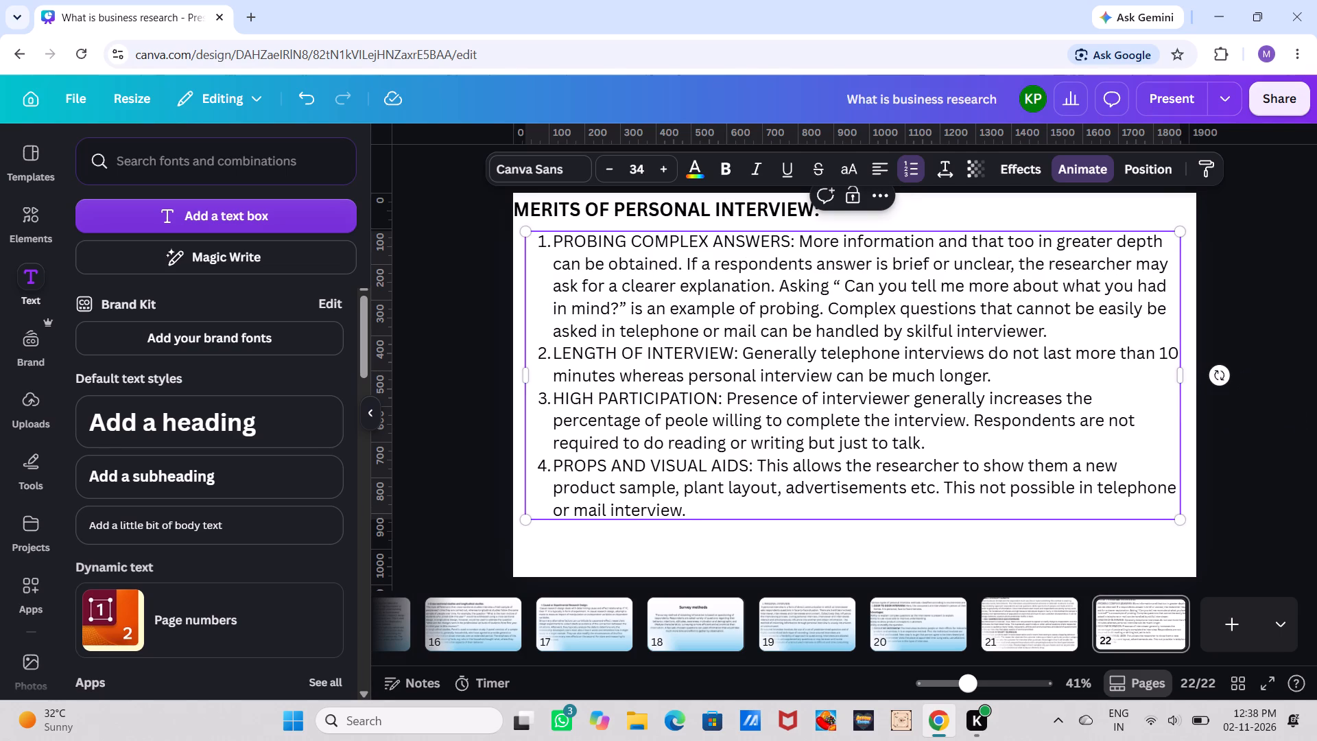
Bold the titles of all four numbered items, from "PROBING COMPLEX ANSWERS:" to "PROPS AND VISUAL AIDS:", including their colons.
drag(553, 237, 617, 243)
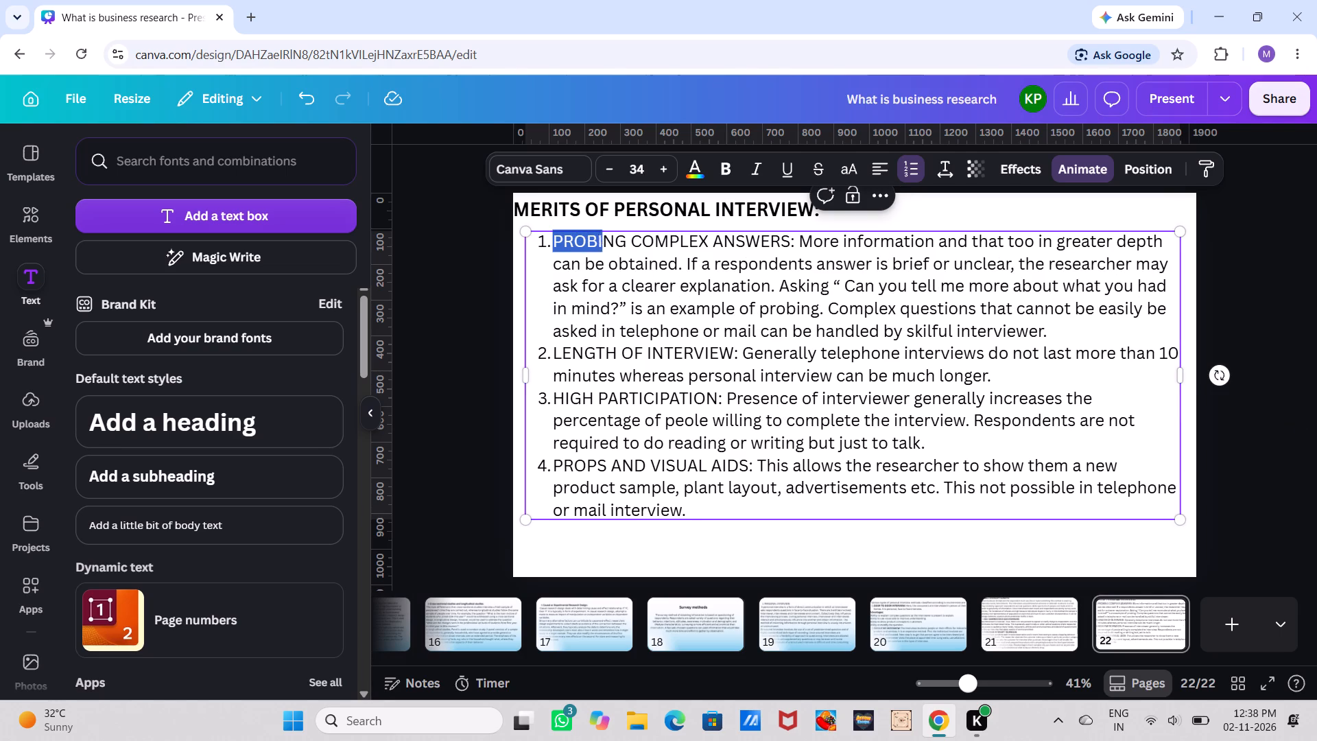
drag(617, 243, 796, 246)
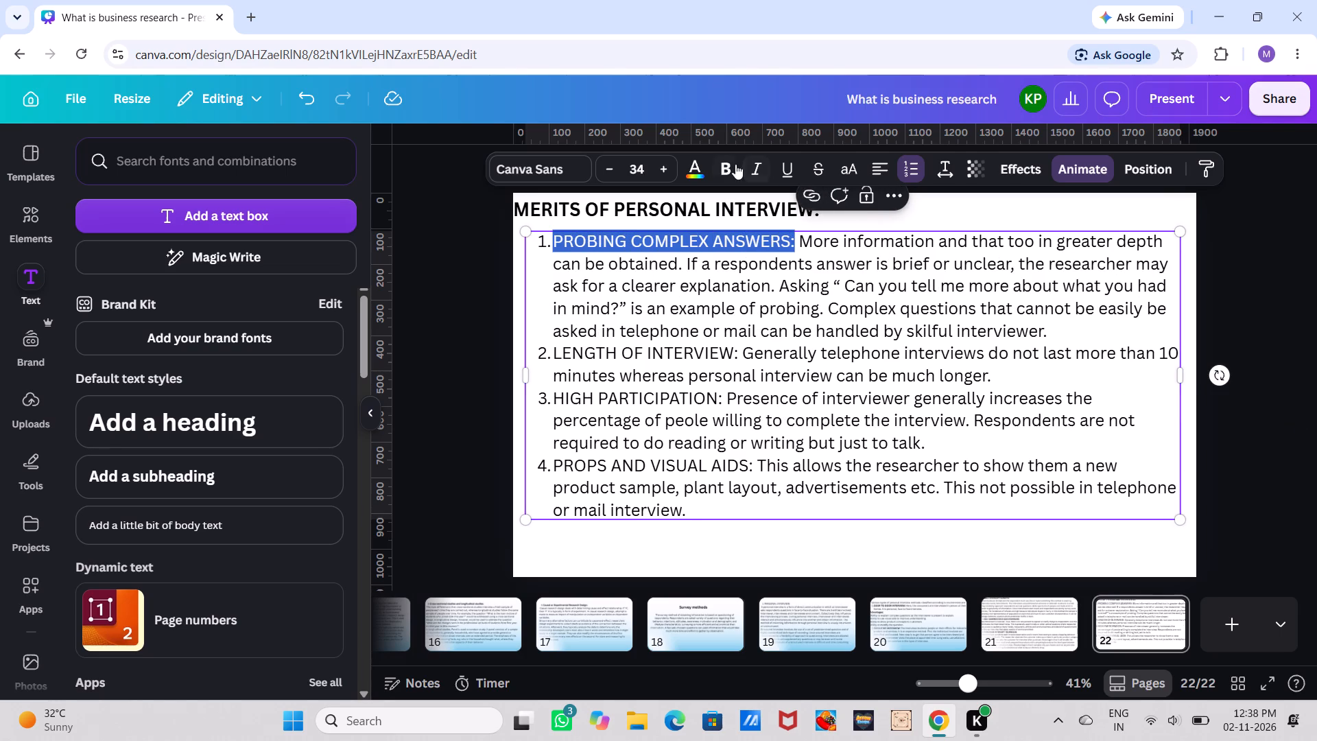
click(731, 165)
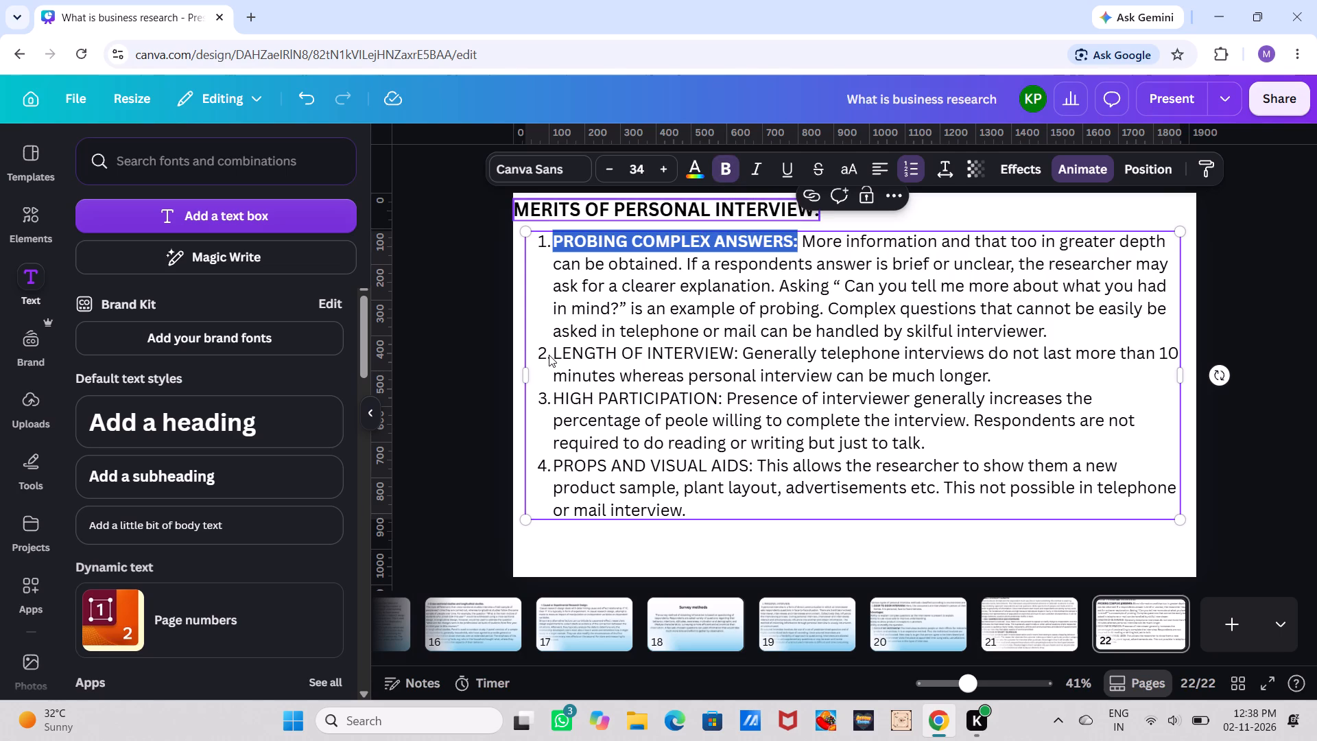
drag(549, 355, 641, 342)
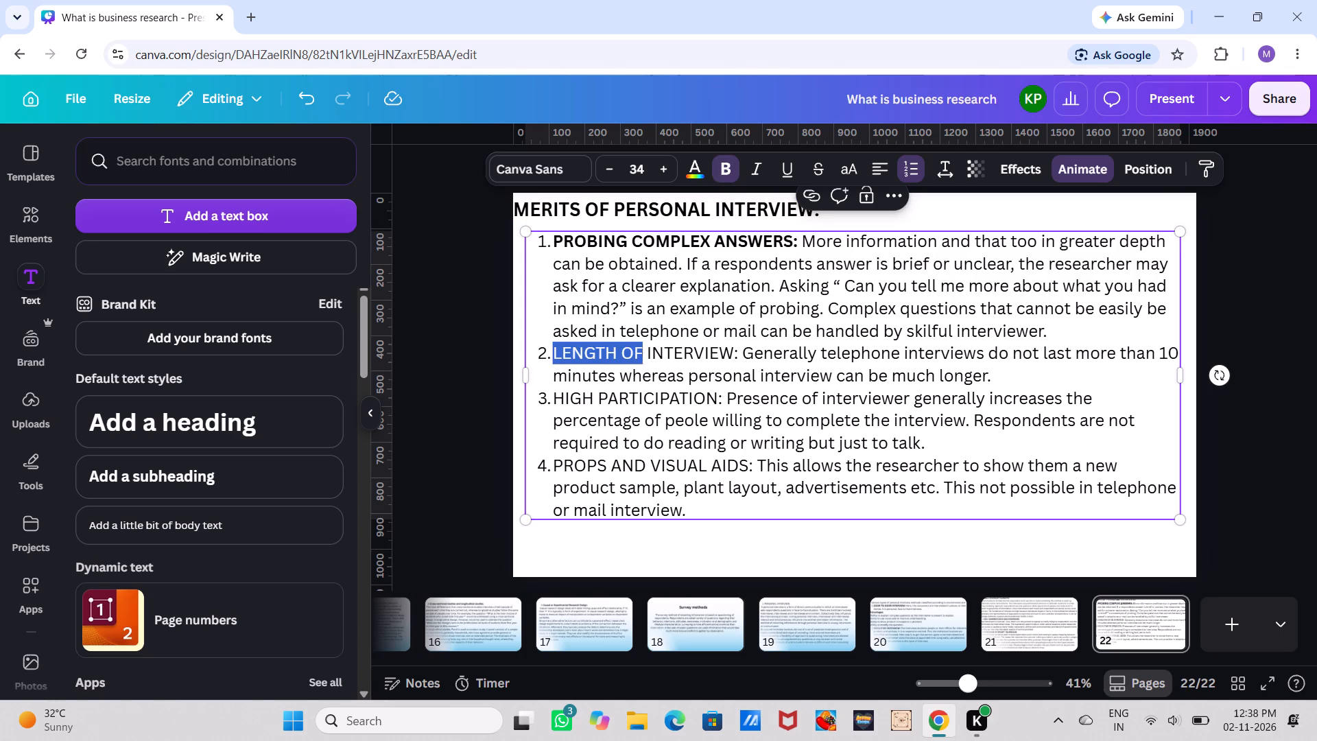
drag(641, 342, 735, 353)
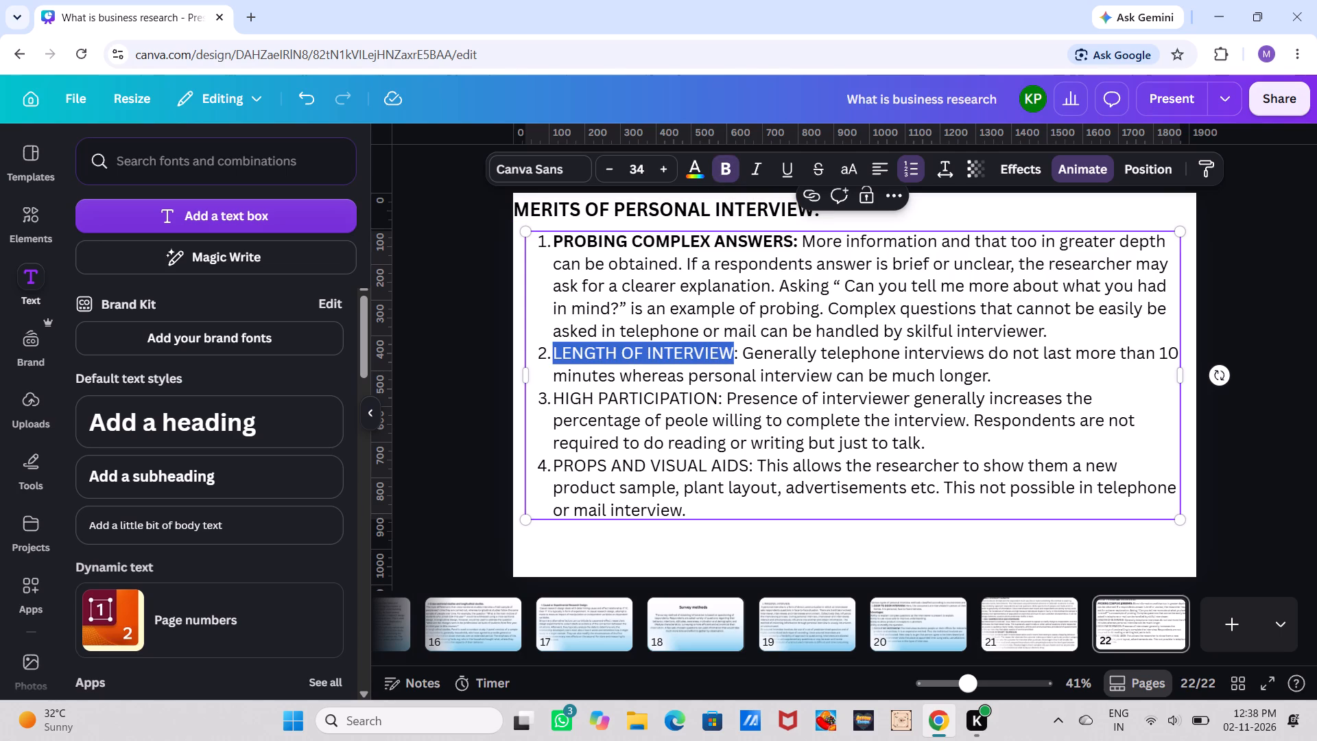
drag(735, 353, 739, 353)
click(735, 164)
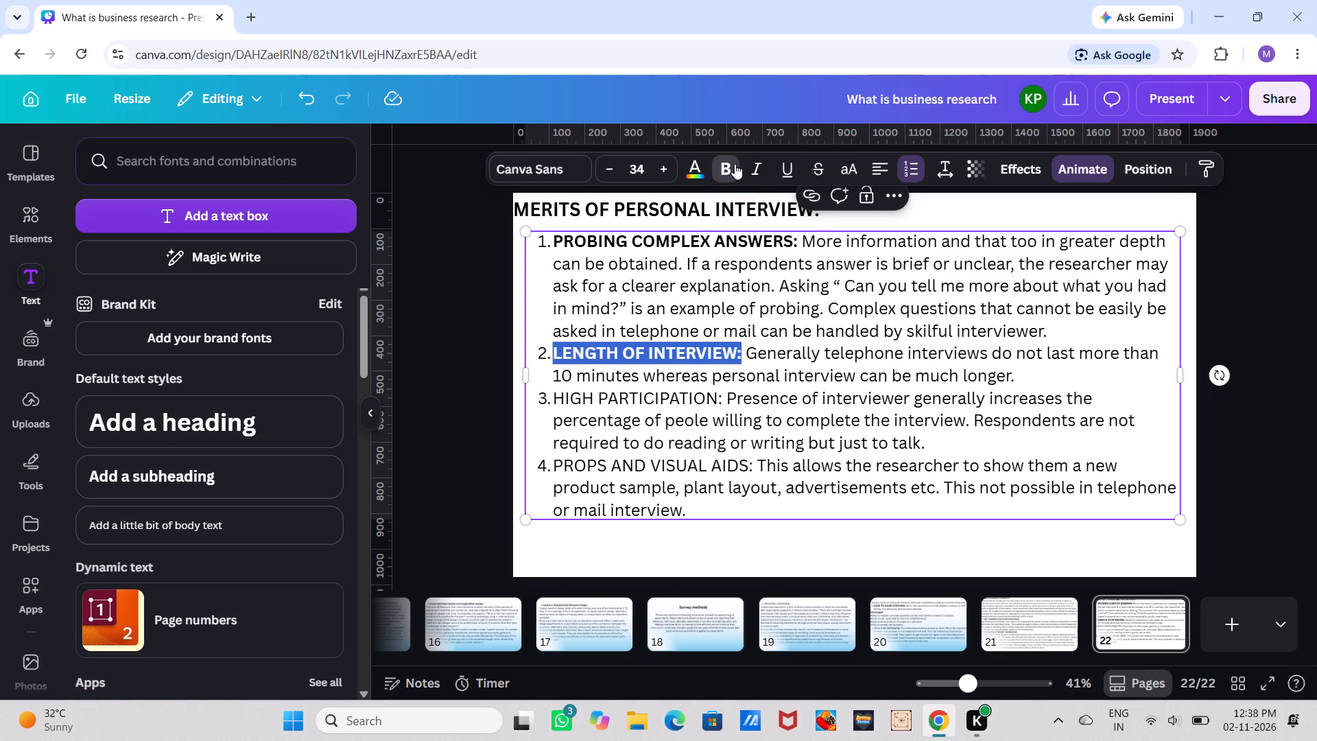
drag(553, 395, 603, 395)
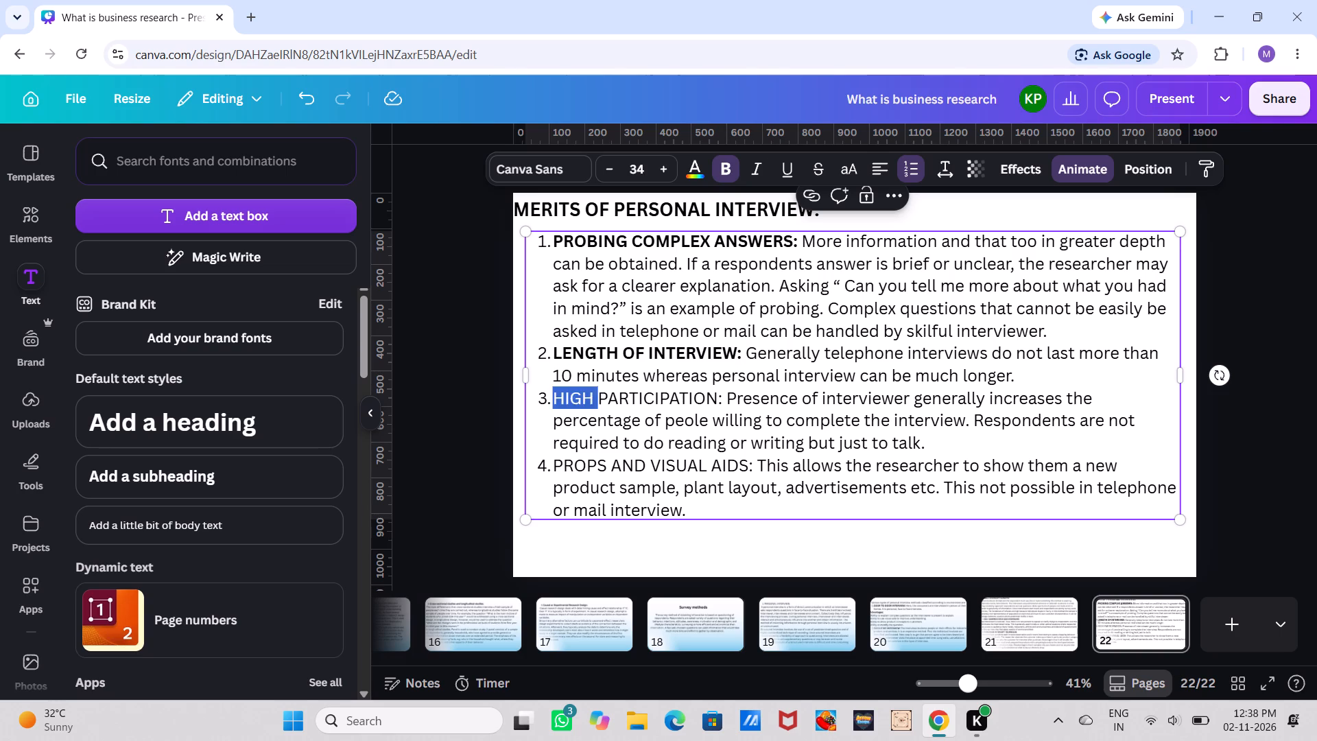
drag(603, 395, 723, 391)
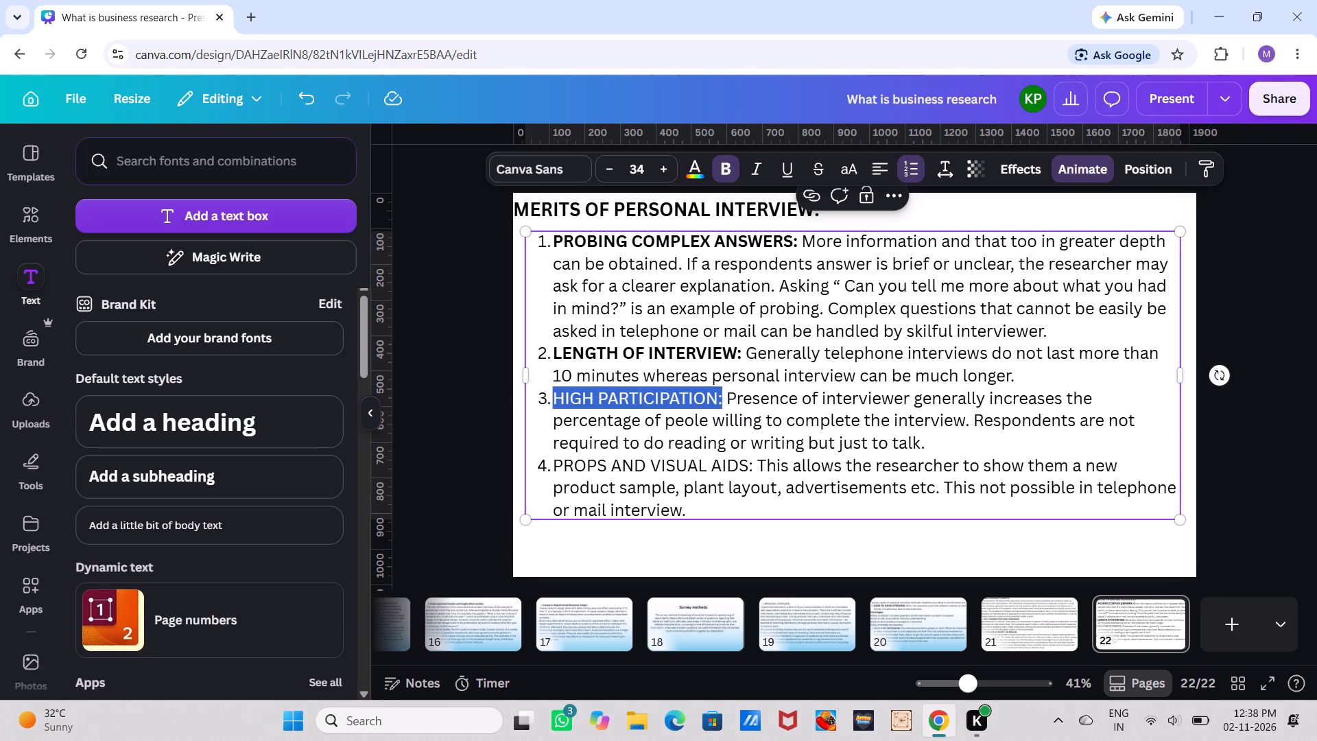
drag(723, 391, 720, 390)
click(726, 180)
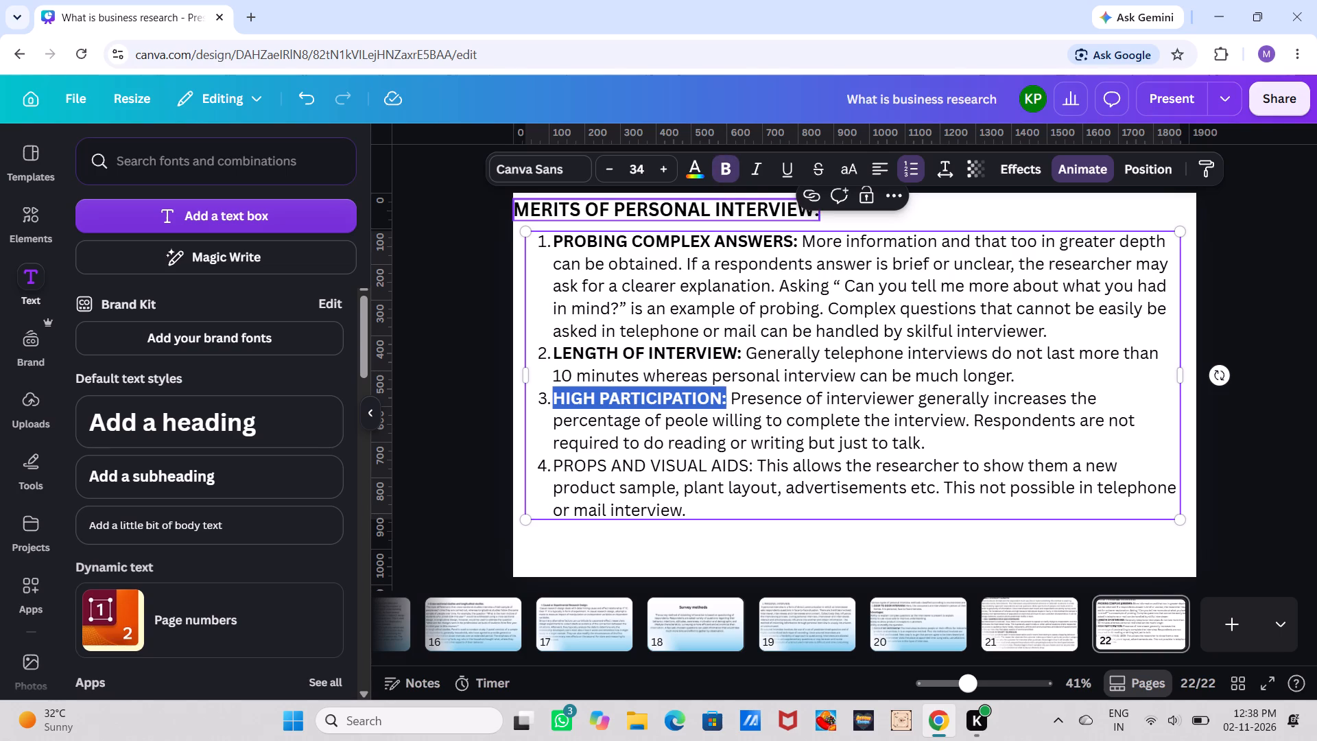
drag(554, 463, 691, 461)
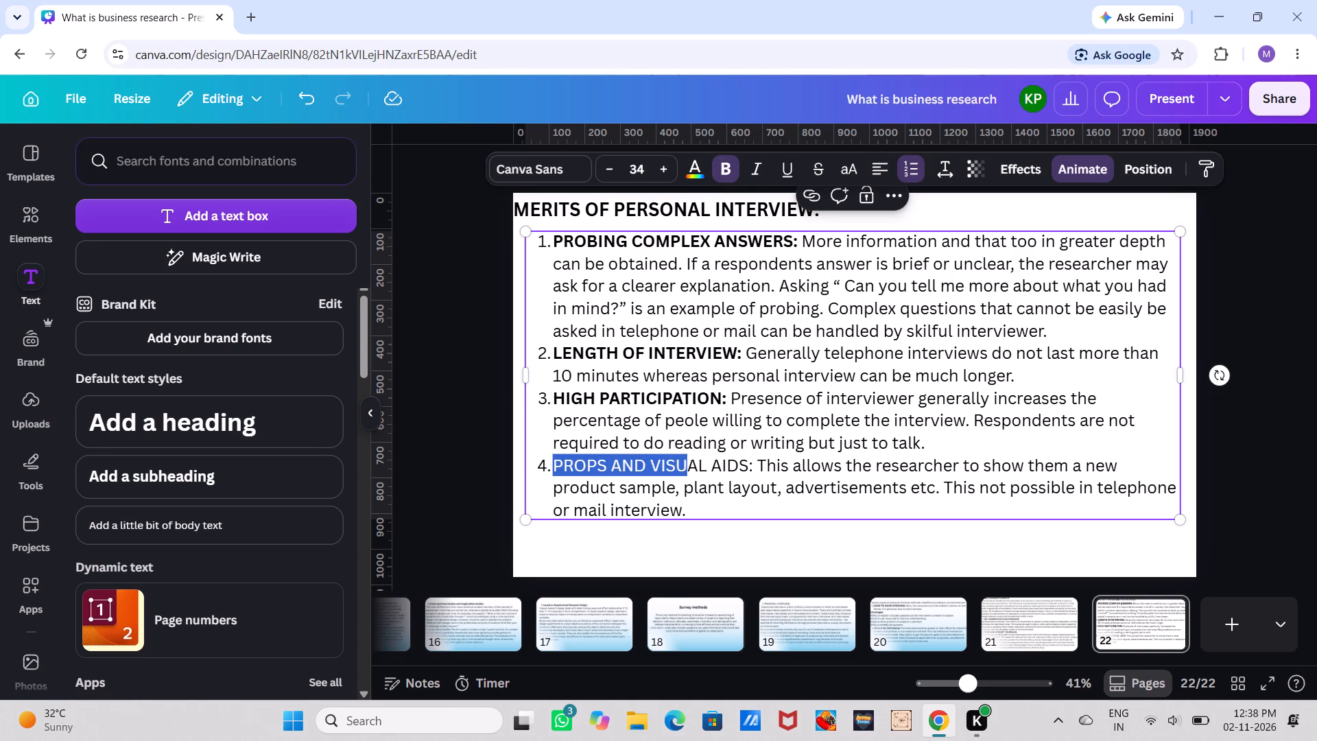
drag(691, 461, 754, 465)
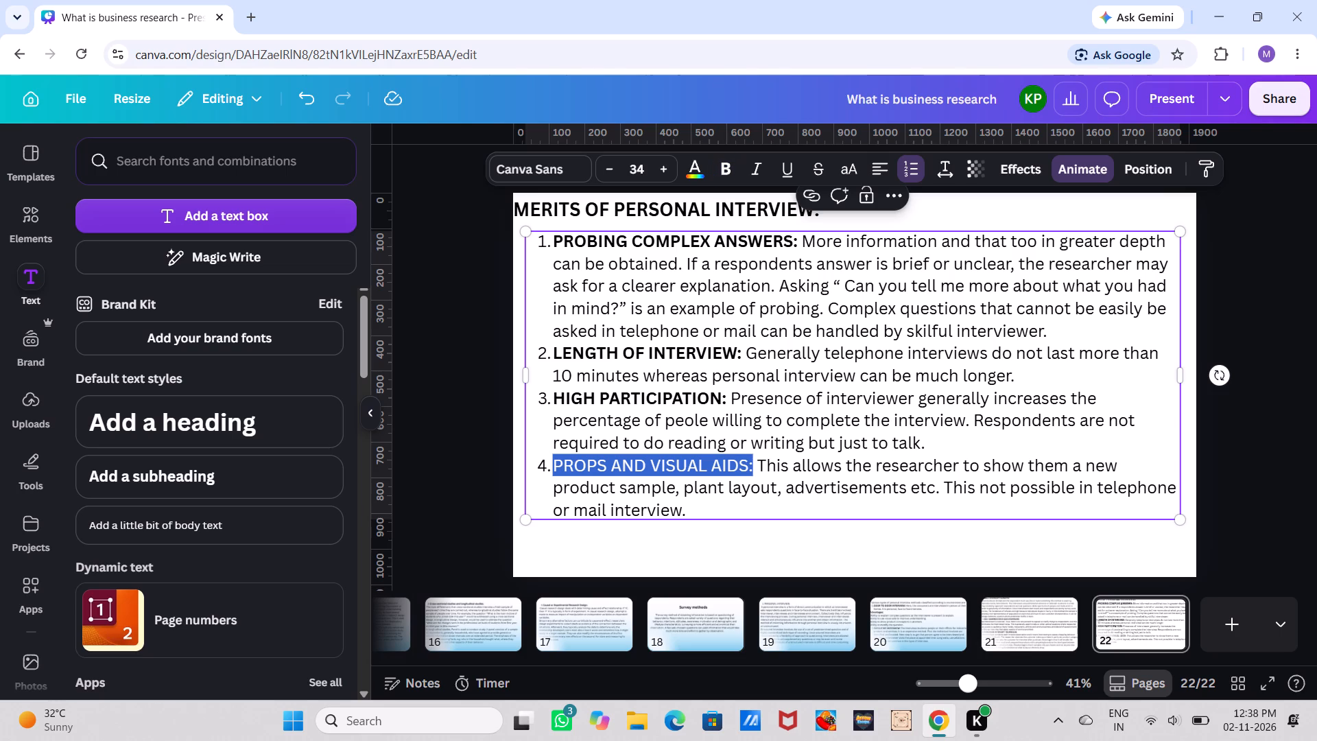
click(733, 178)
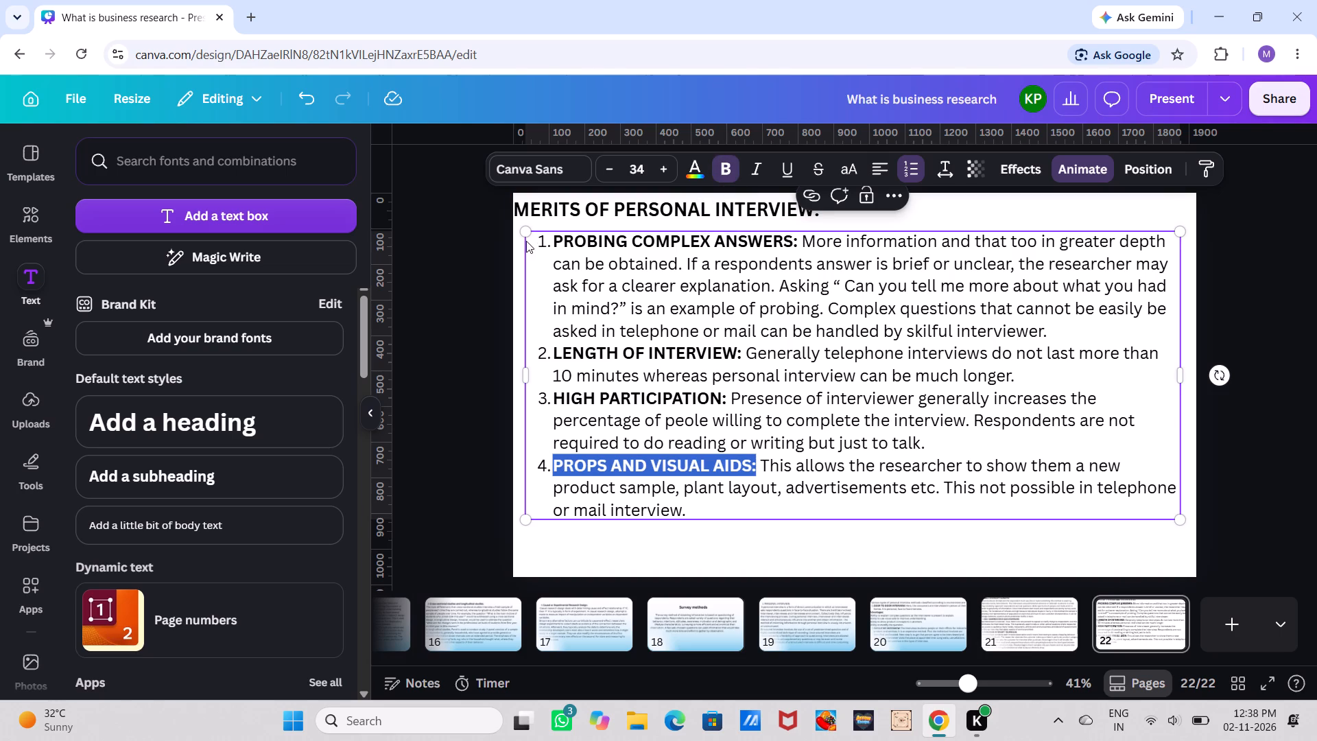
Scale up the numbered list's text box at opposite corners until it spans the page's full width, and deselect it.
drag(526, 233, 515, 235)
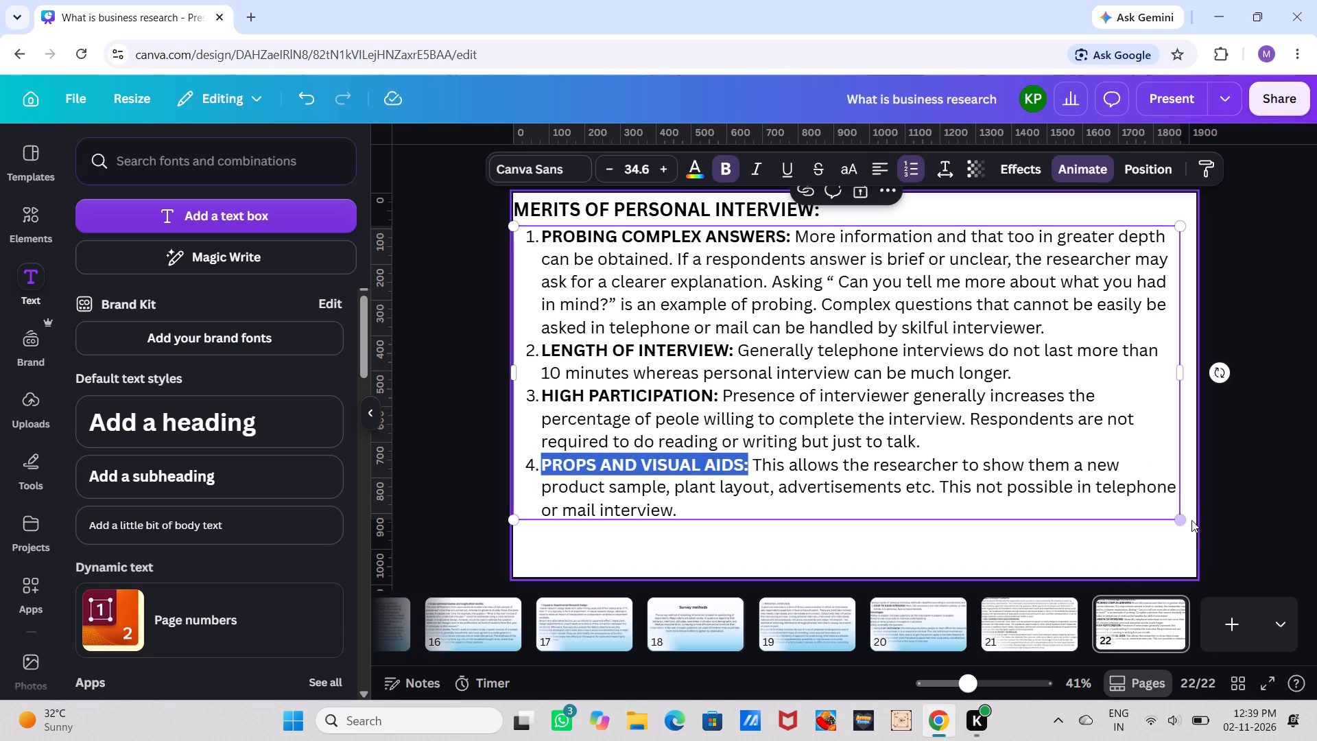
drag(1175, 517, 1187, 528)
click(1278, 495)
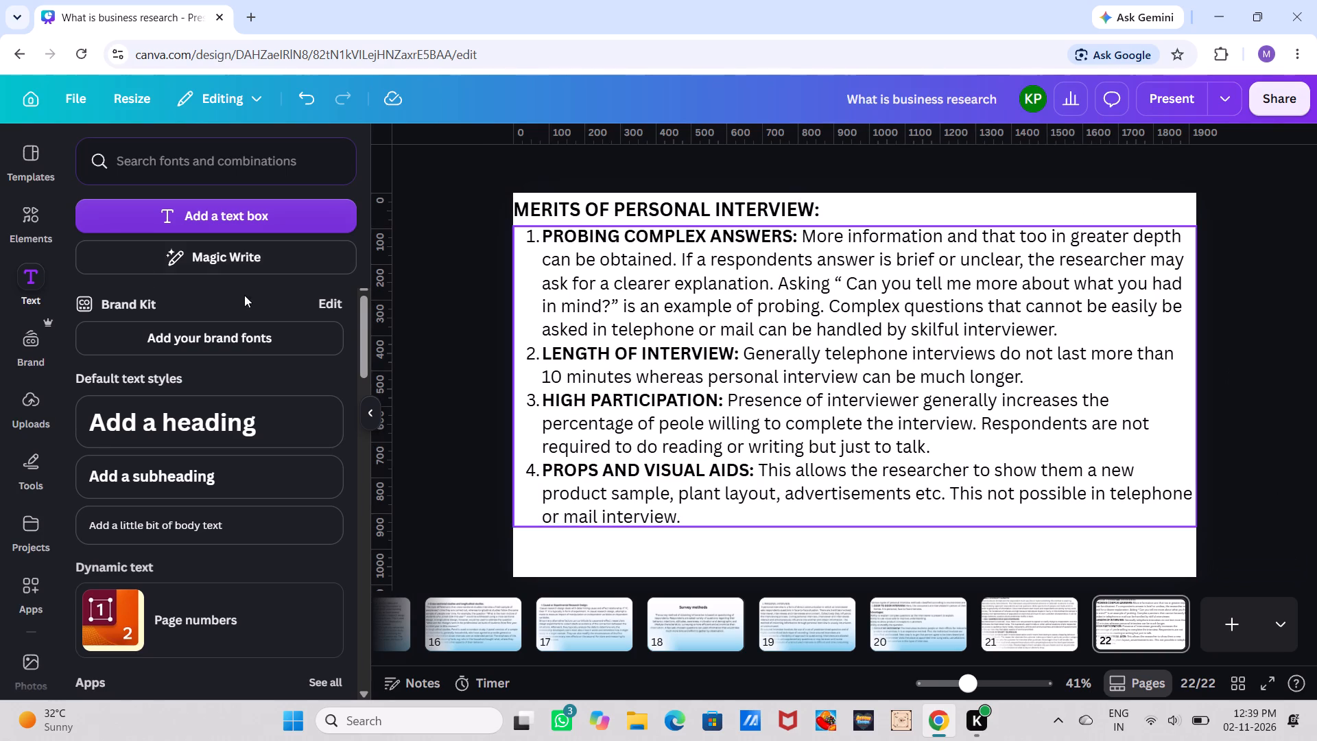
Add the recently used blue gradient to page 22 and stretch it to cover the whole page.
click(25, 225)
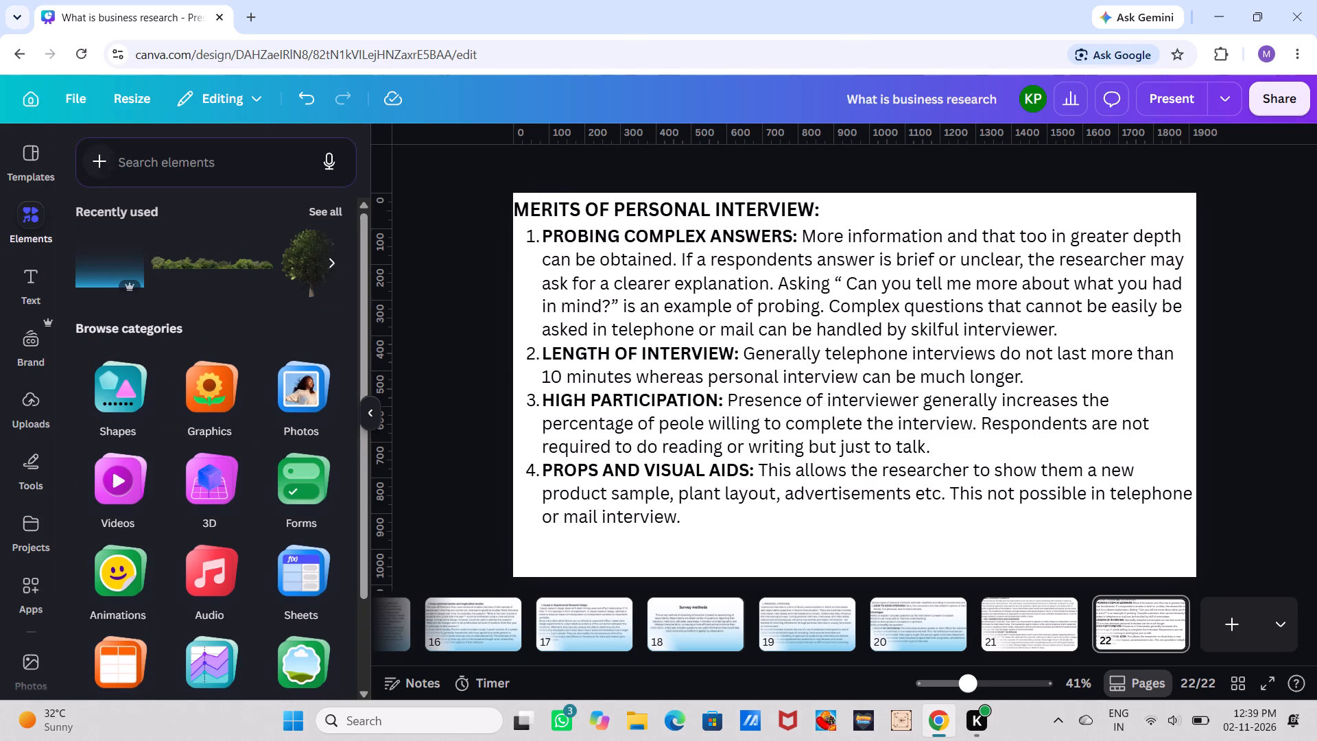
click(113, 234)
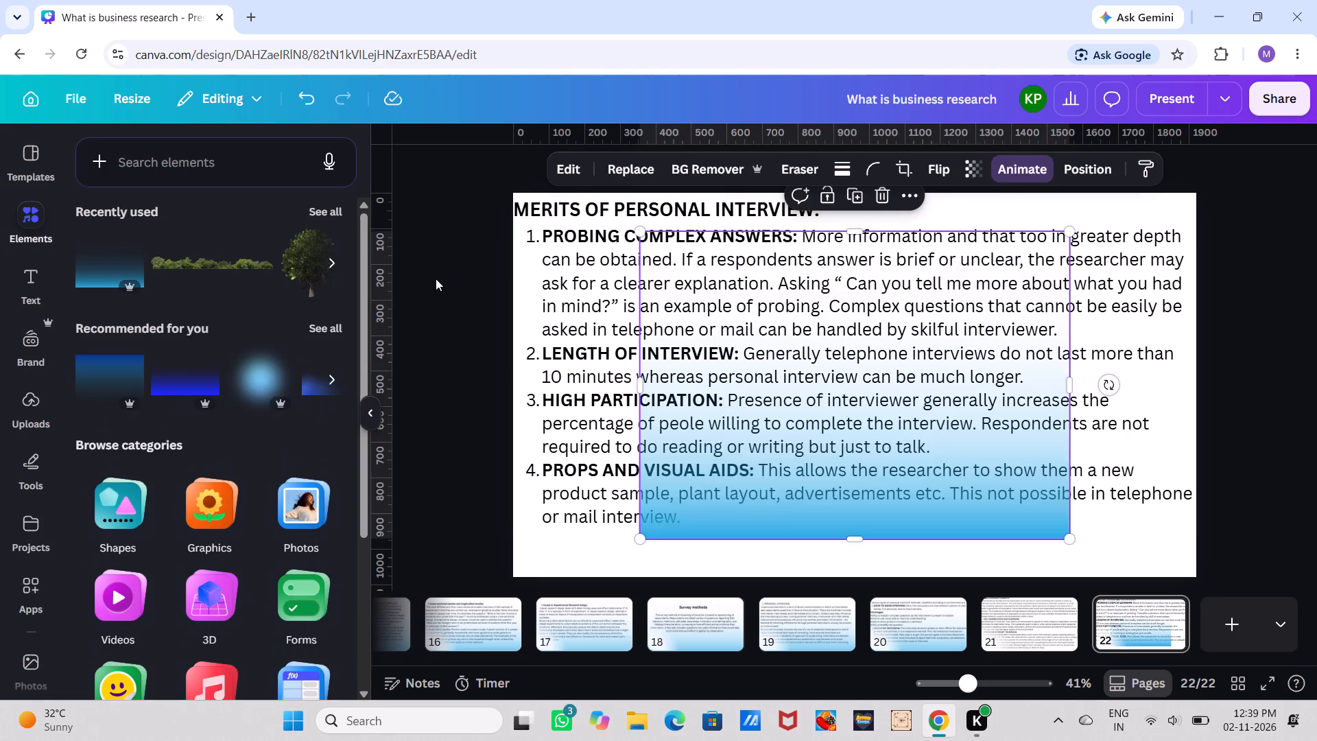
drag(638, 384, 536, 385)
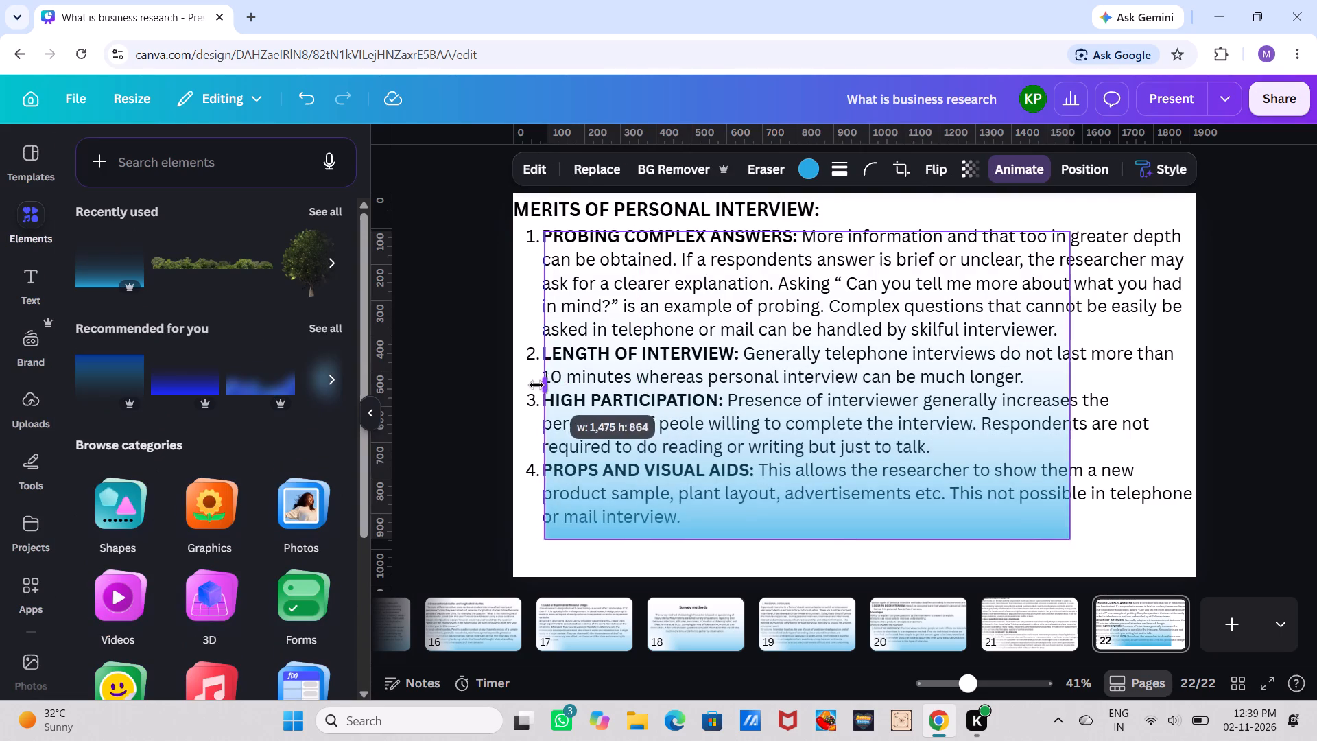
drag(536, 385, 516, 388)
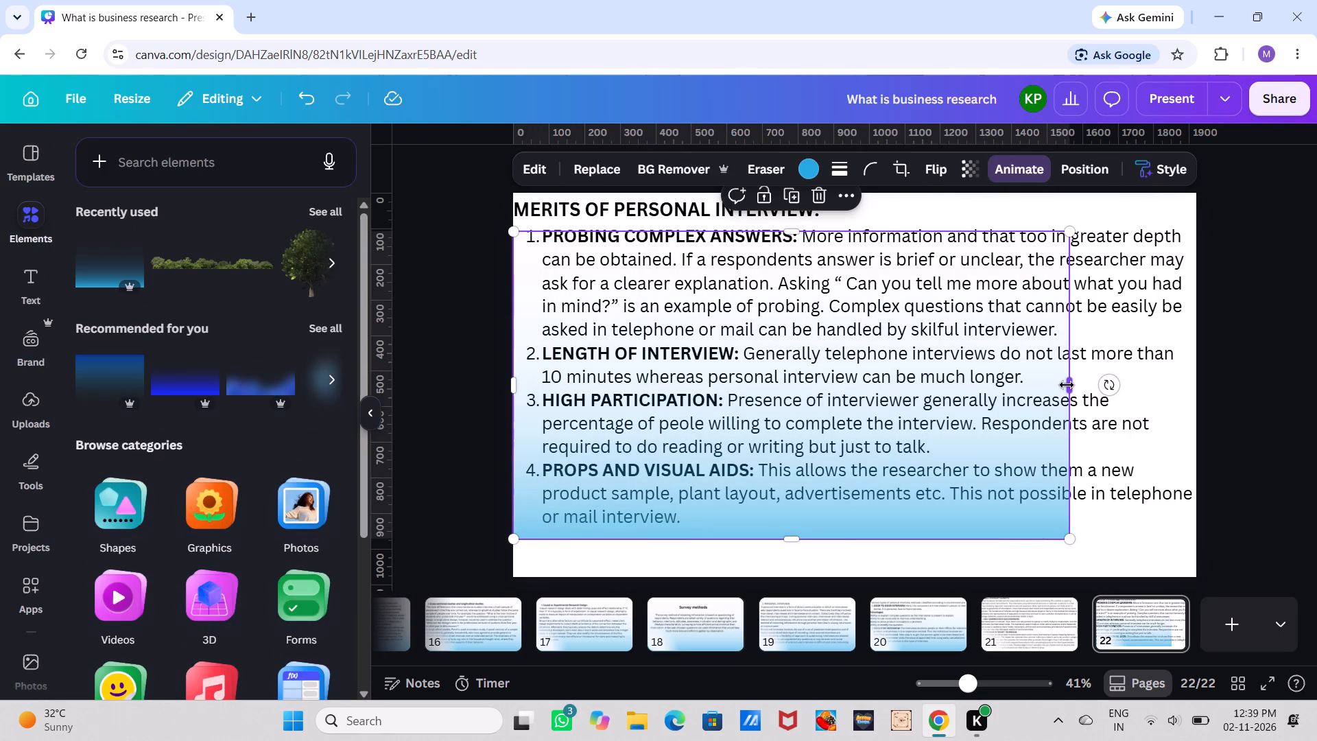
drag(1067, 385, 1189, 396)
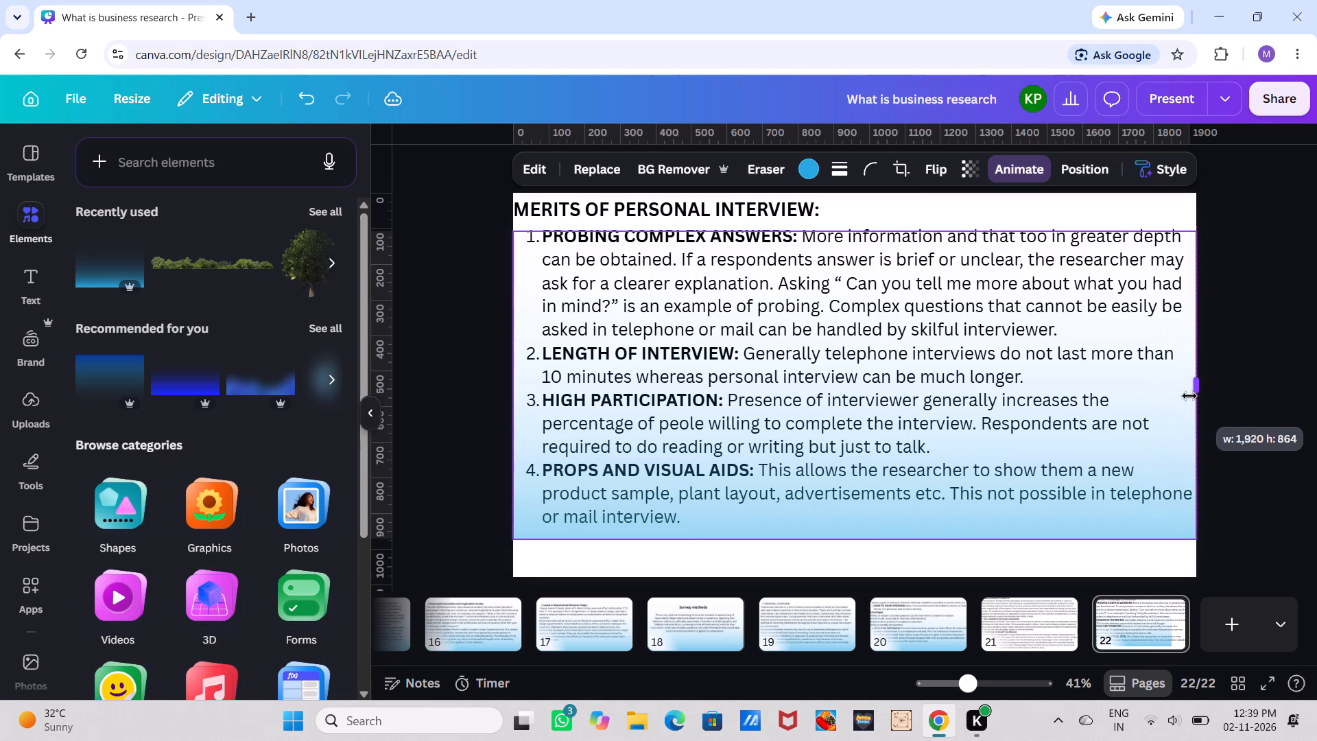
drag(1189, 396, 1190, 396)
drag(850, 537, 851, 542)
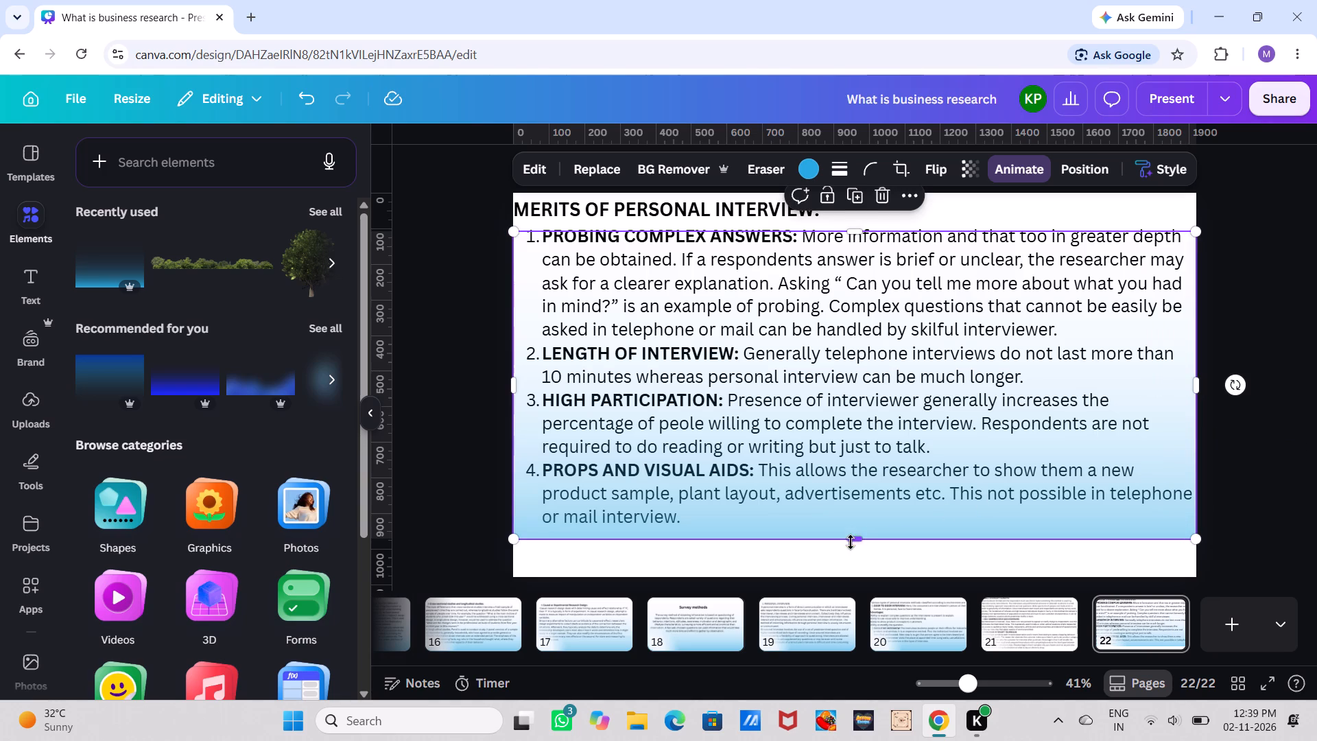
drag(851, 542, 857, 574)
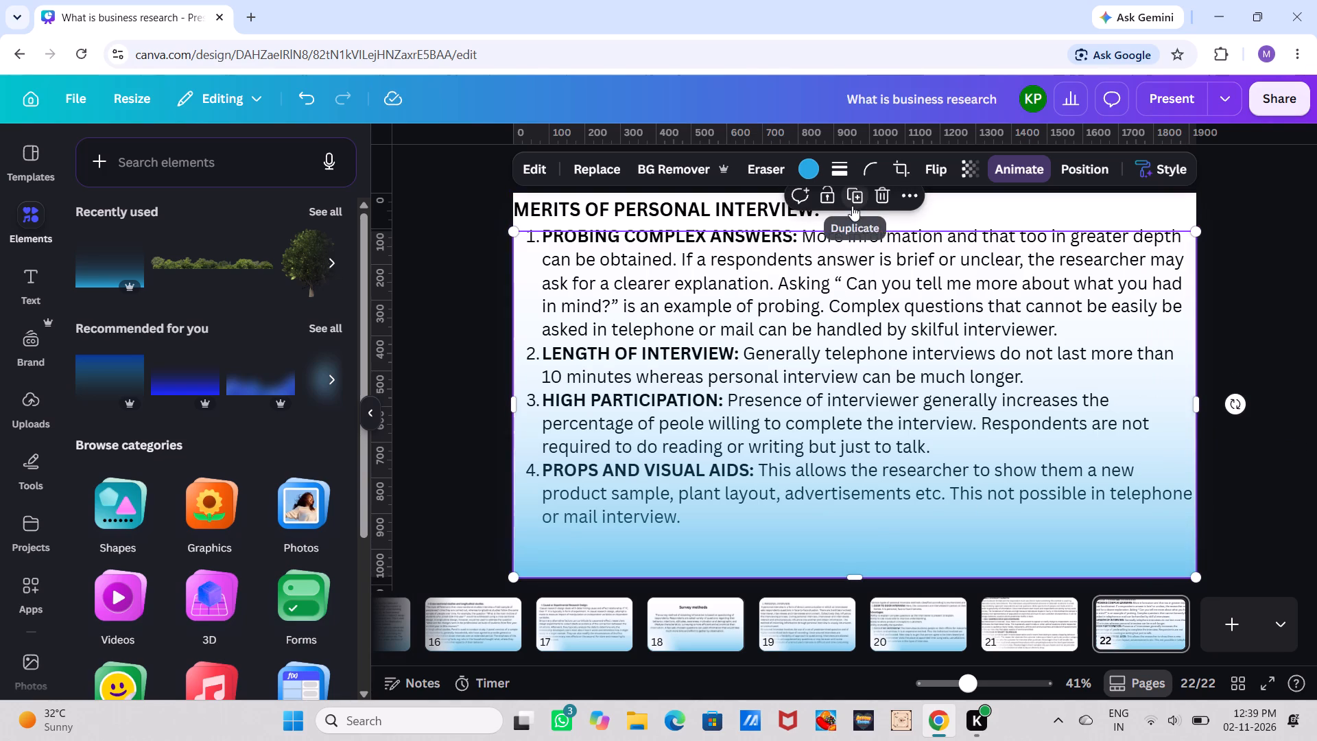
drag(852, 232, 856, 199)
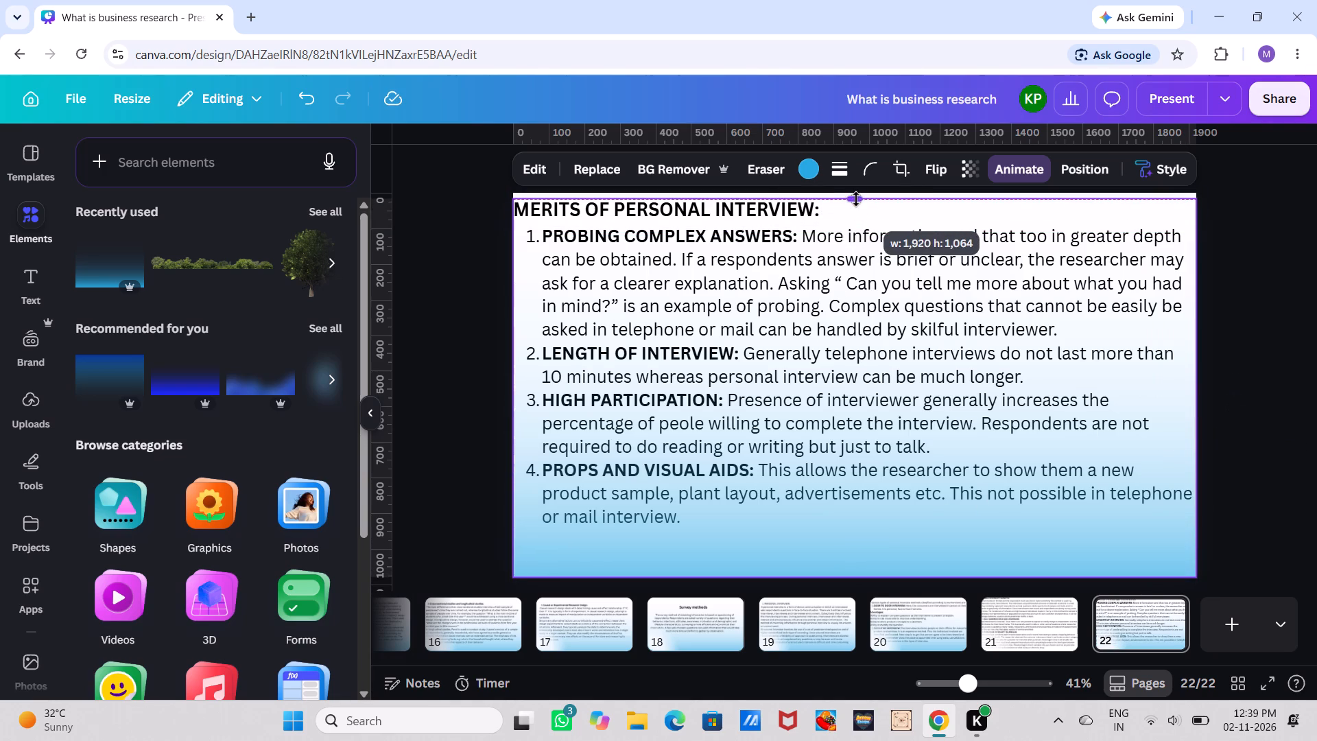
drag(856, 199, 849, 189)
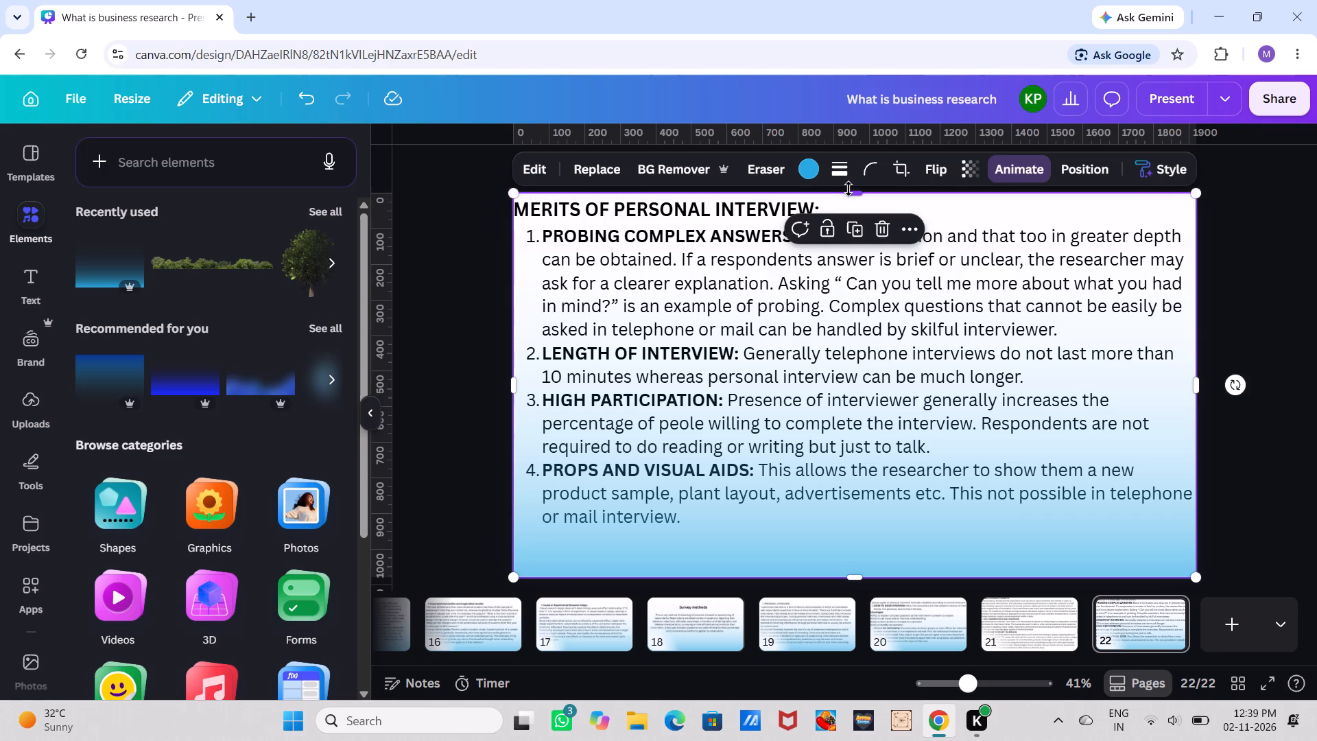
Add the recently used blue gradient to page 21, stretch it to cover the whole page, and deselect it.
click(1011, 602)
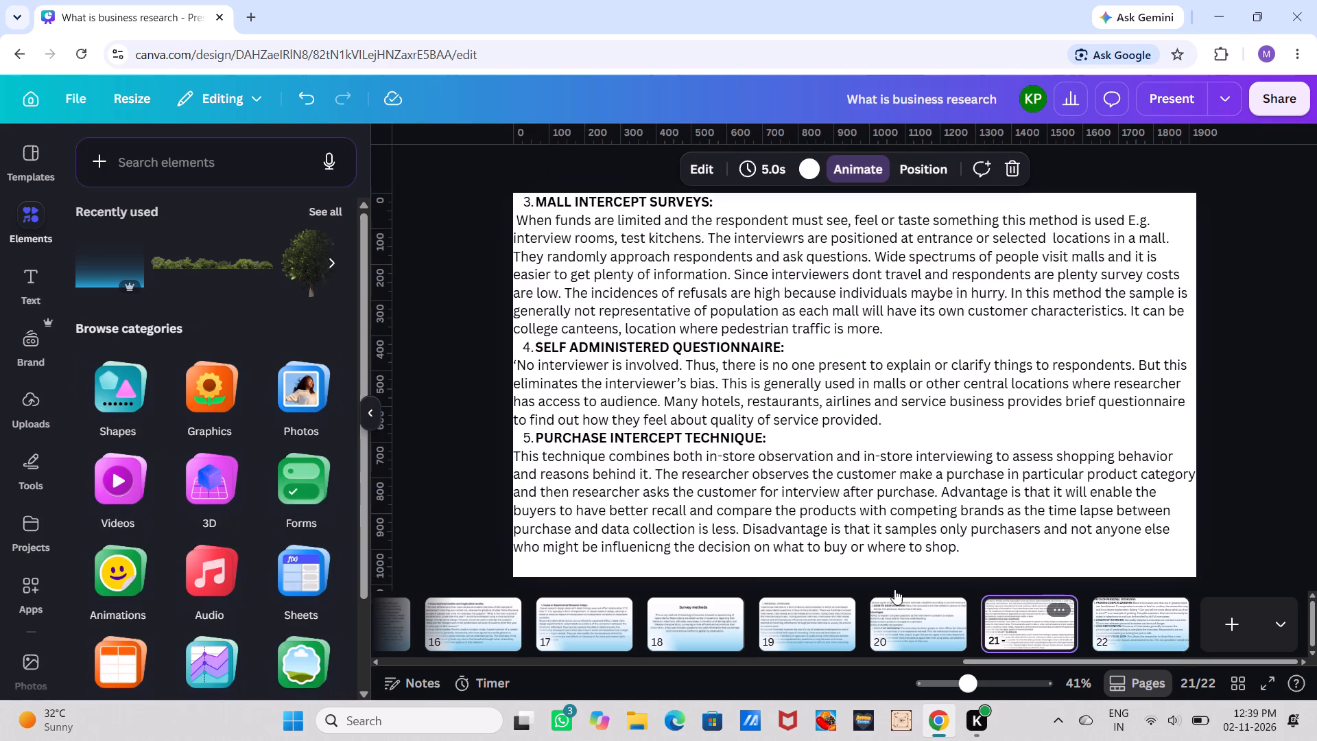
click(128, 242)
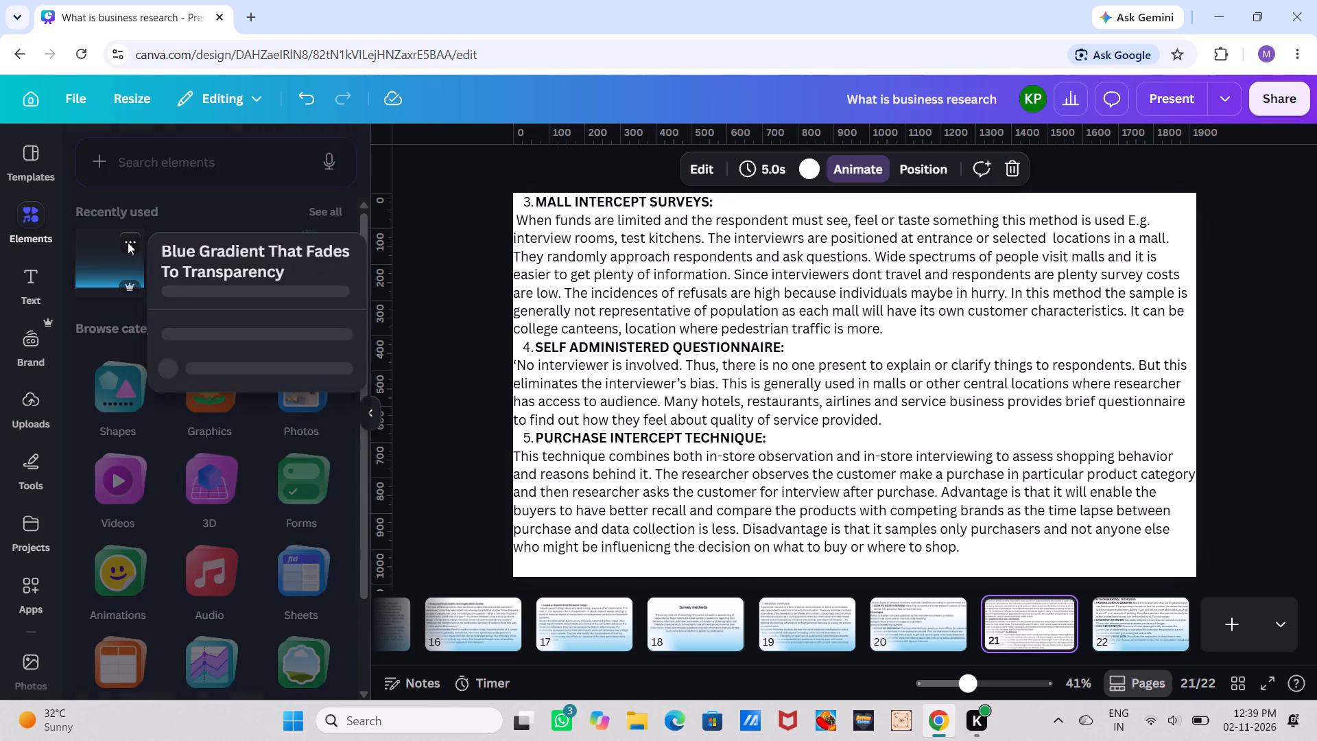
click(112, 255)
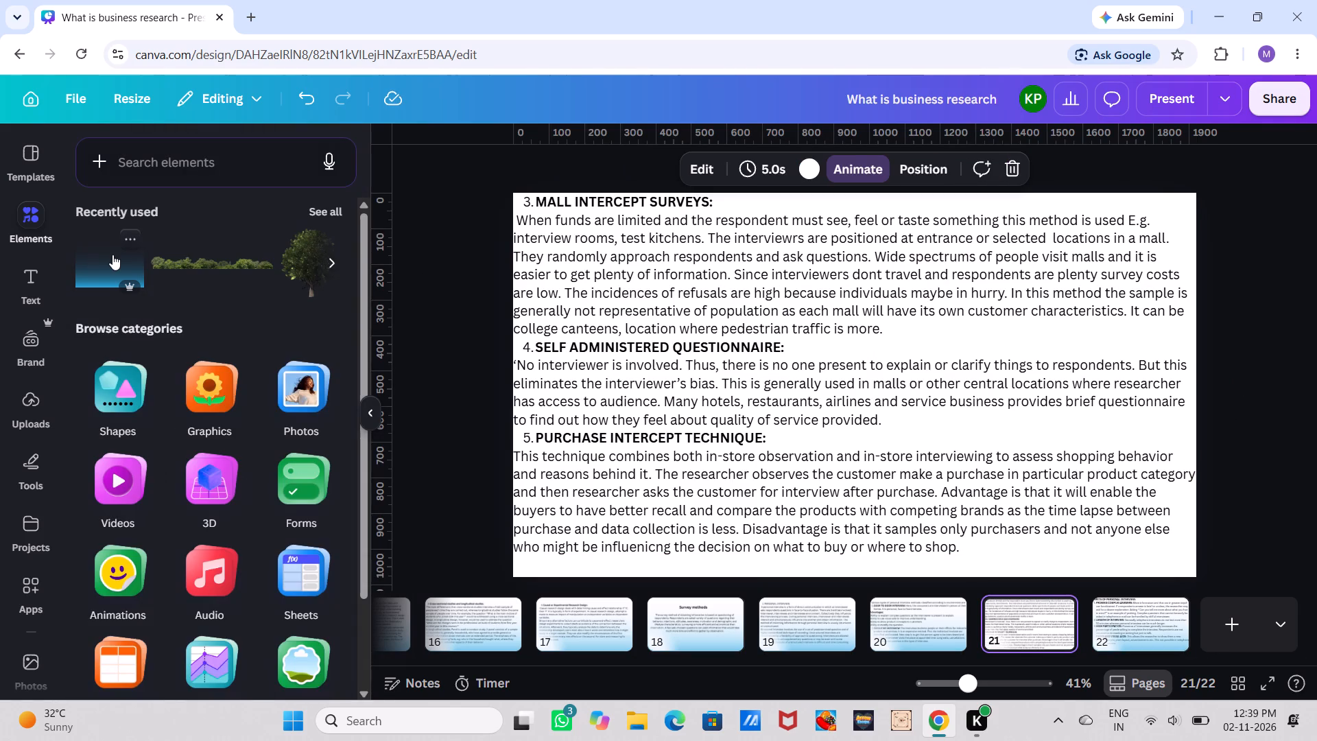
click(112, 255)
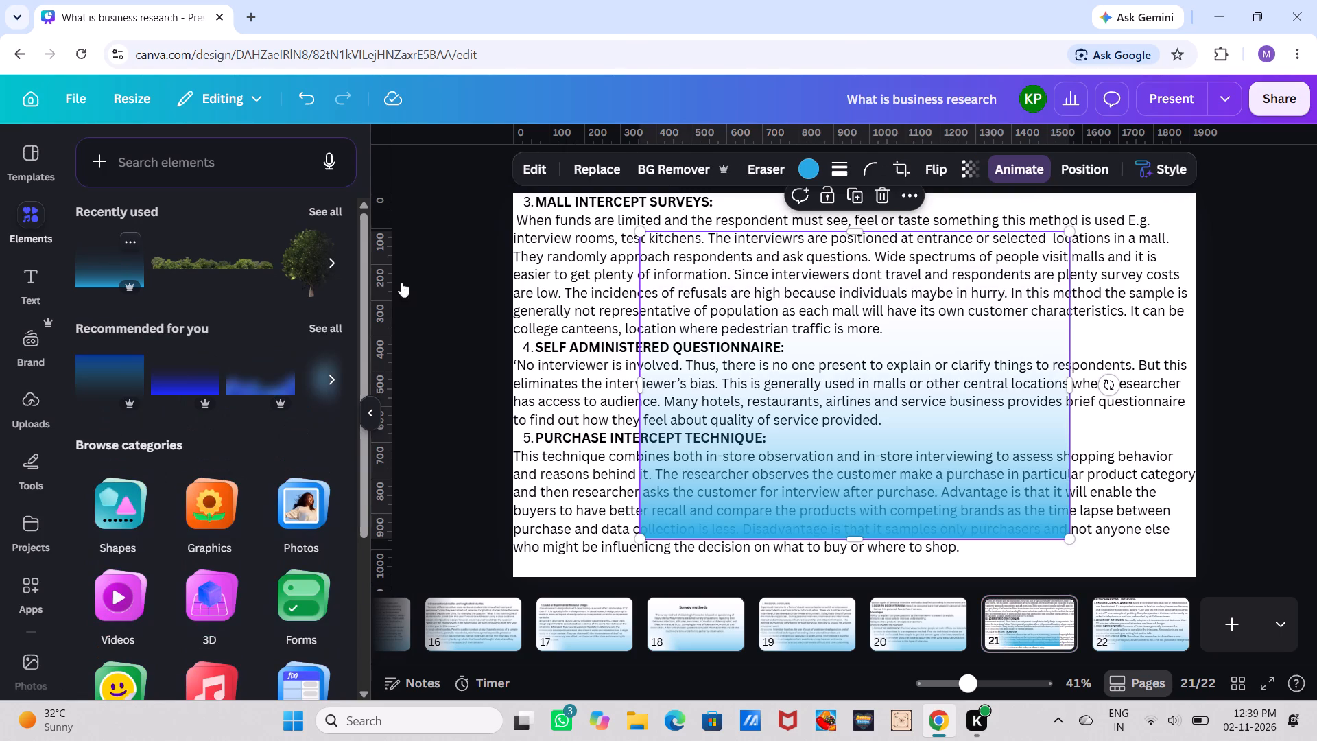
drag(641, 386, 587, 396)
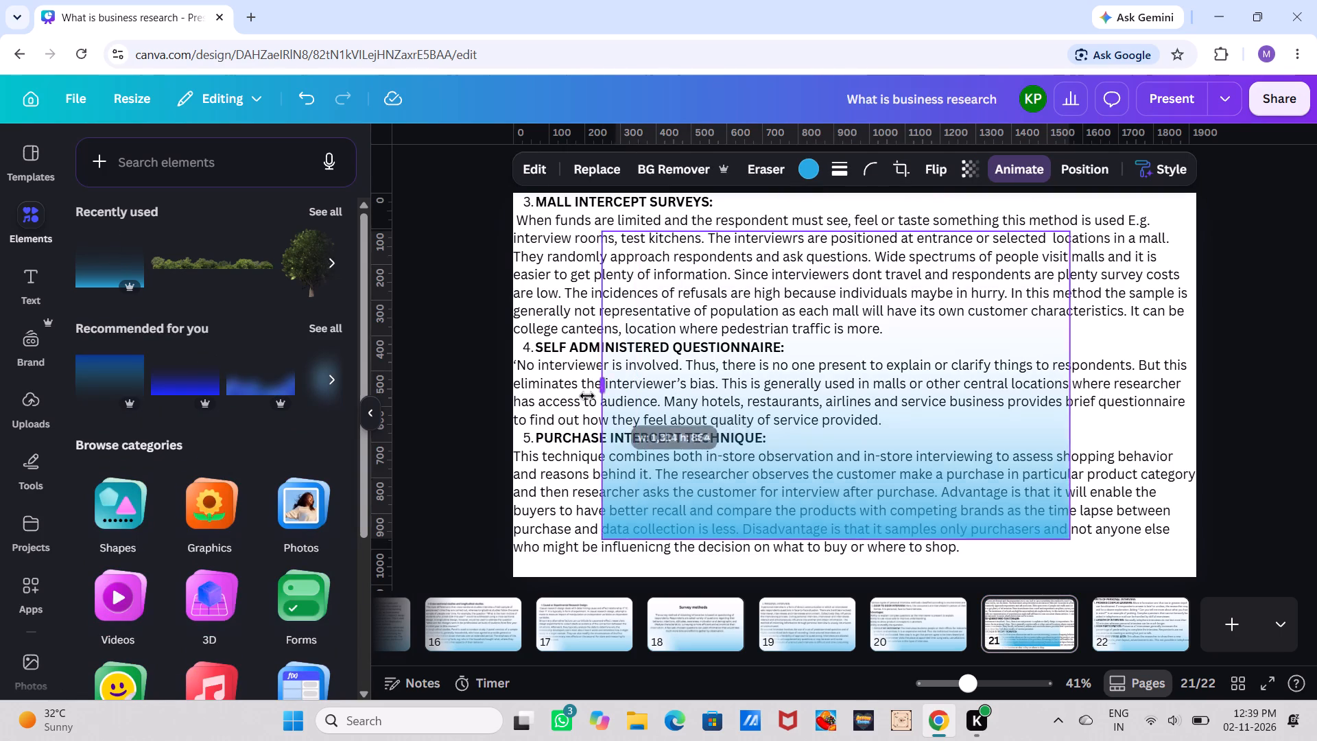
drag(587, 396, 517, 397)
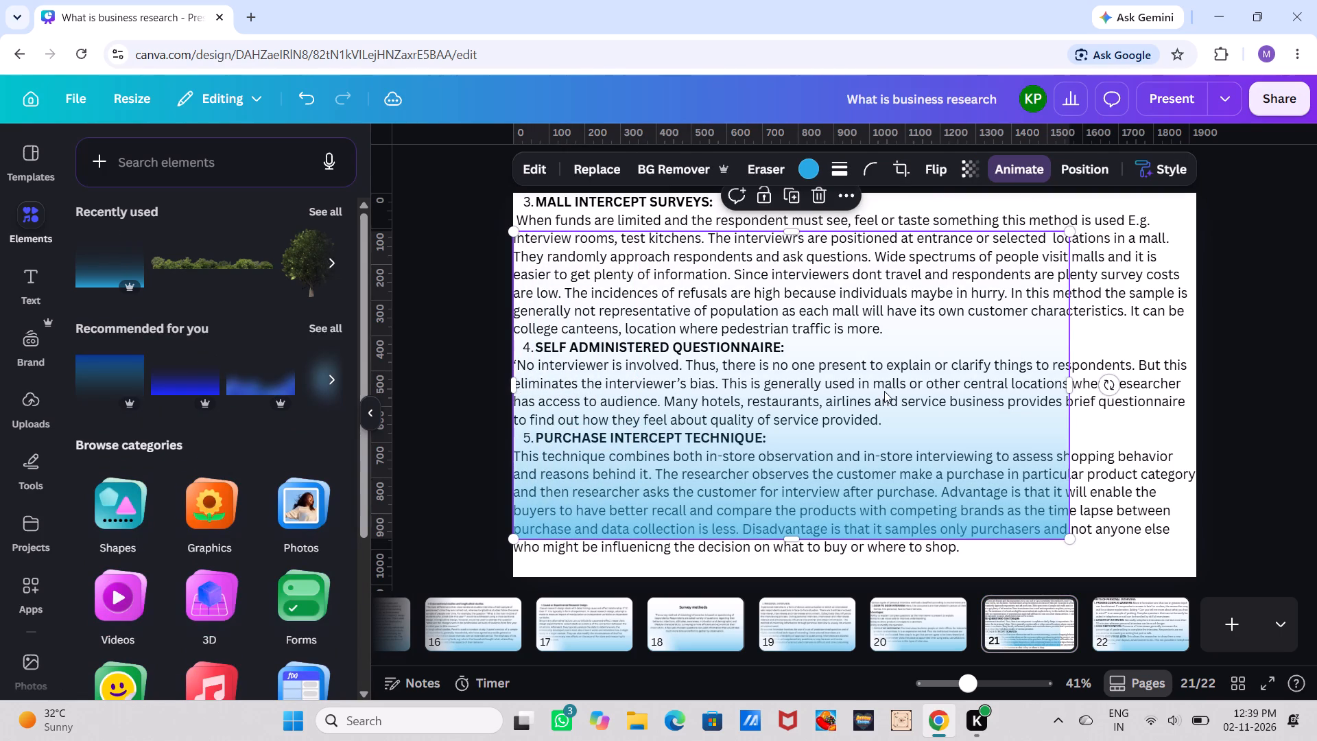
drag(1072, 386, 1195, 392)
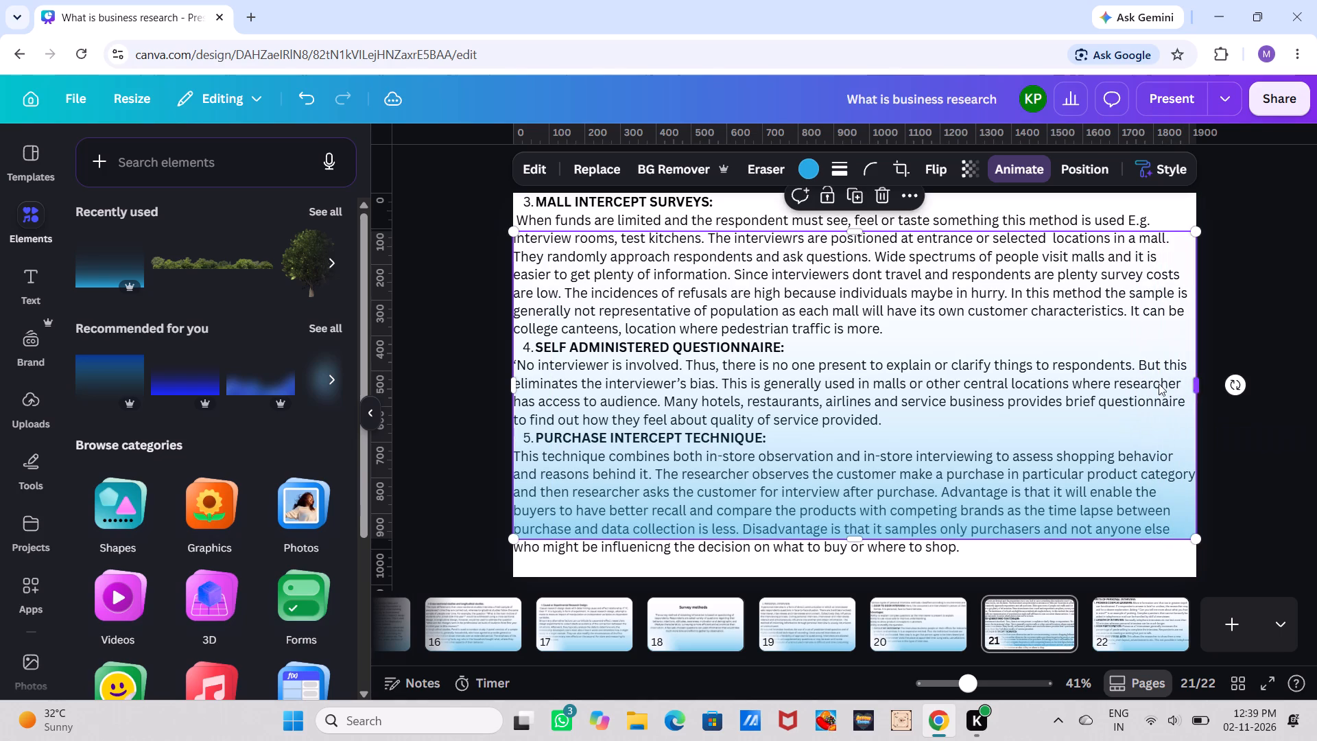
drag(859, 227, 863, 197)
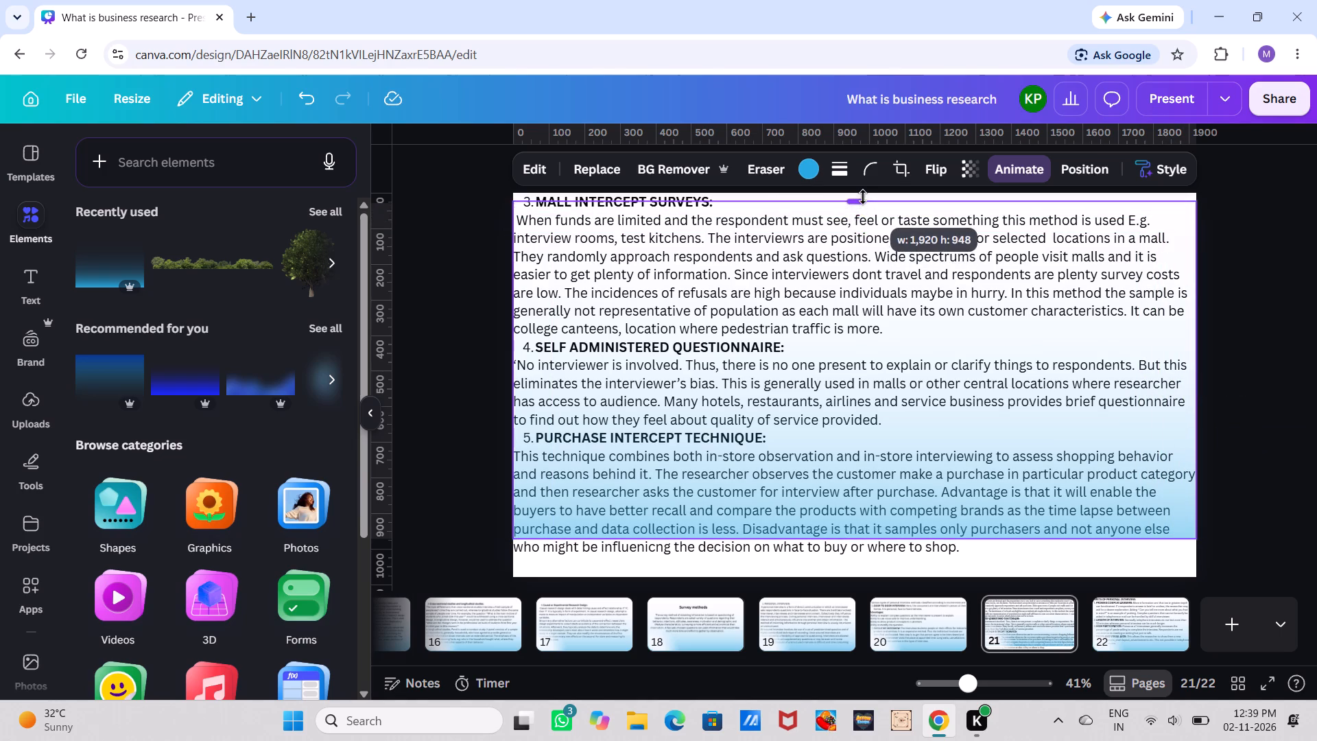
drag(863, 197, 862, 191)
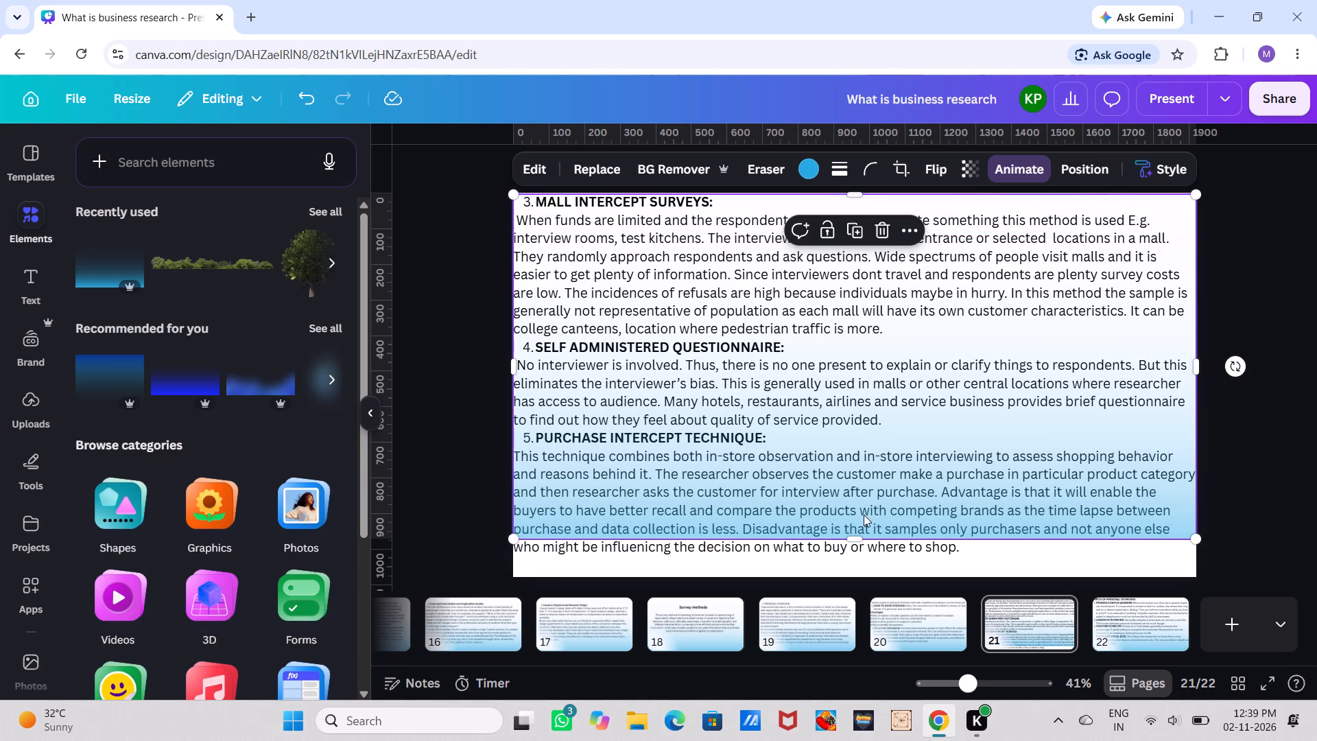
drag(857, 538, 864, 574)
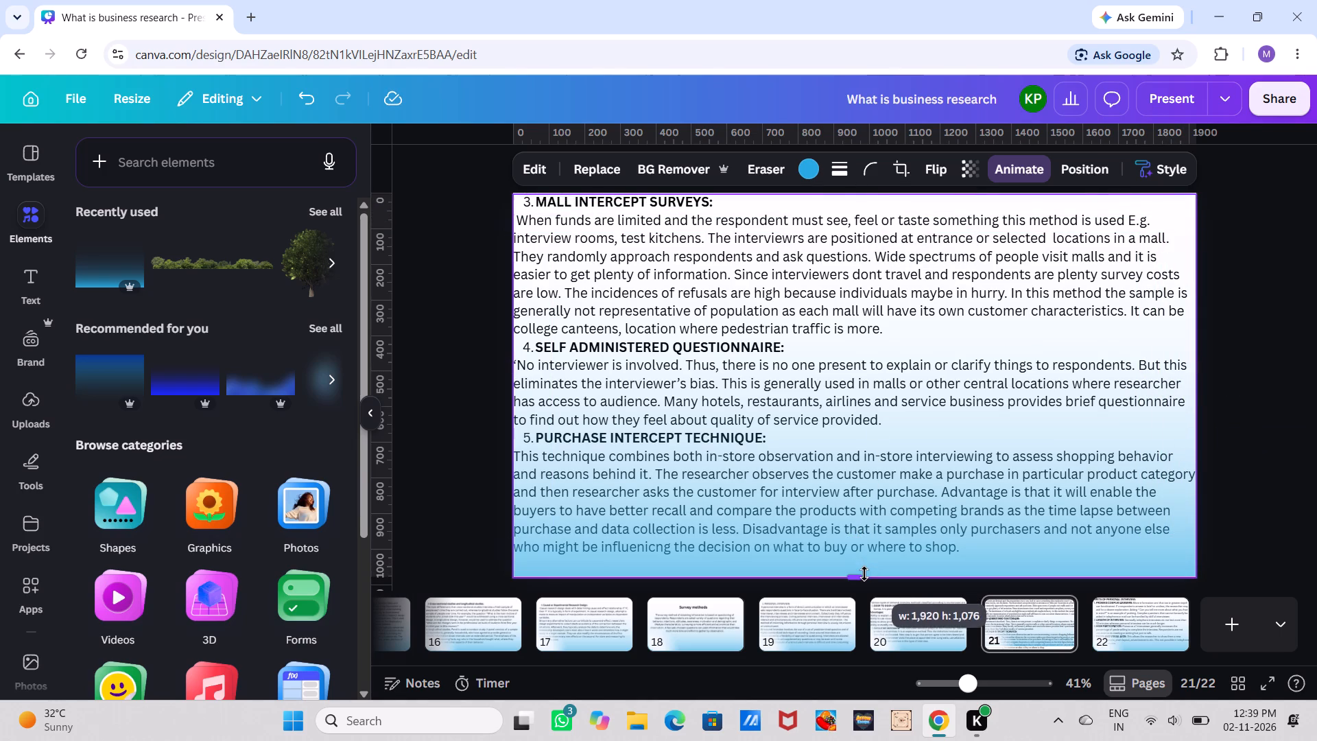
drag(864, 574, 864, 572)
click(481, 533)
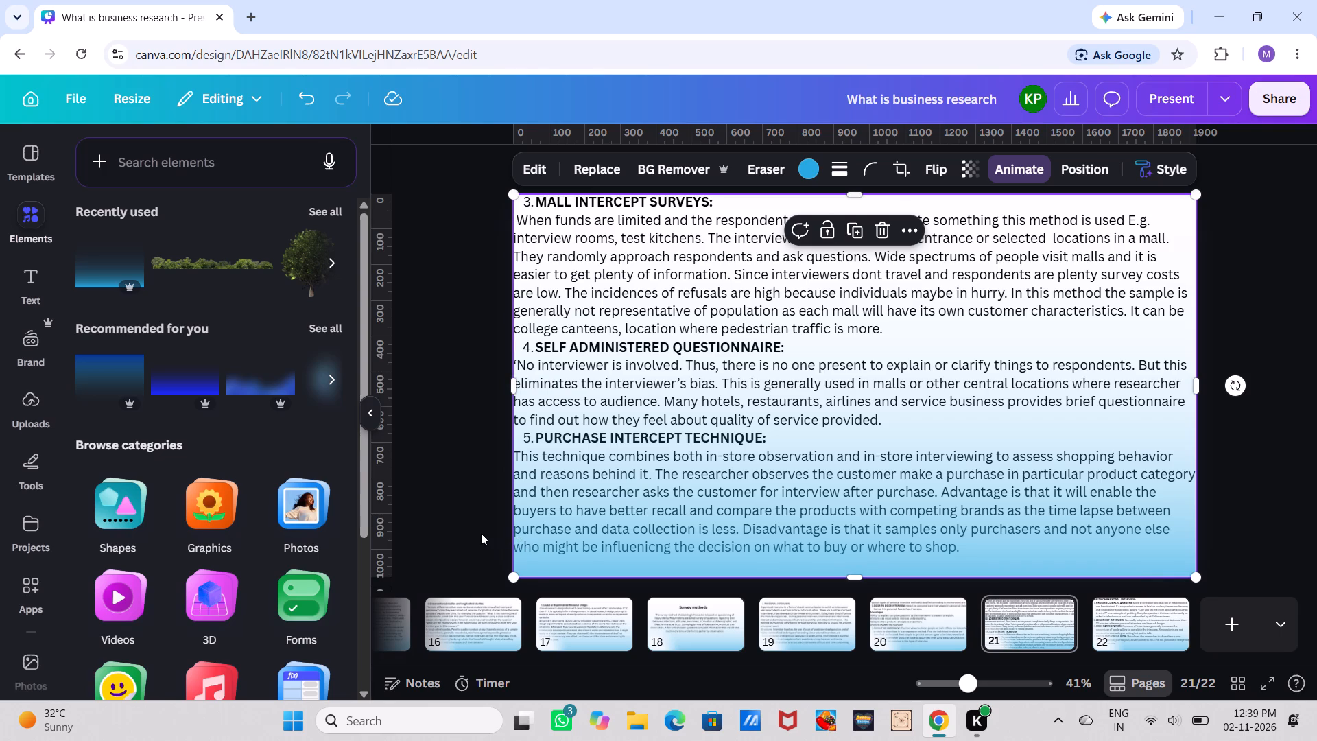
click(482, 592)
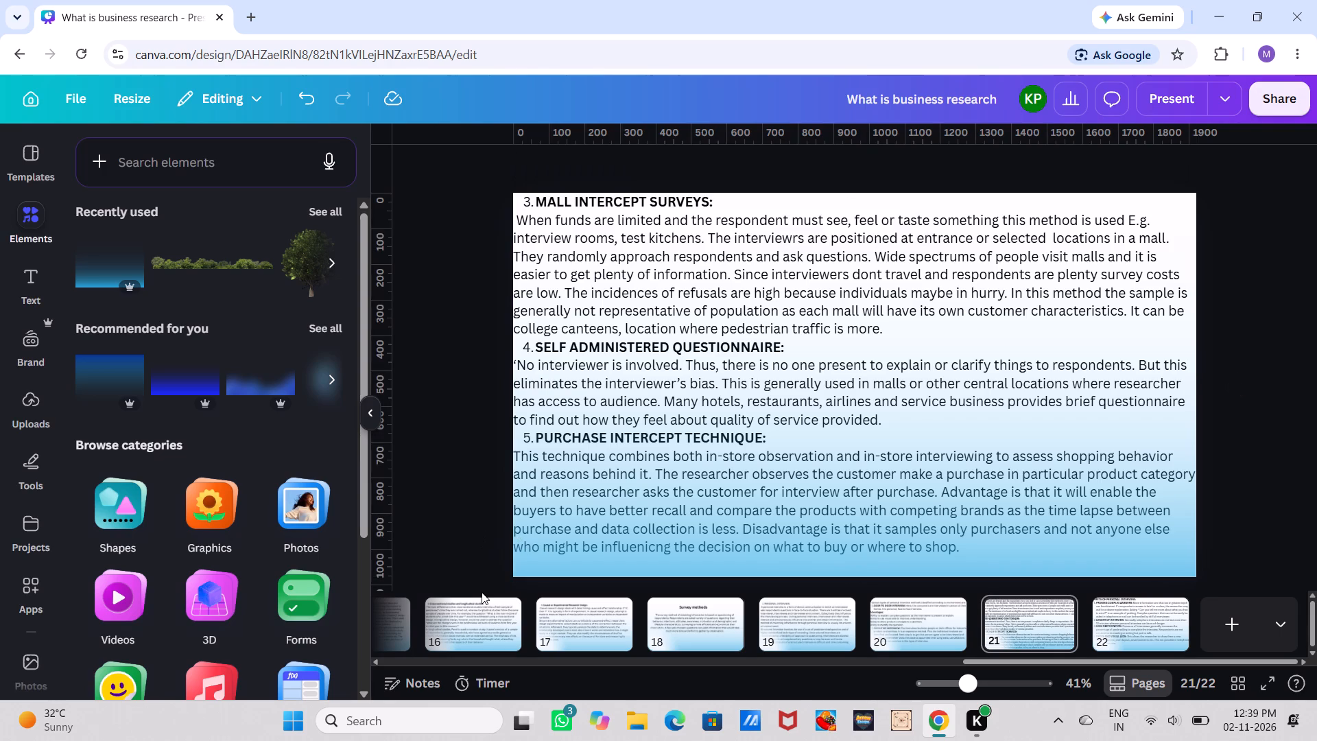
Page back through the presentation from page 21 to the title page.
key(Left)
key(Left)
key(Left)
key(Left)
key(Left)
key(Left)
key(Left)
key(Left)
key(Left)
key(Left)
key(Left)
key(Left)
key(Left)
key(Left)
key(Left)
key(Left)
key(Left)
key(Left)
key(Left)
key(Left)
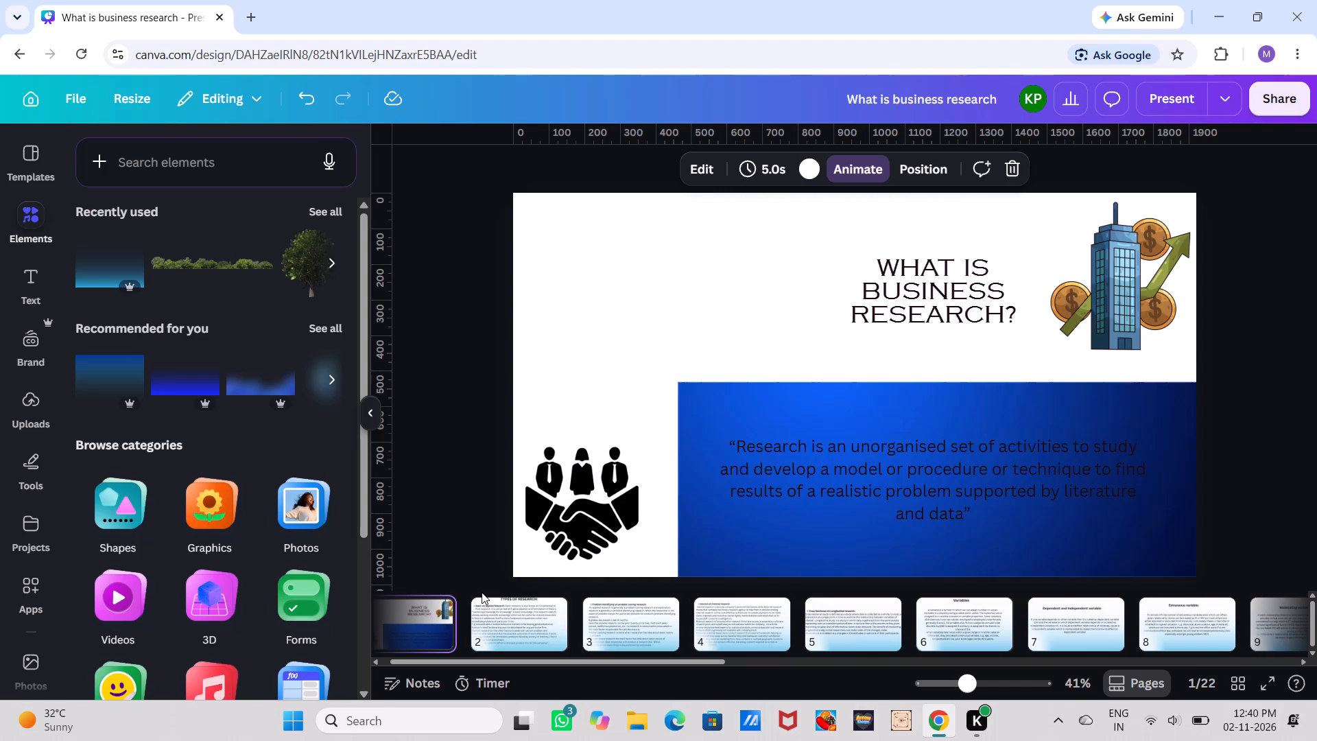
key(Right)
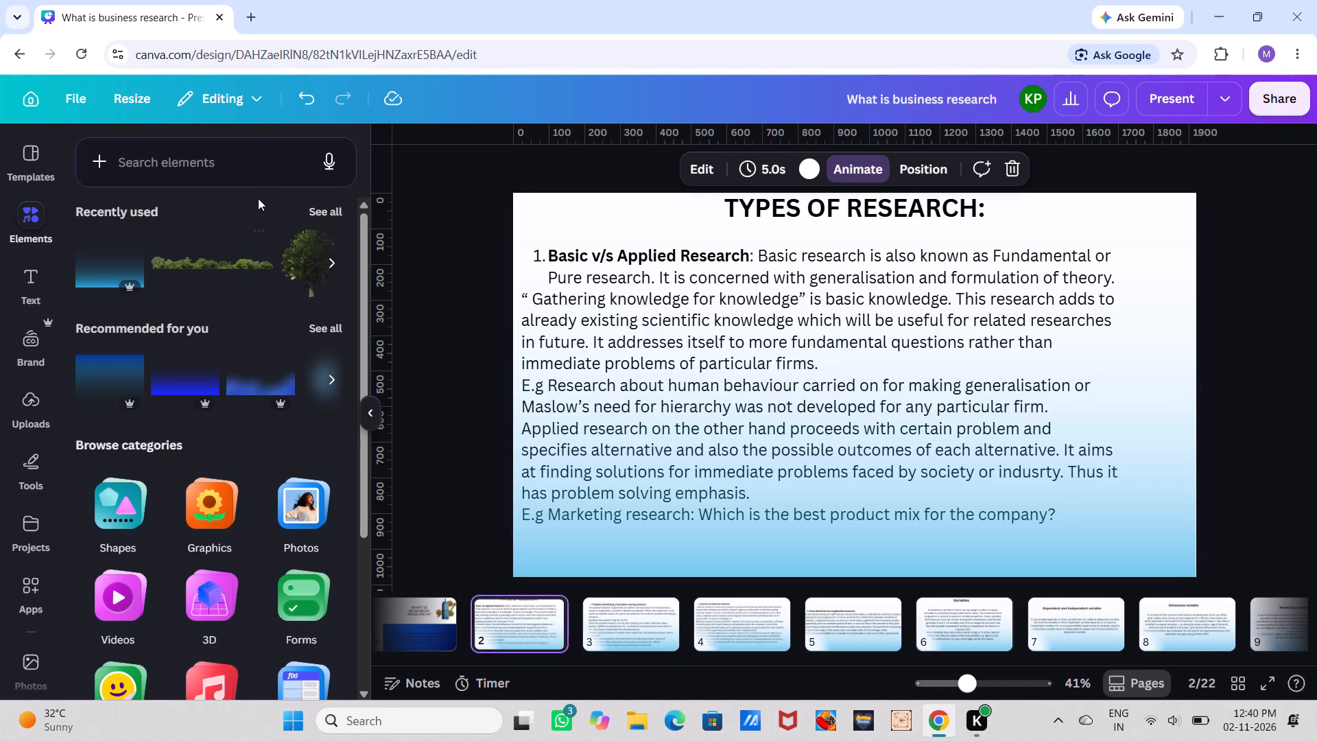
click(255, 157)
text(researcj)
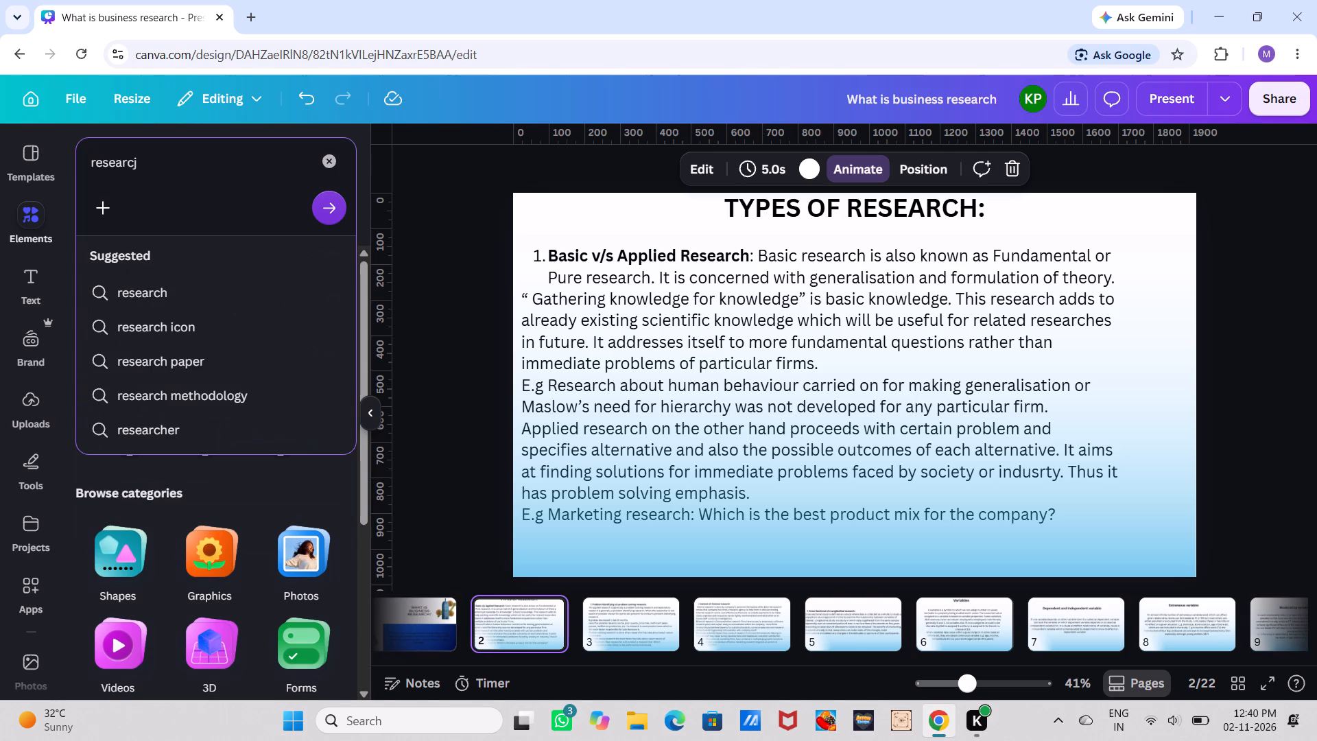
key(BackSpace)
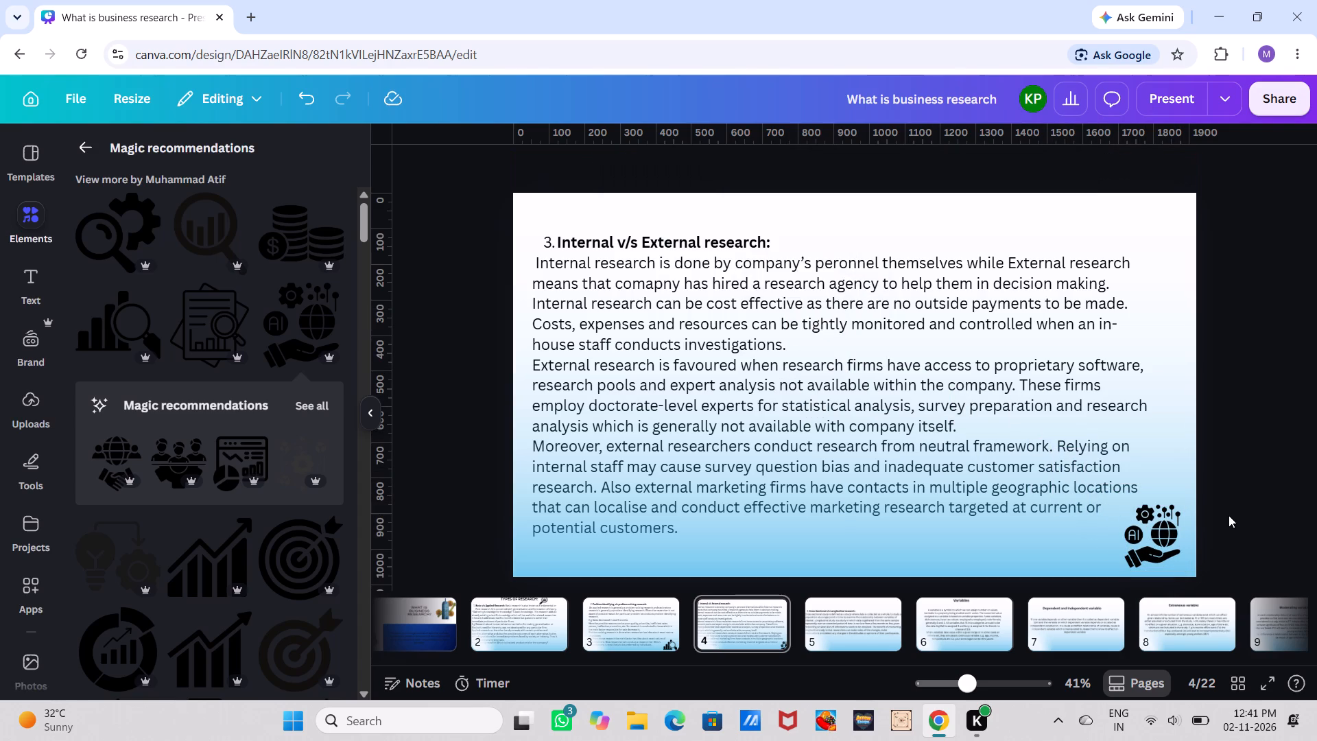
key(Right)
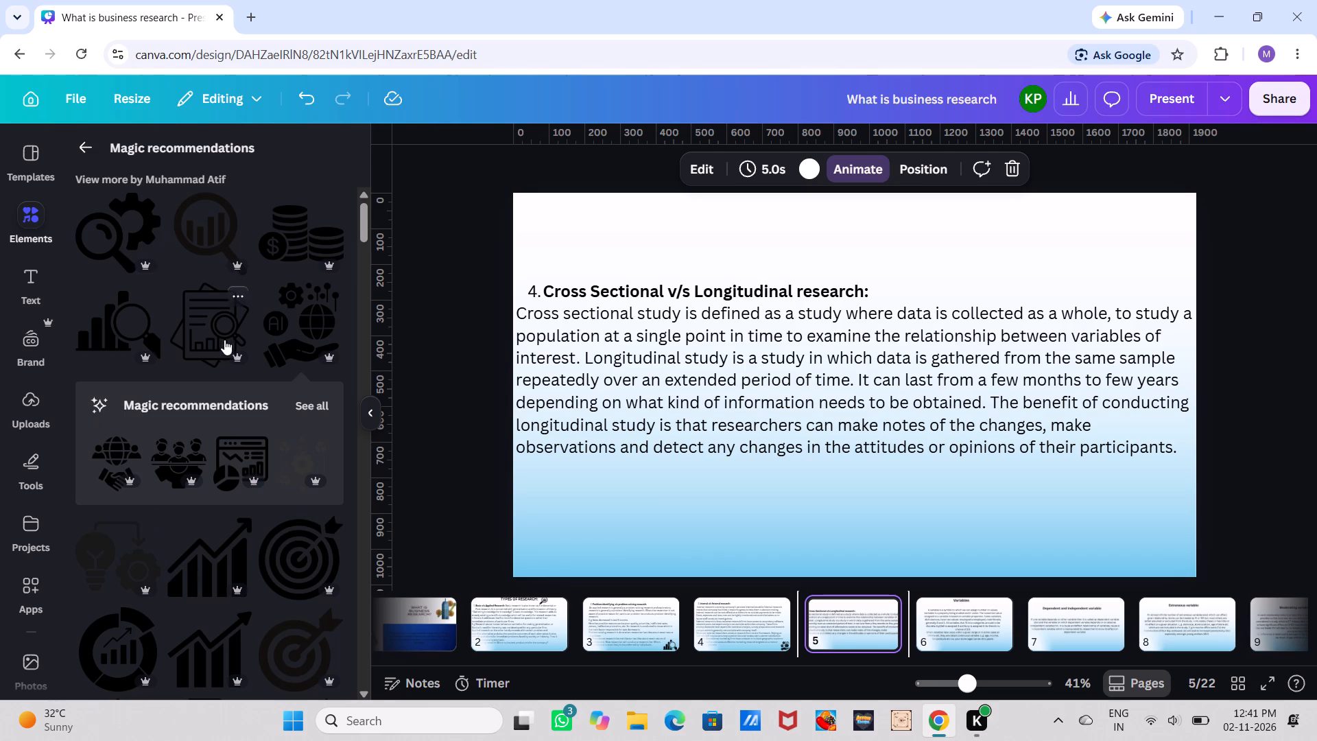
click(357, 688)
triple_click(361, 691)
triple_click(361, 691)
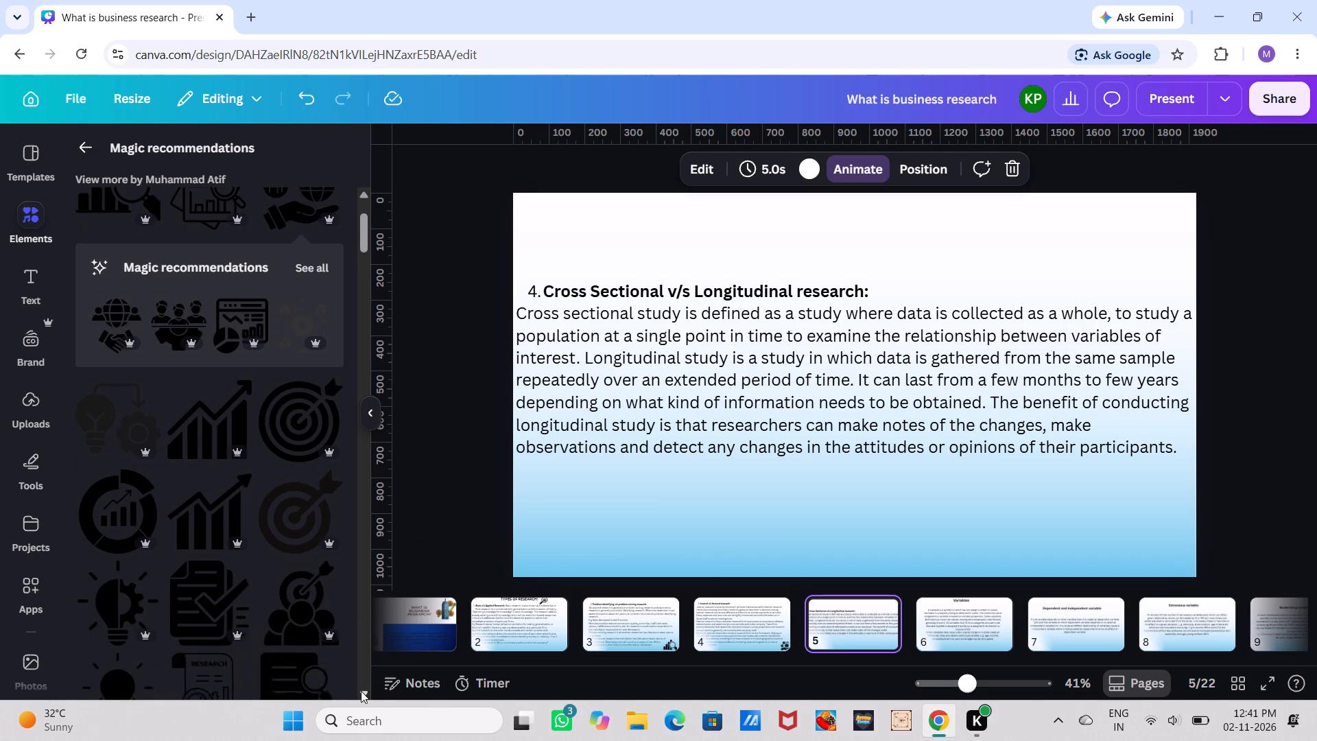
triple_click(361, 691)
click(361, 691)
triple_click(361, 691)
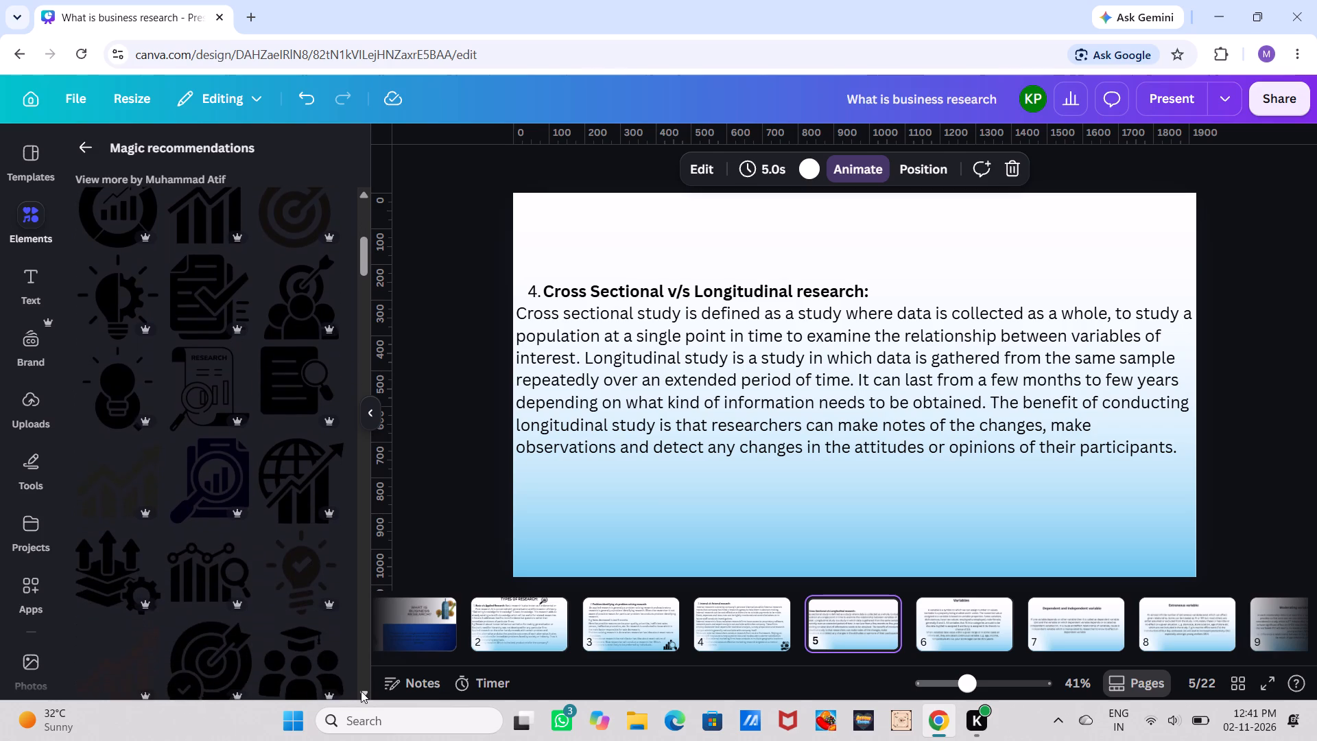
triple_click(361, 691)
click(361, 691)
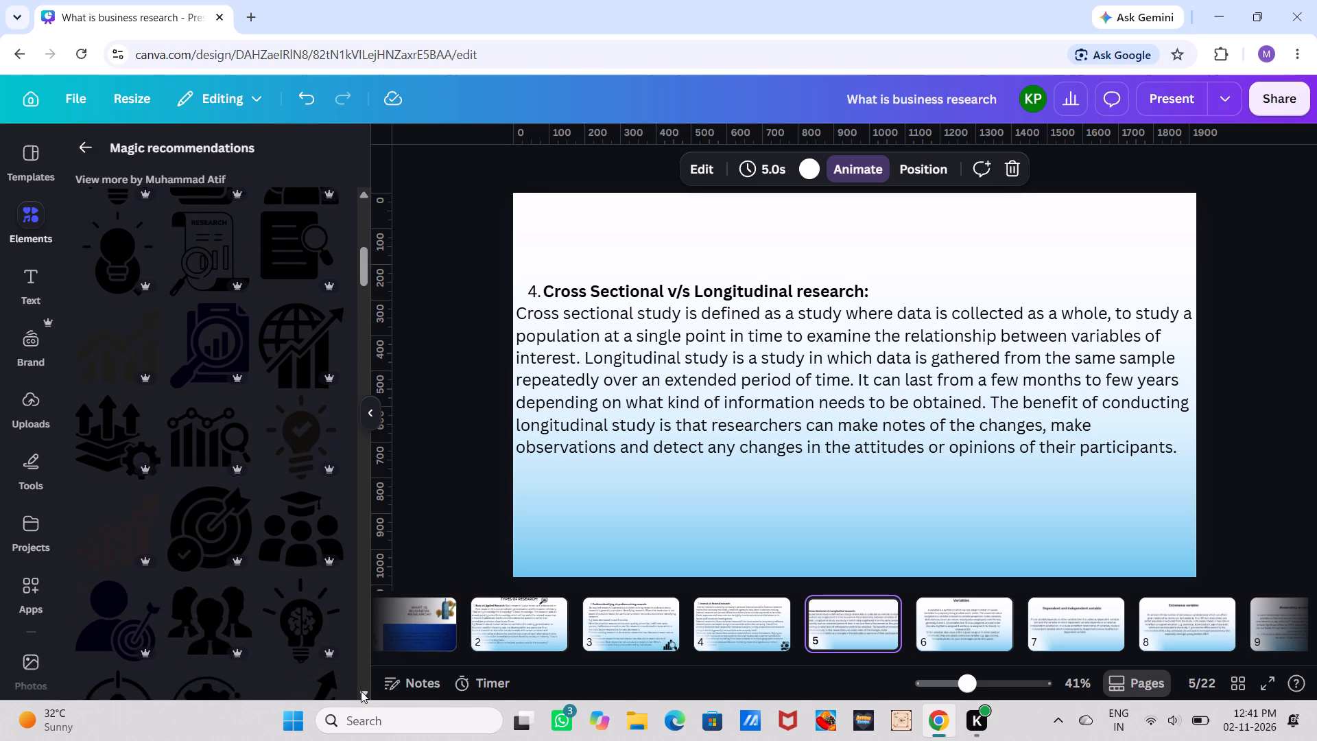
triple_click(361, 691)
click(361, 691)
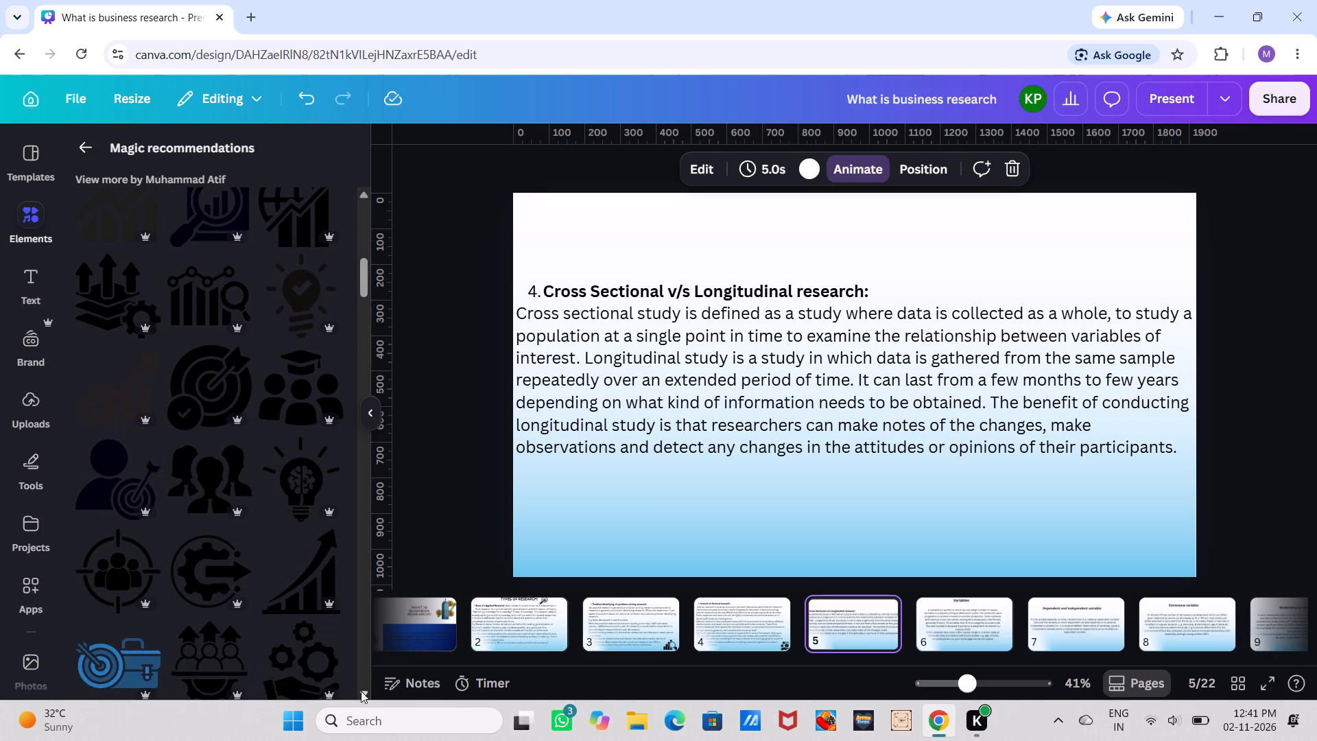
triple_click(361, 691)
triple_click(361, 691)
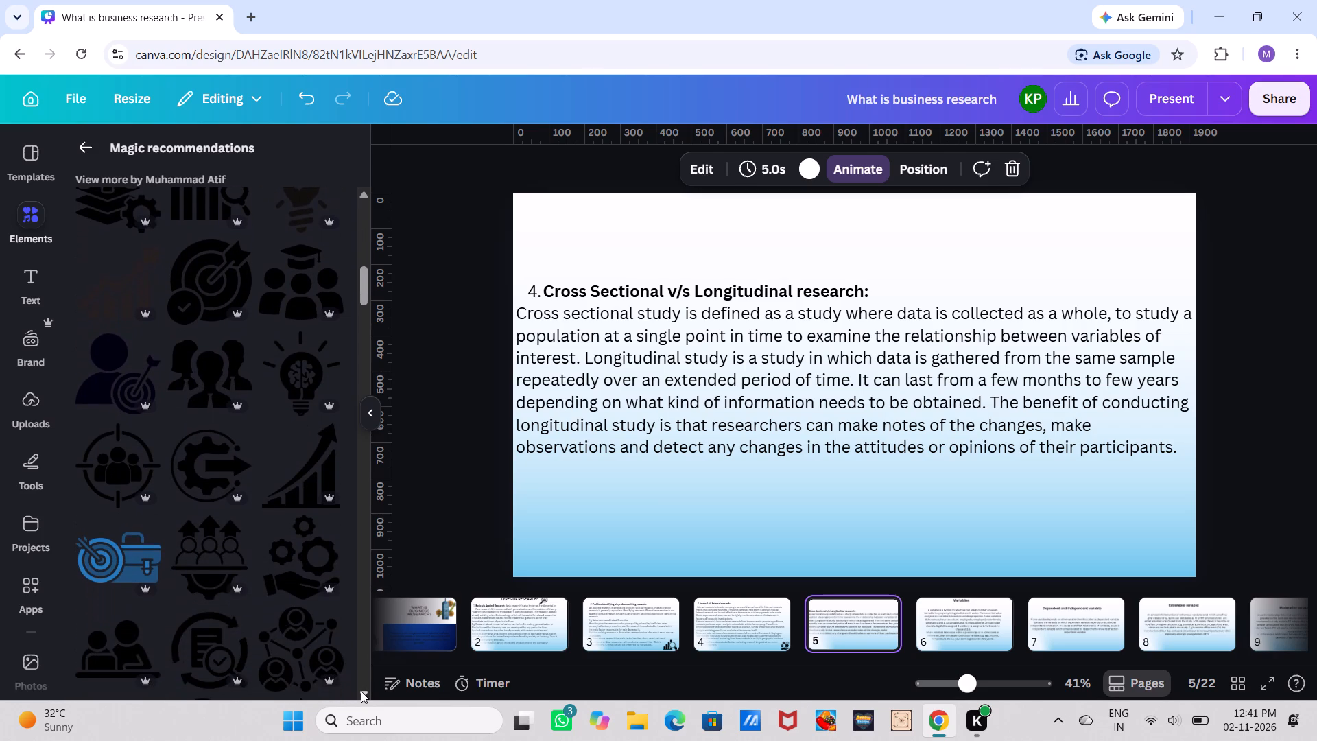
triple_click(361, 691)
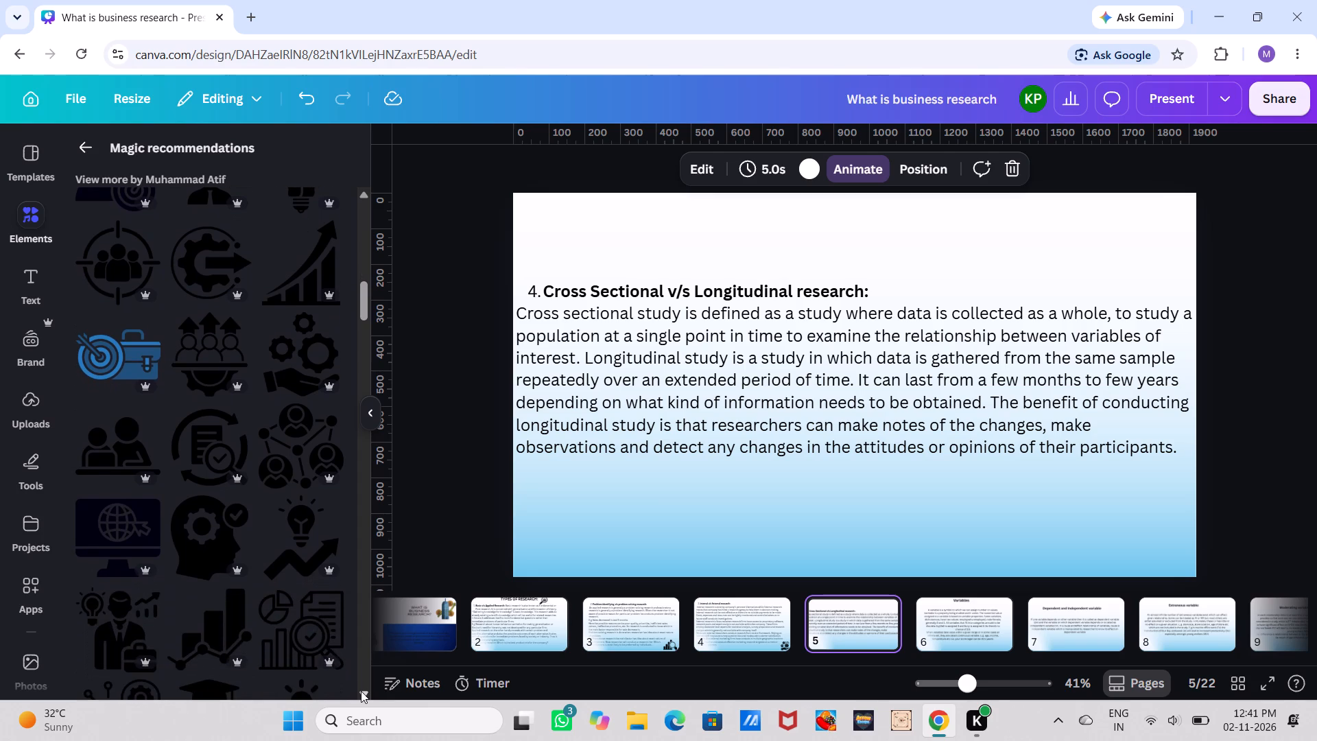
drag(361, 691, 366, 681)
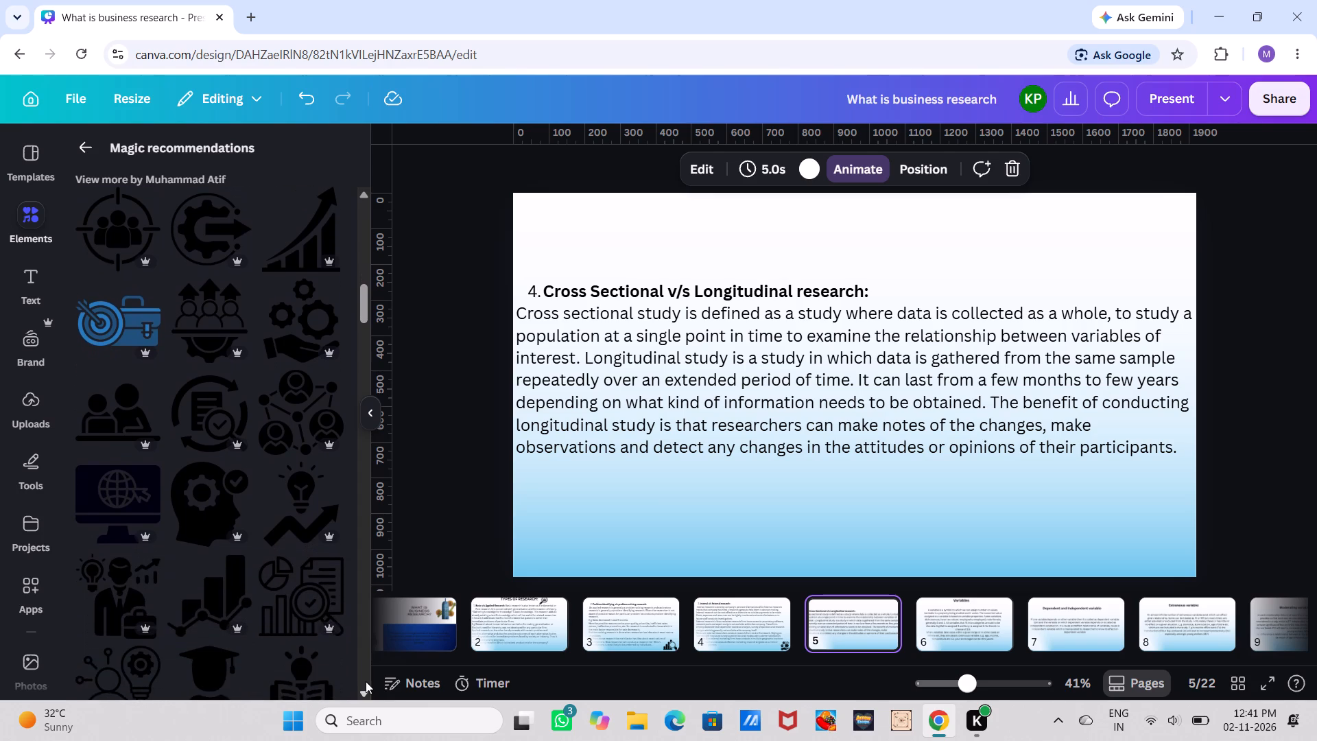
drag(366, 681, 368, 641)
click(226, 302)
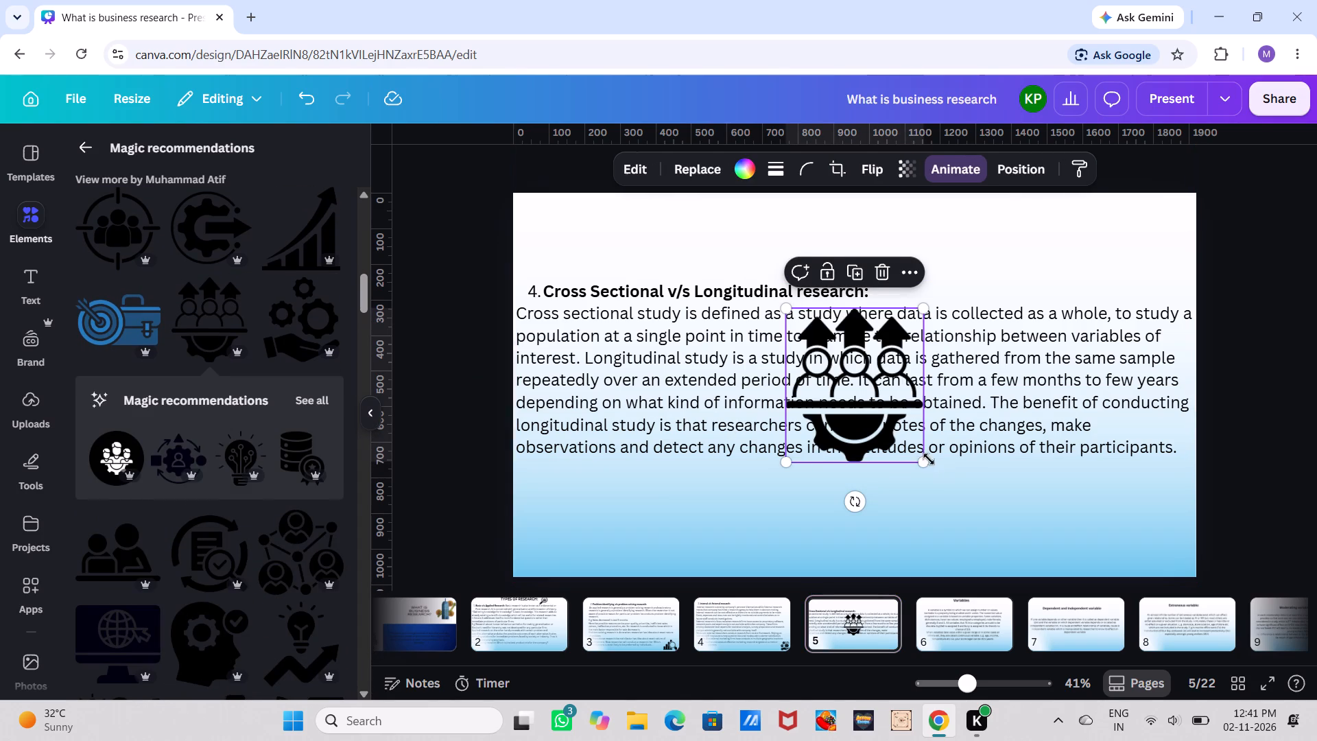
Shrink page 5's people-and-gear graphic and place it in the page's bottom-right corner, below the text.
click(926, 453)
click(888, 433)
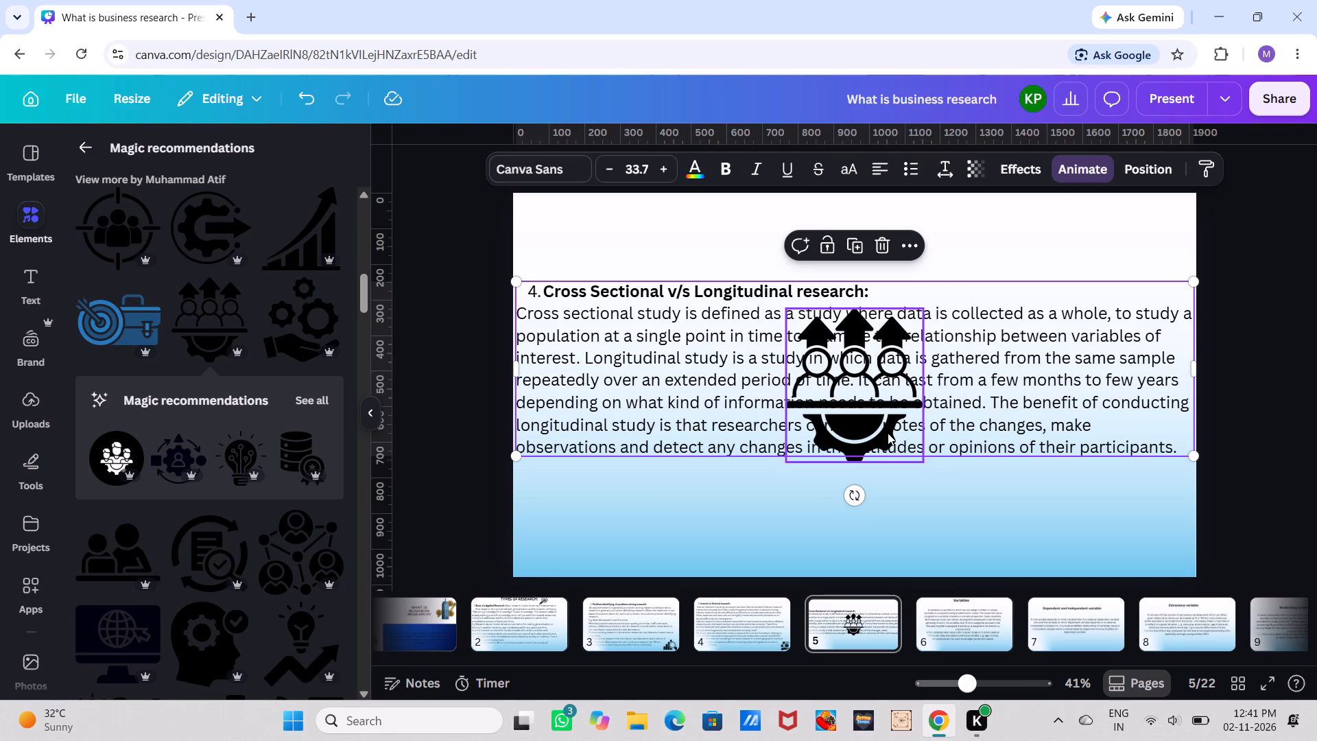
drag(925, 464, 893, 445)
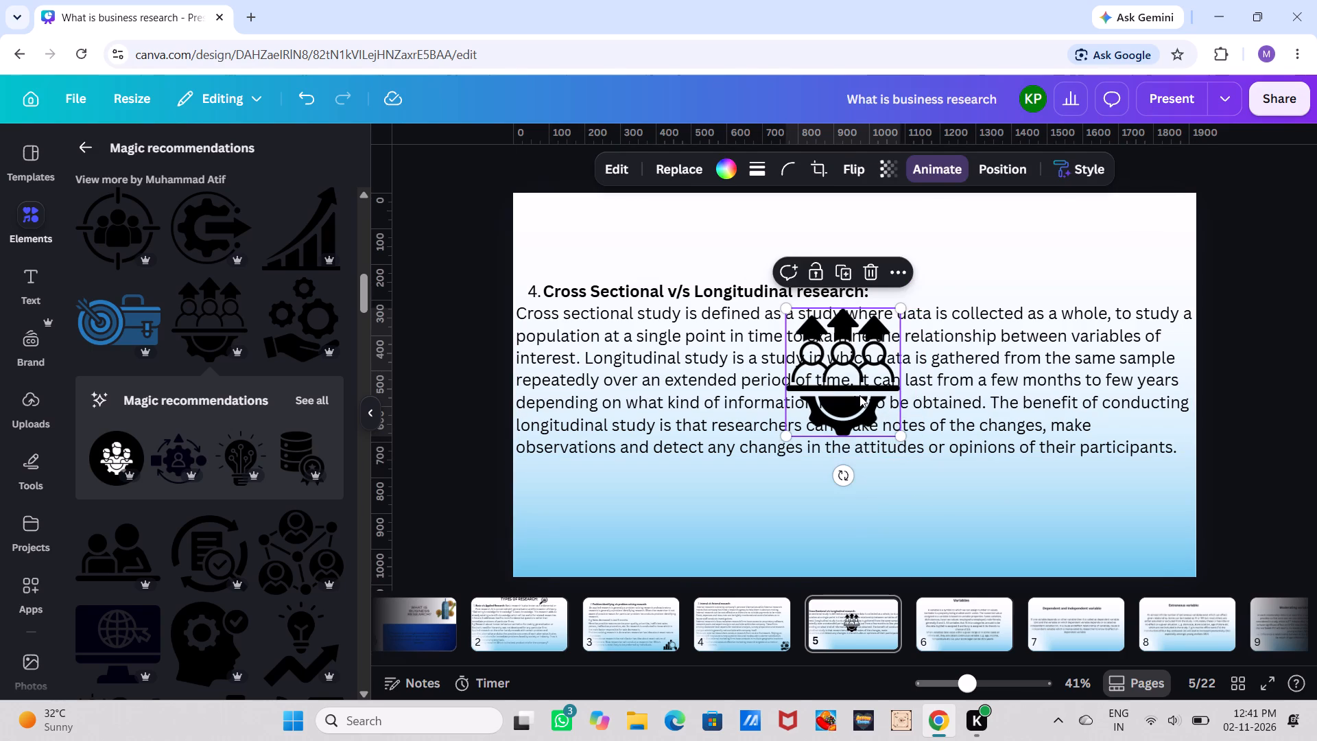
drag(859, 395, 979, 287)
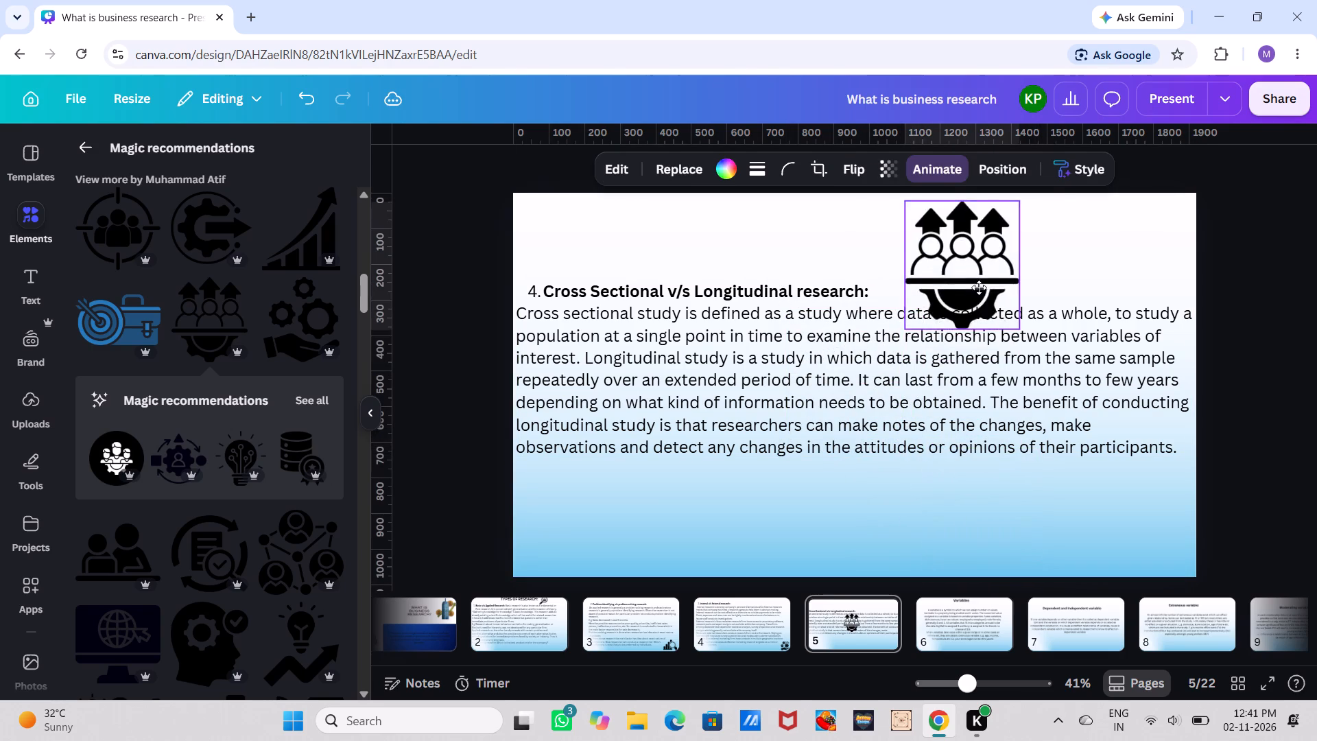
drag(979, 287, 1074, 229)
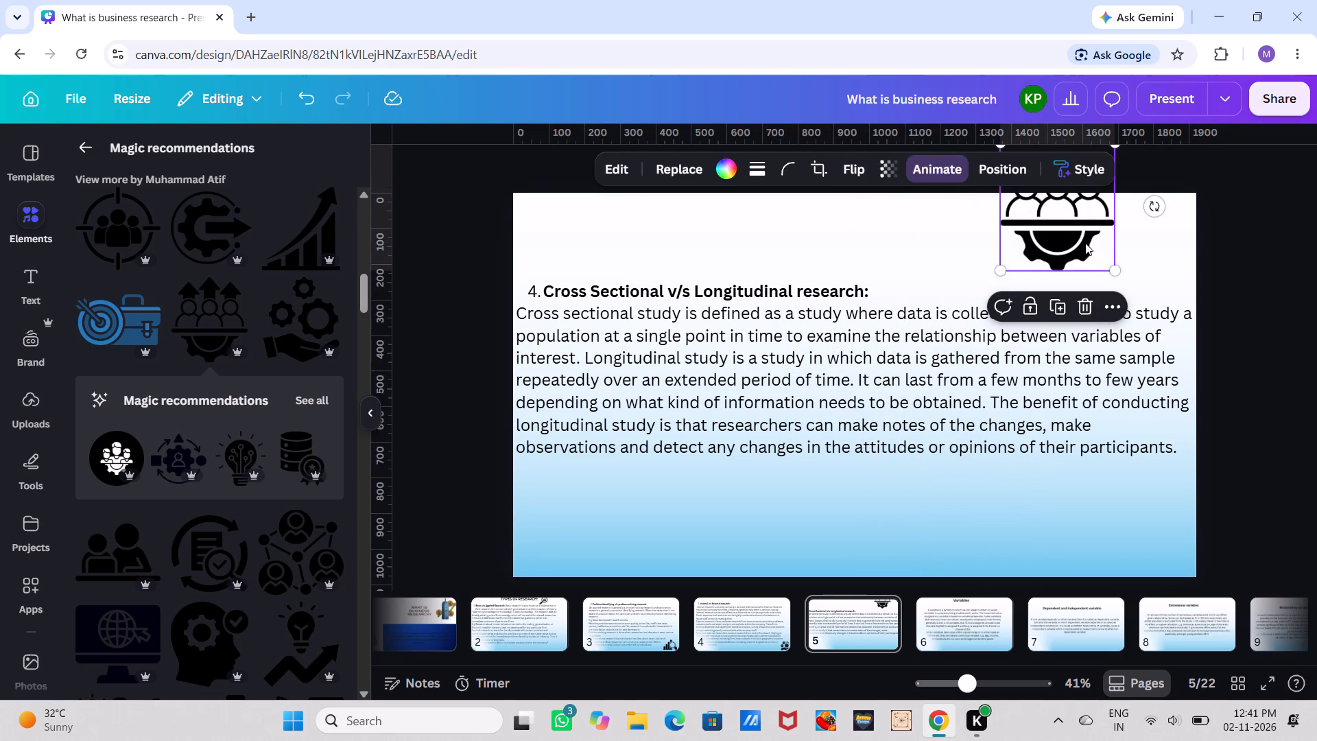
drag(1118, 268, 1102, 255)
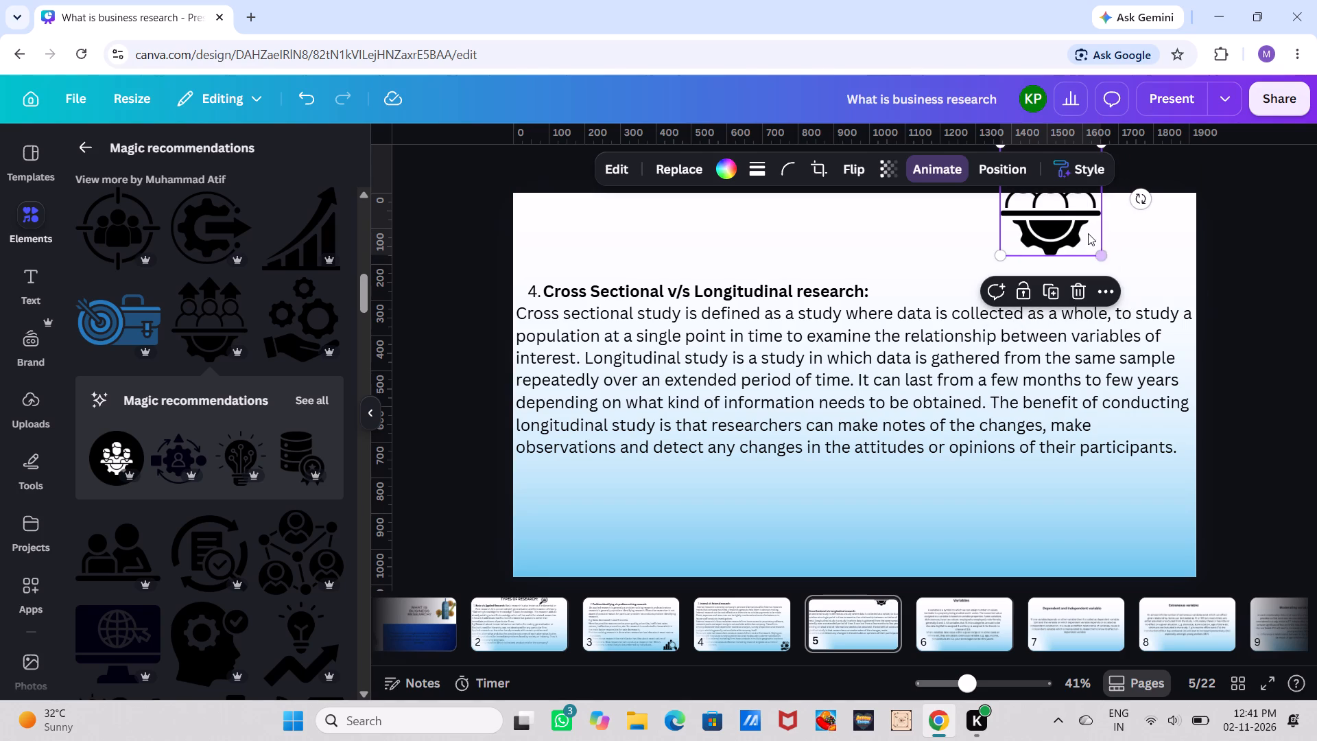
drag(1088, 233, 1043, 277)
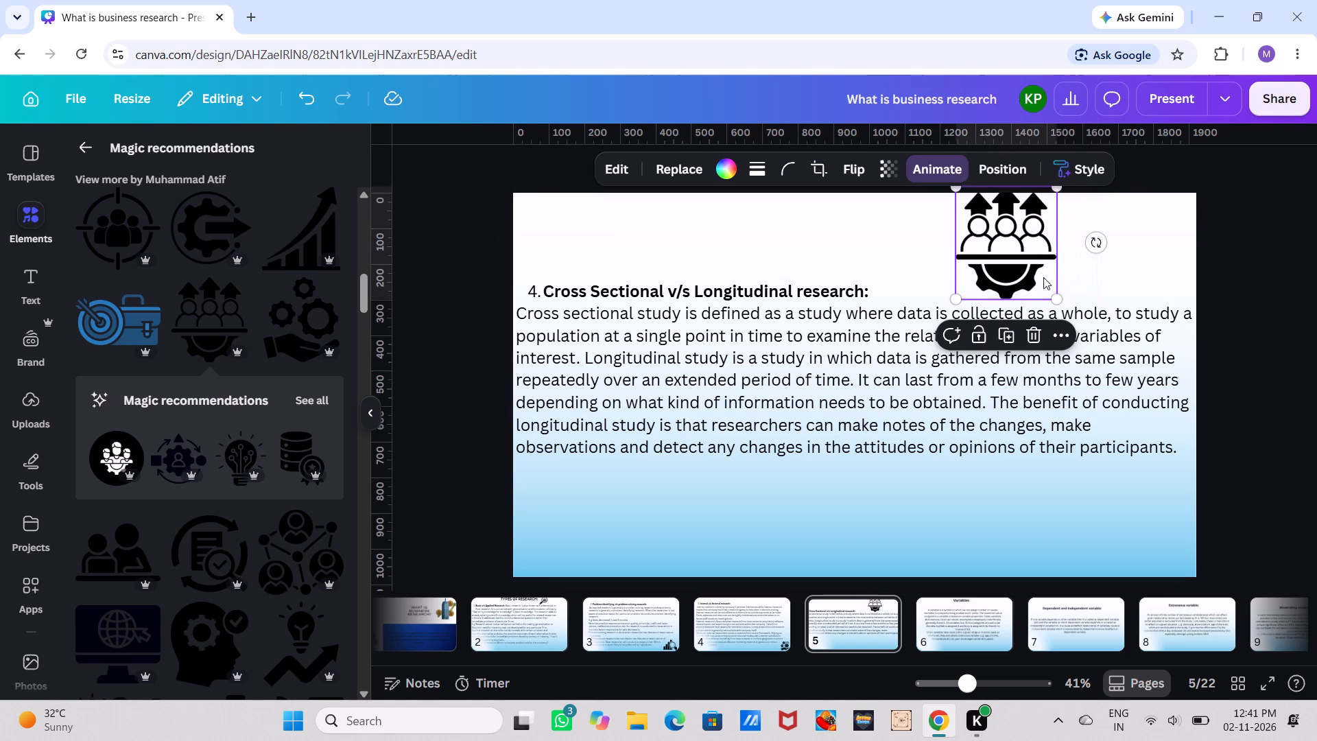
drag(1043, 277, 1170, 537)
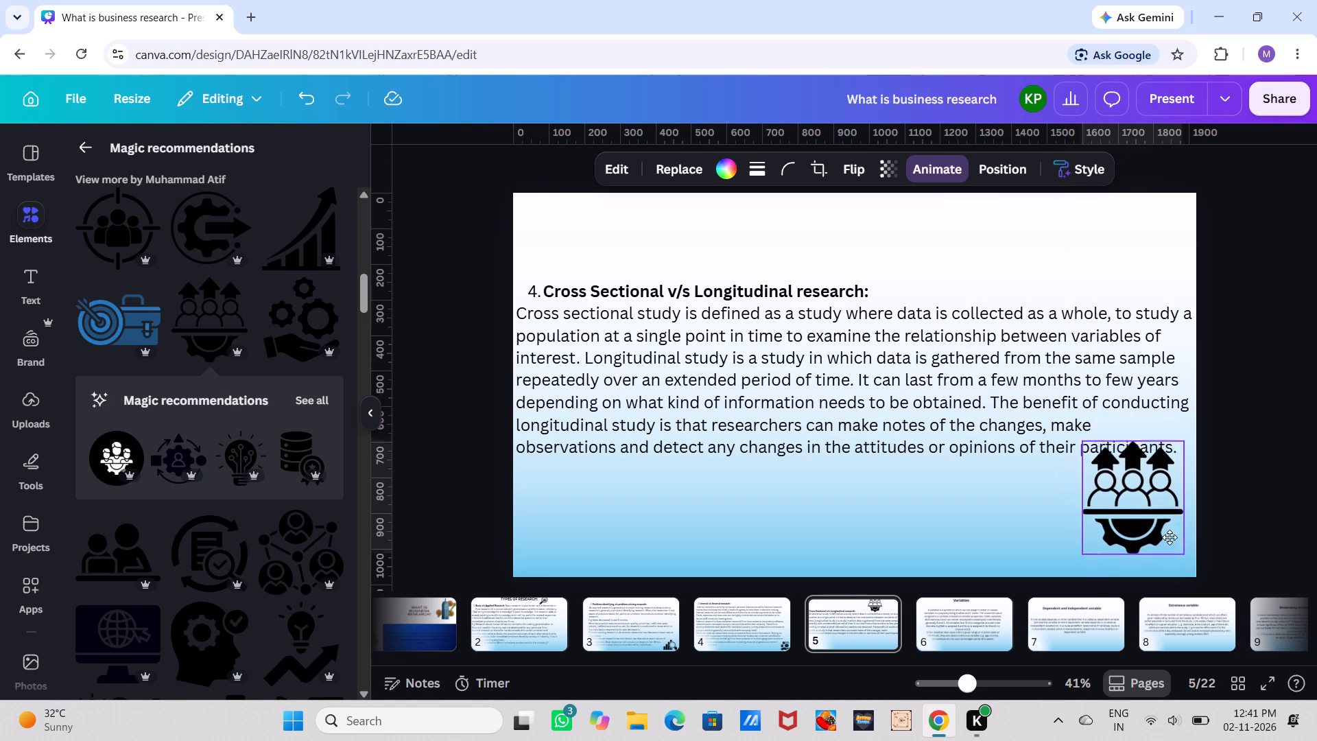
drag(1170, 537, 1167, 548)
click(1226, 506)
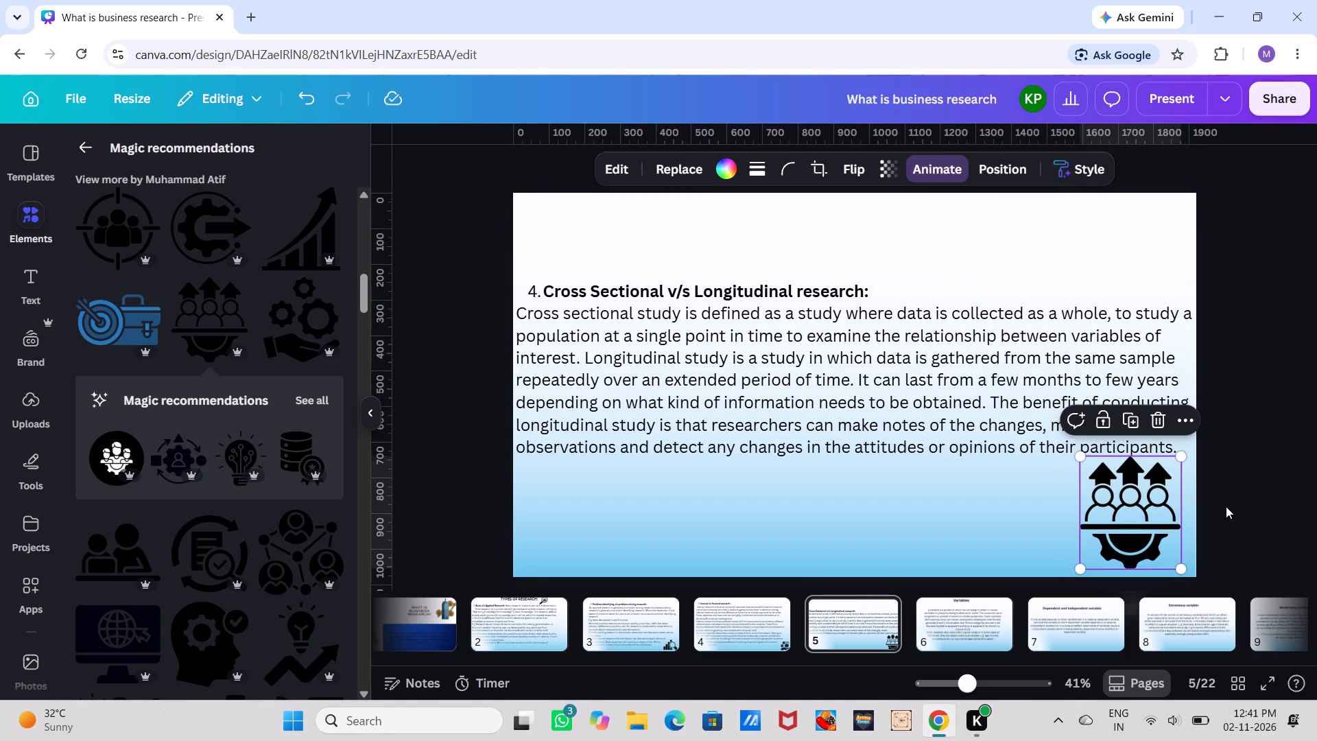
Go to the "Variables" page, page 6, and search the elements for "variable".
click(712, 605)
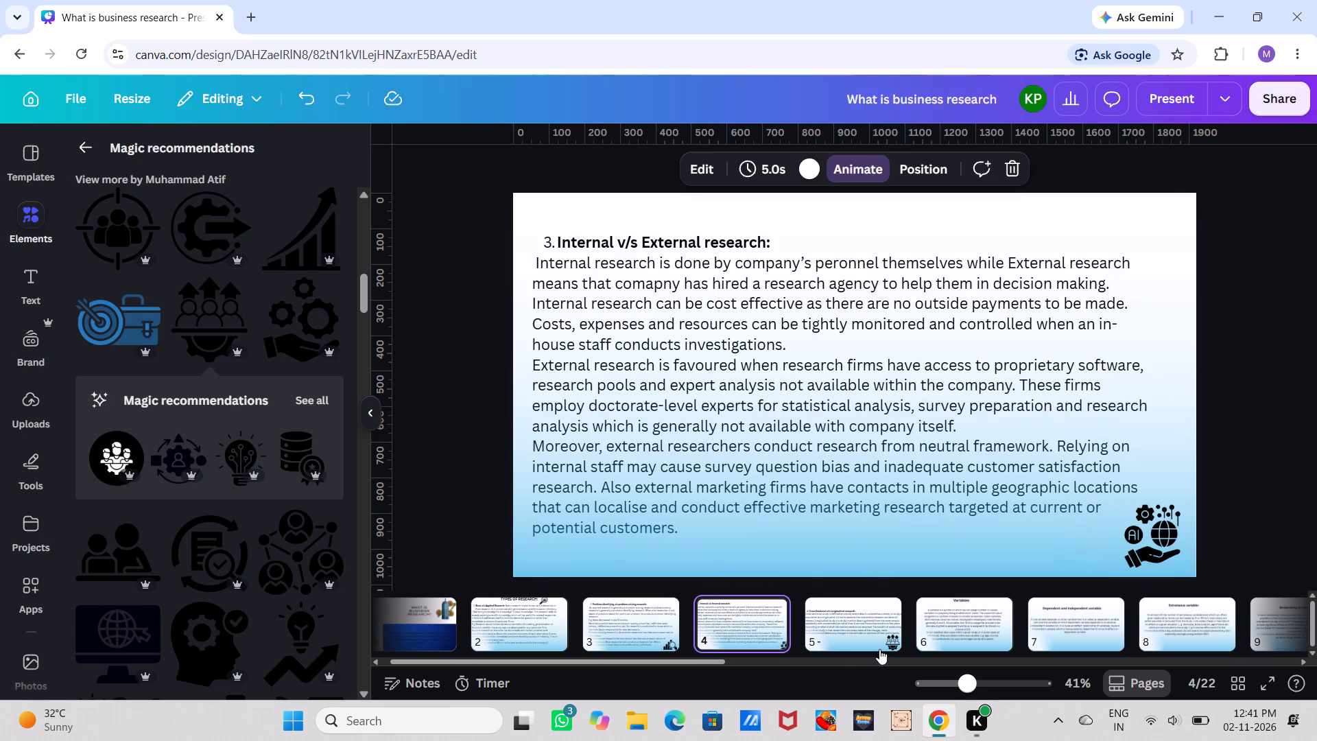
click(879, 649)
click(972, 634)
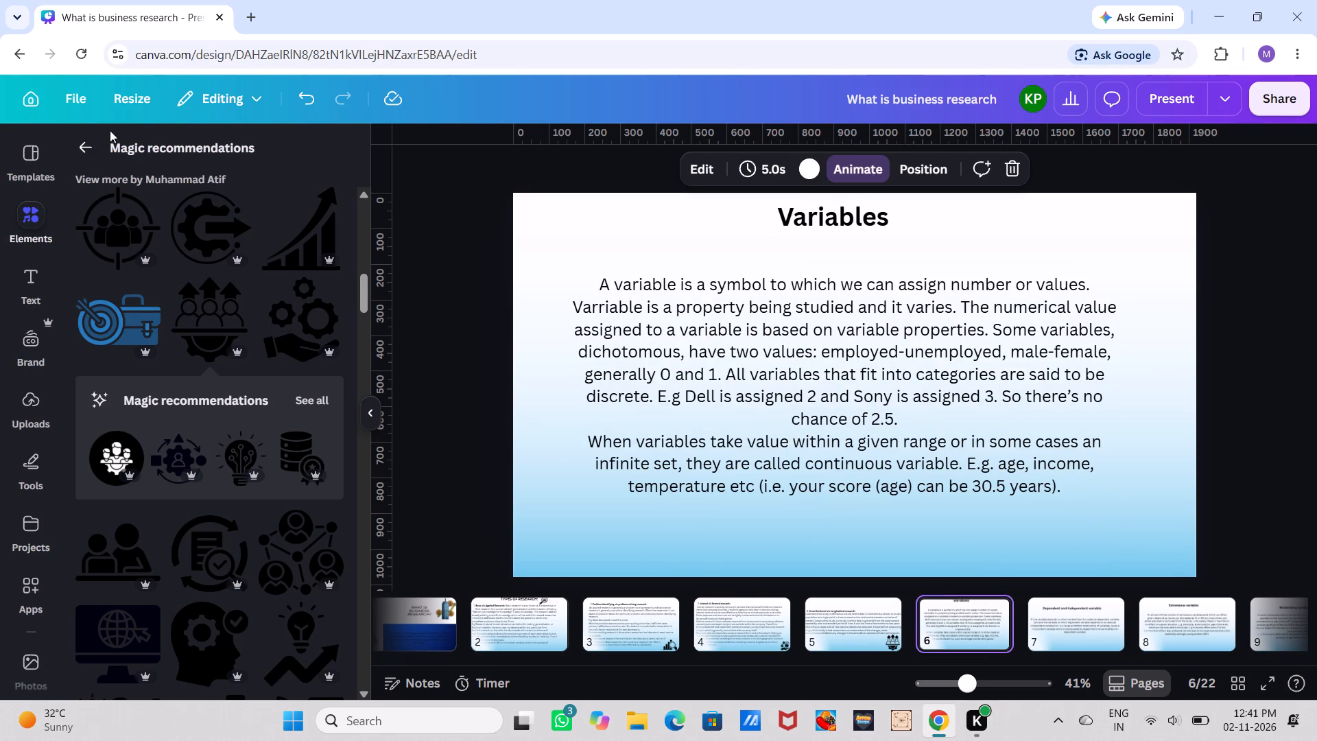
click(80, 148)
click(139, 165)
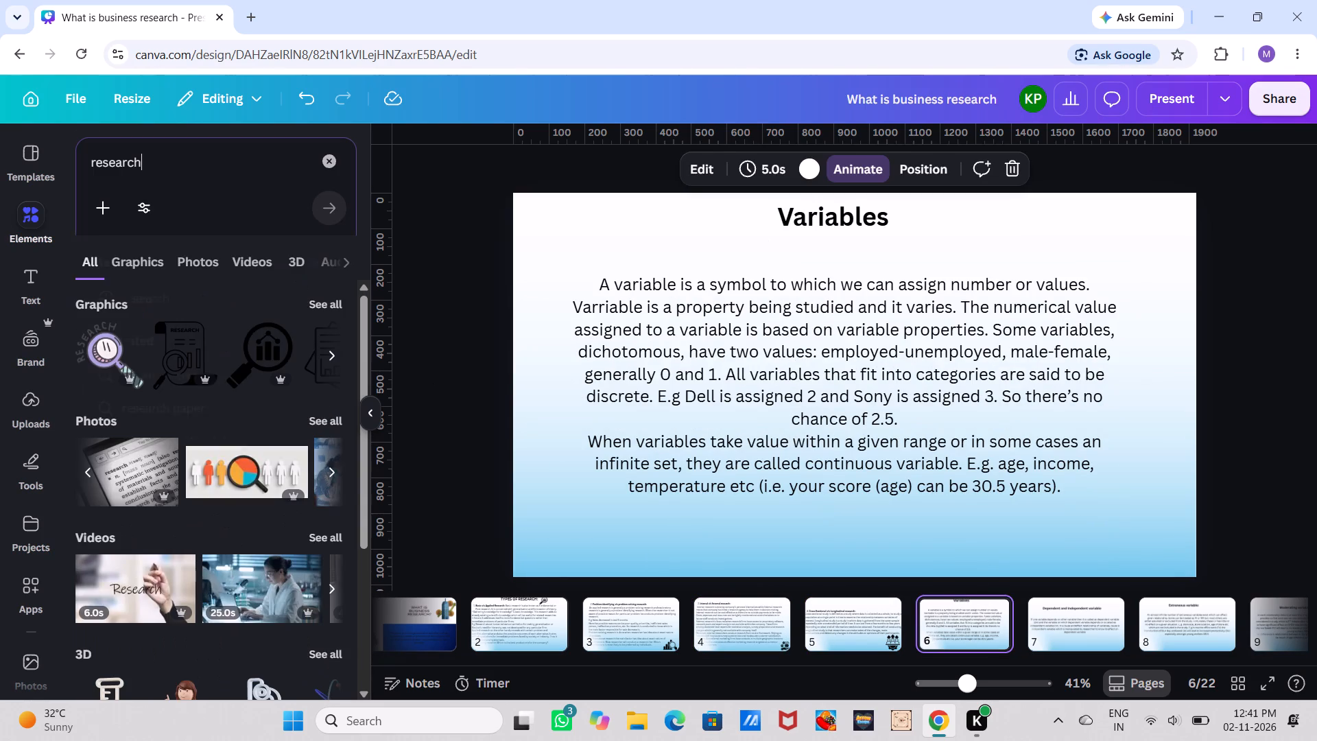
key(BackSpace)
key(BackSpace)
key(BackSpace)
key(BackSpace)
key(BackSpace)
key(BackSpace)
key(BackSpace)
key(BackSpace)
key(BackSpace)
key(BackSpace)
key(BackSpace)
key(BackSpace)
key(BackSpace)
key(BackSpace)
key(BackSpace)
key(BackSpace)
key(BackSpace)
key(BackSpace)
key(BackSpace)
key(BackSpace)
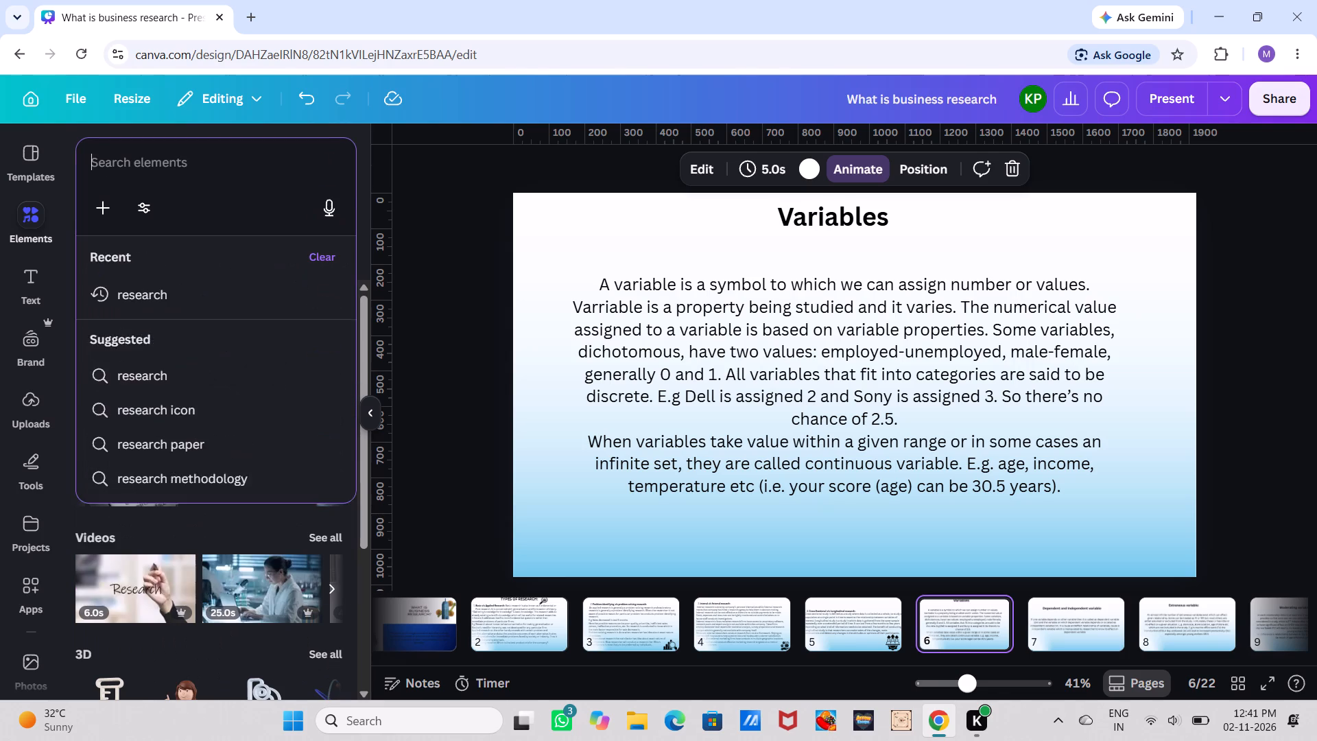
text(variable)
key(Return)
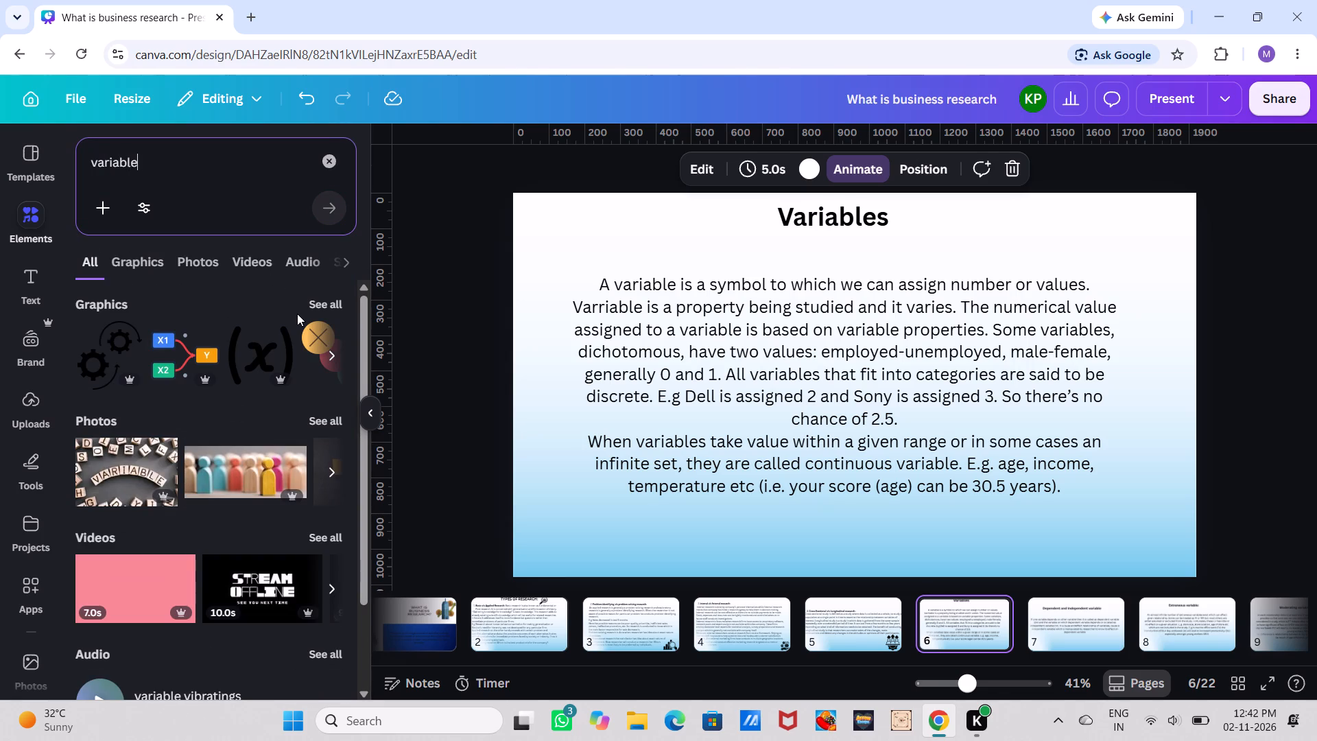
Add the X1, X2 and Y diagram graphic to page 6, shrink it, and place it just left of the "Variables" heading.
click(200, 350)
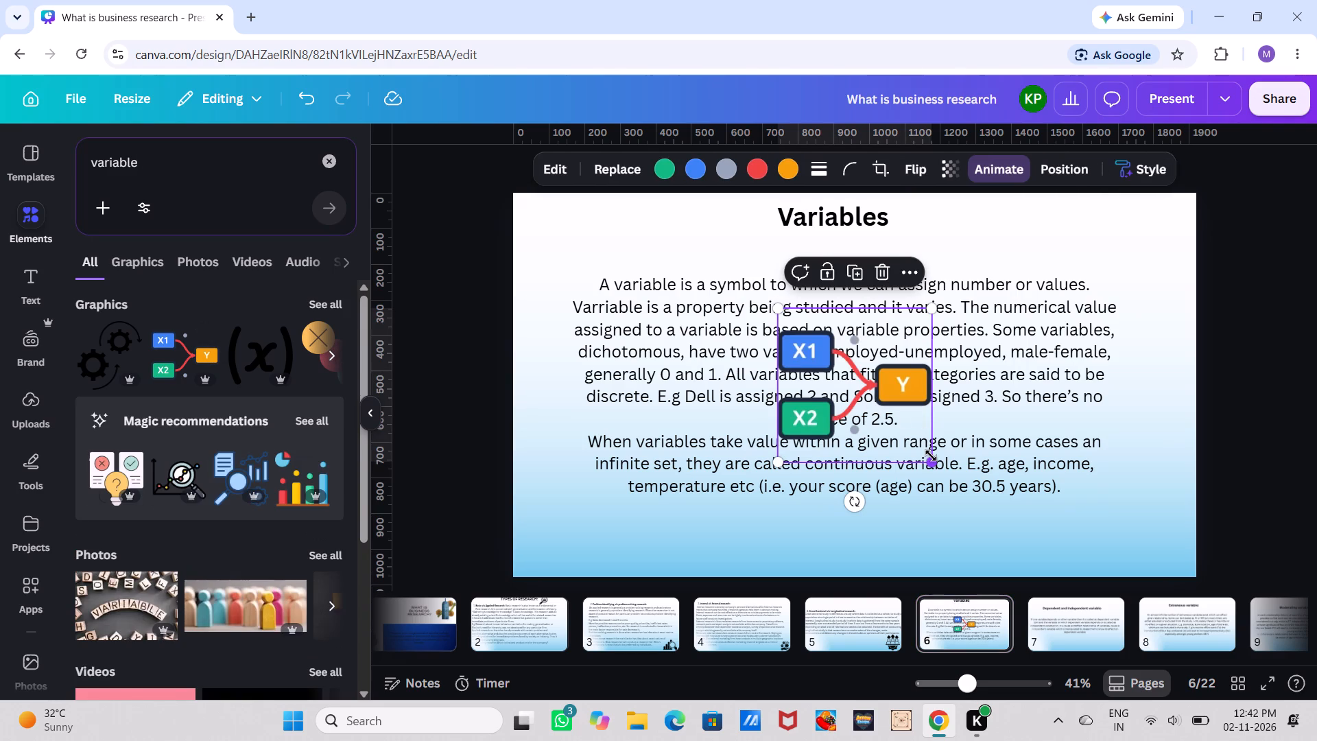
drag(931, 456, 866, 397)
drag(838, 353, 724, 268)
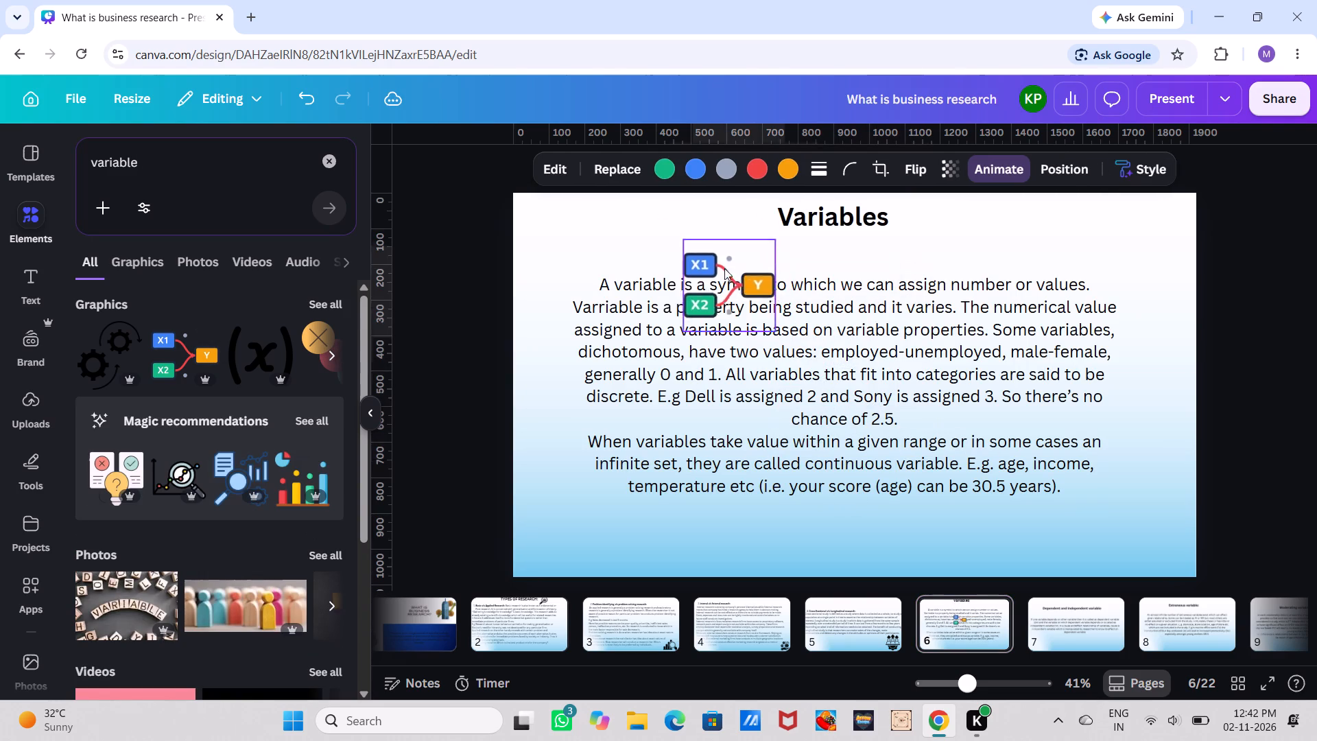
drag(724, 268, 704, 238)
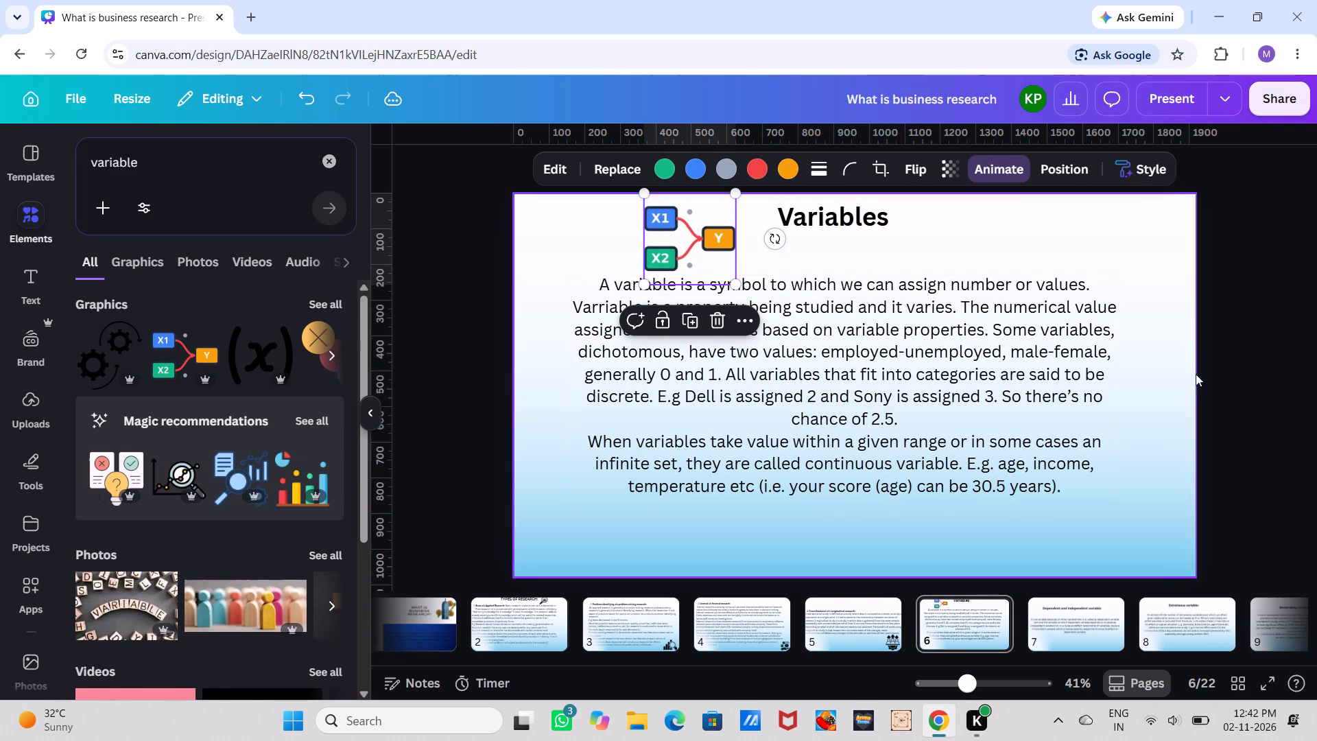
Look through the recommended graphics and the "variable" graphics results for further options for page 6.
click(247, 462)
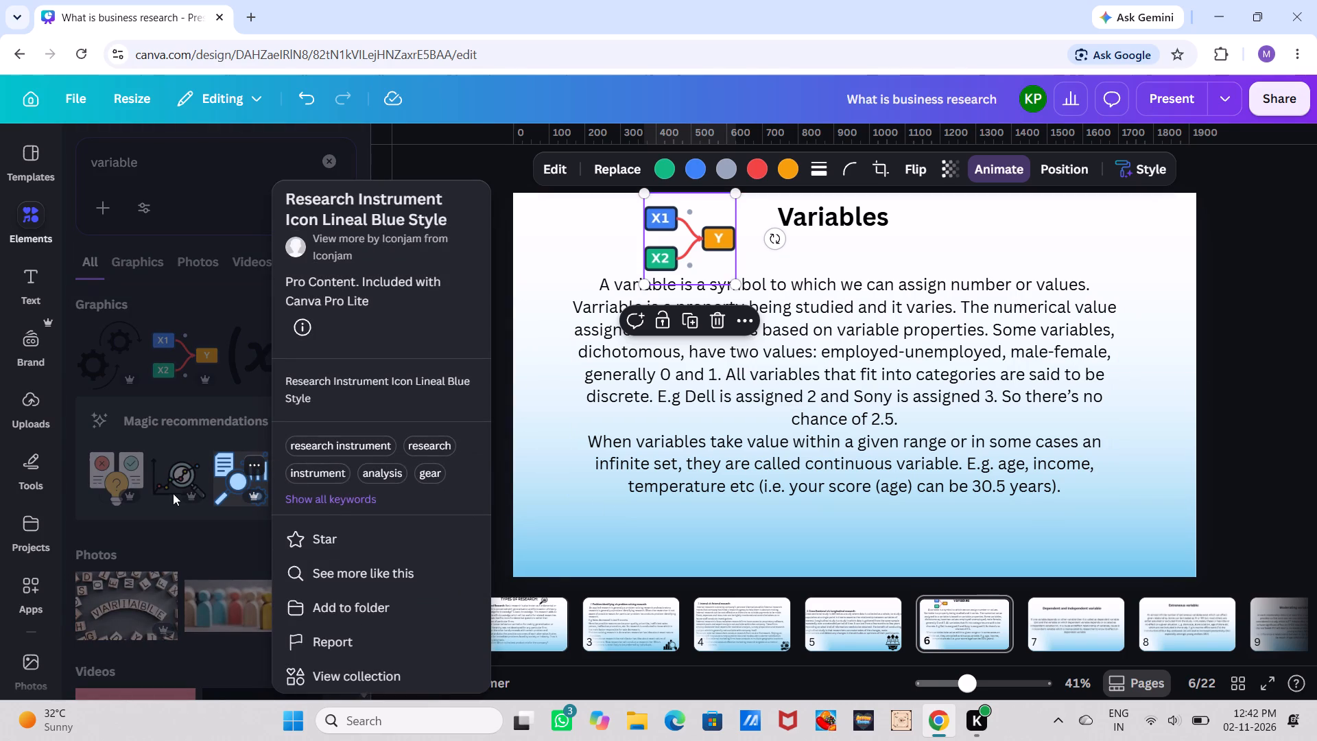
click(121, 459)
click(121, 459)
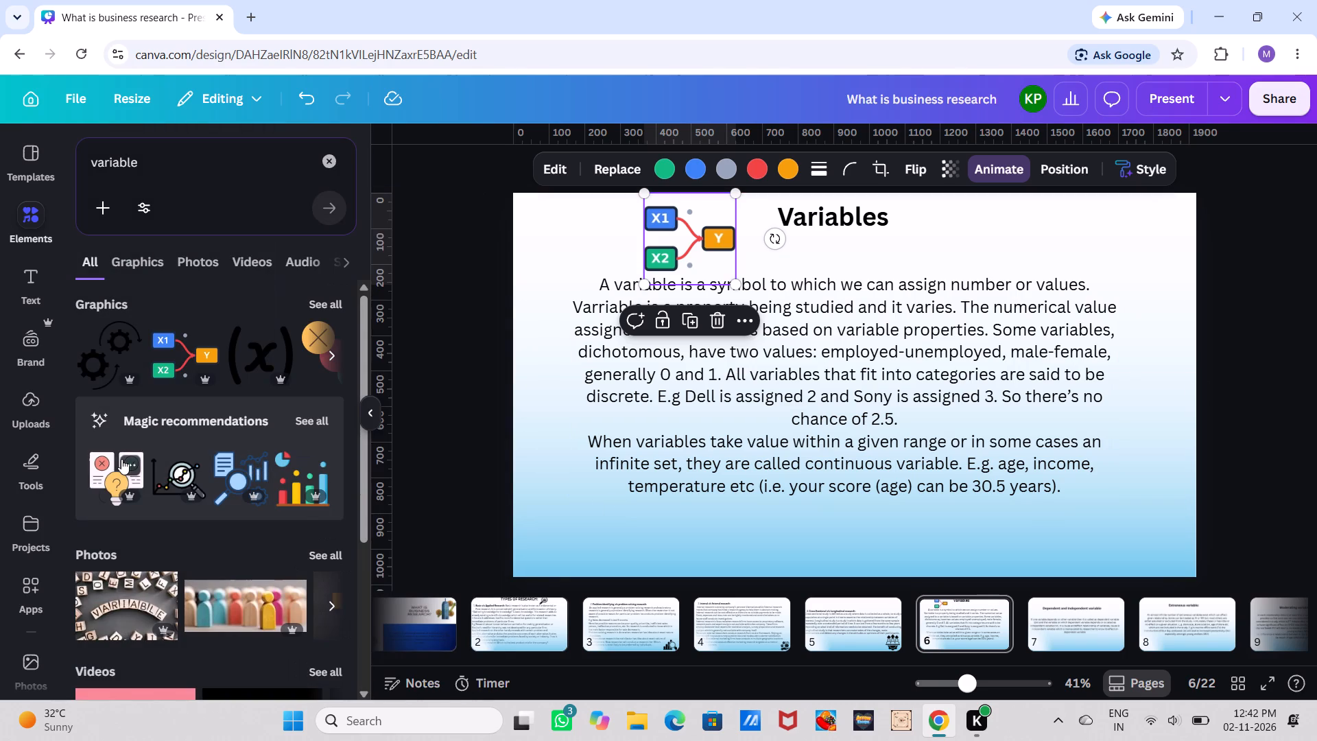
click(418, 466)
click(322, 349)
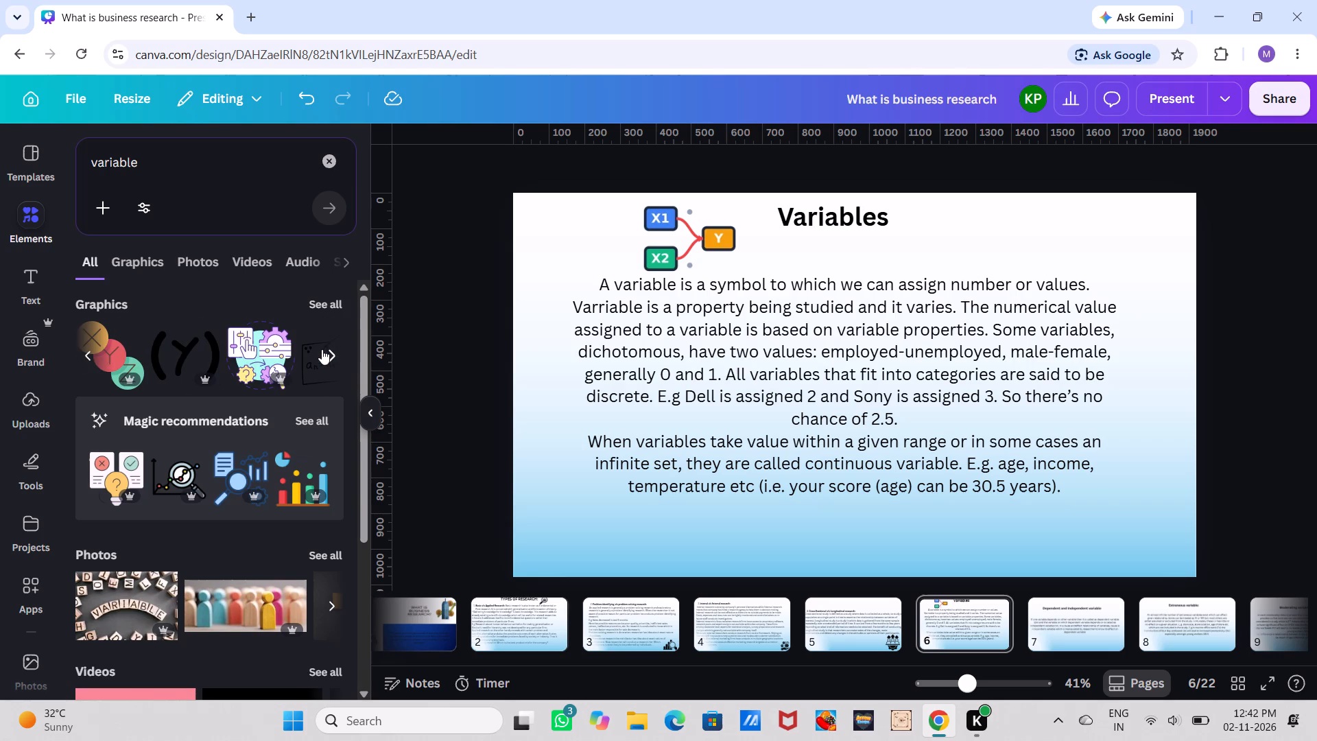
click(322, 349)
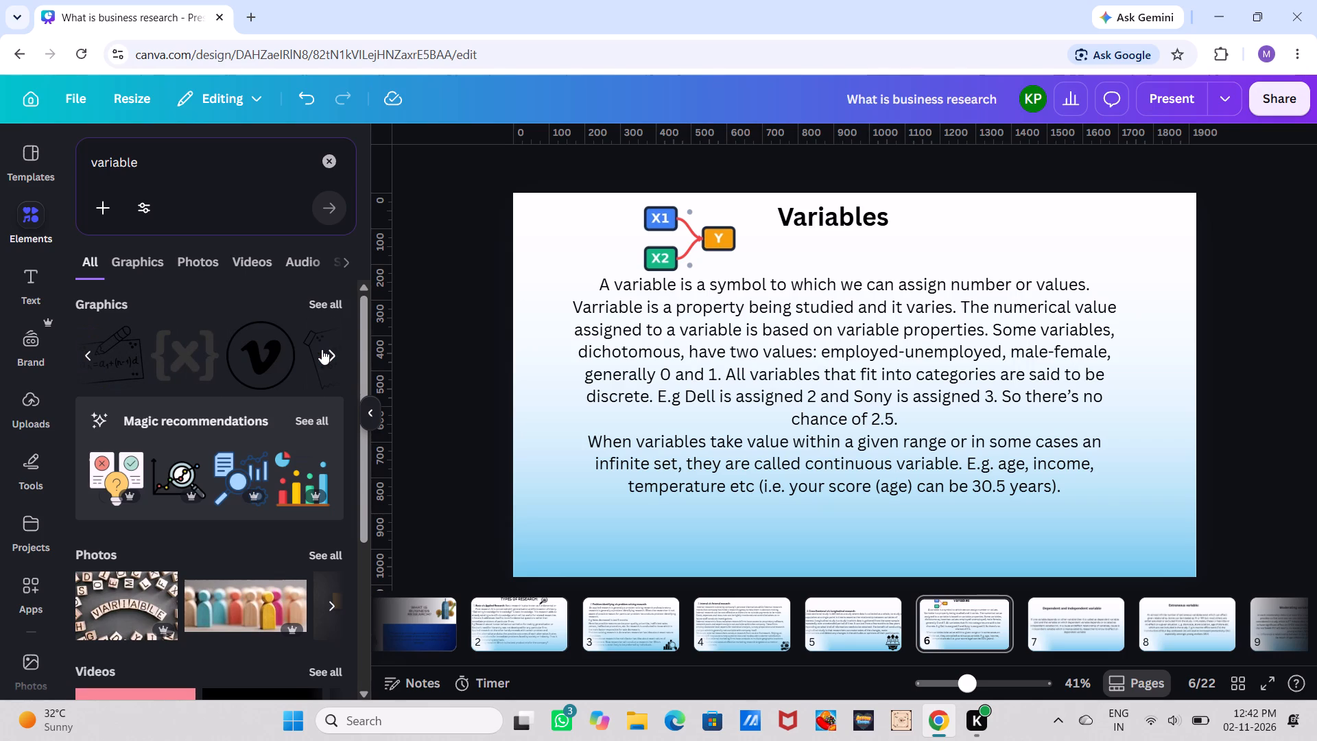
click(322, 349)
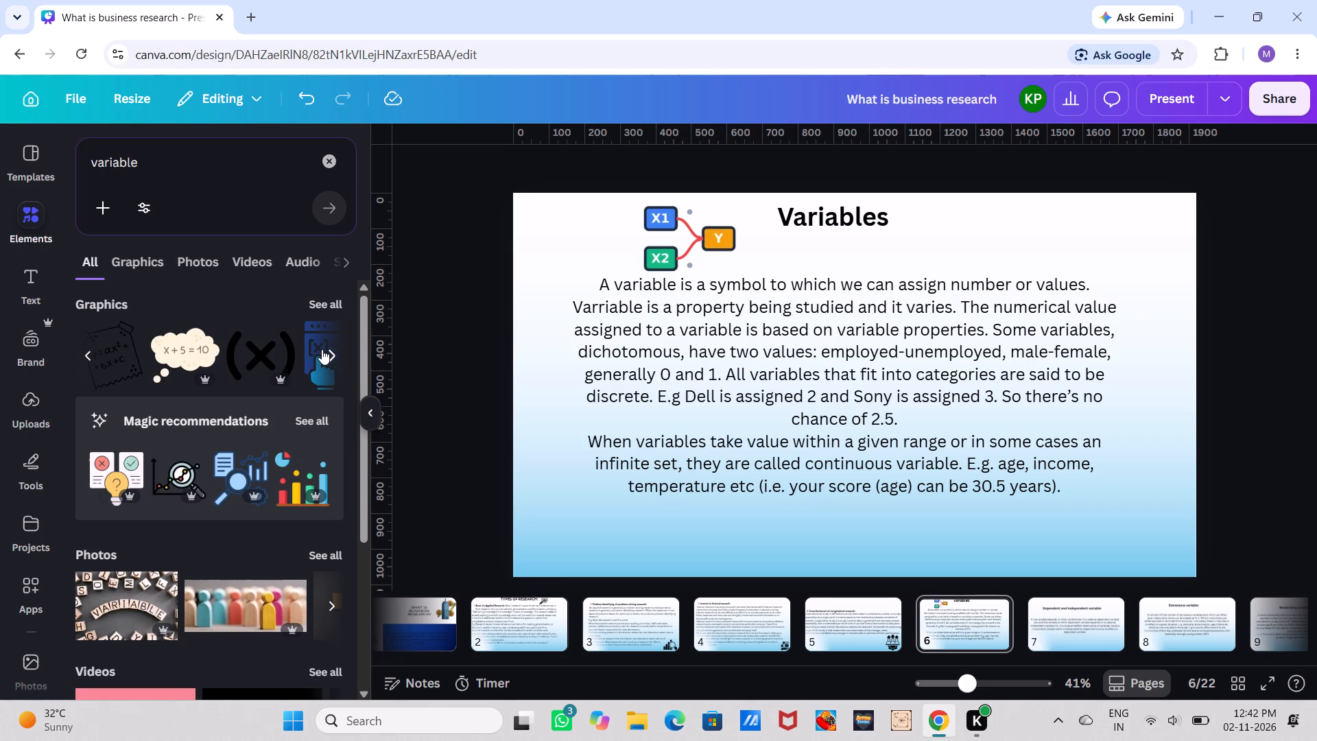
click(322, 349)
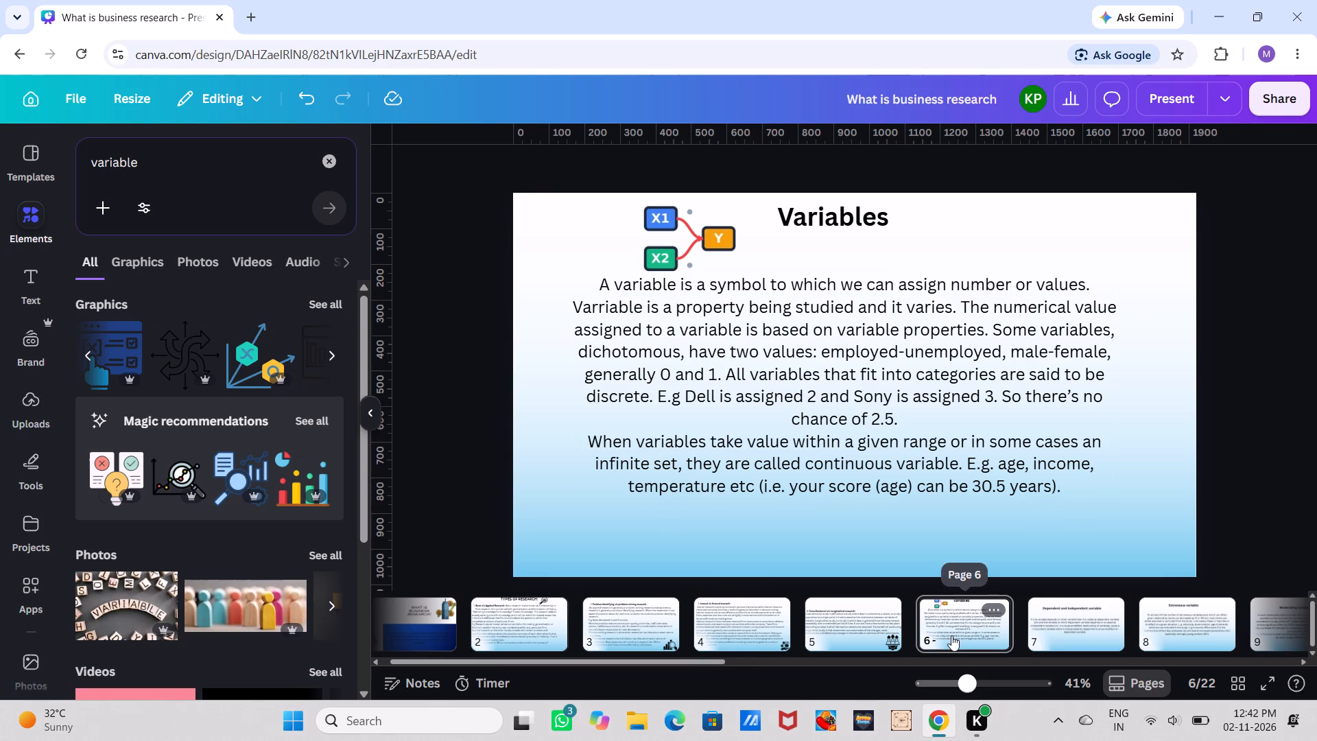
Go to the "Dependent and Independent variable" page, page 7, and search the elements for "independent".
key(Right)
click(1034, 597)
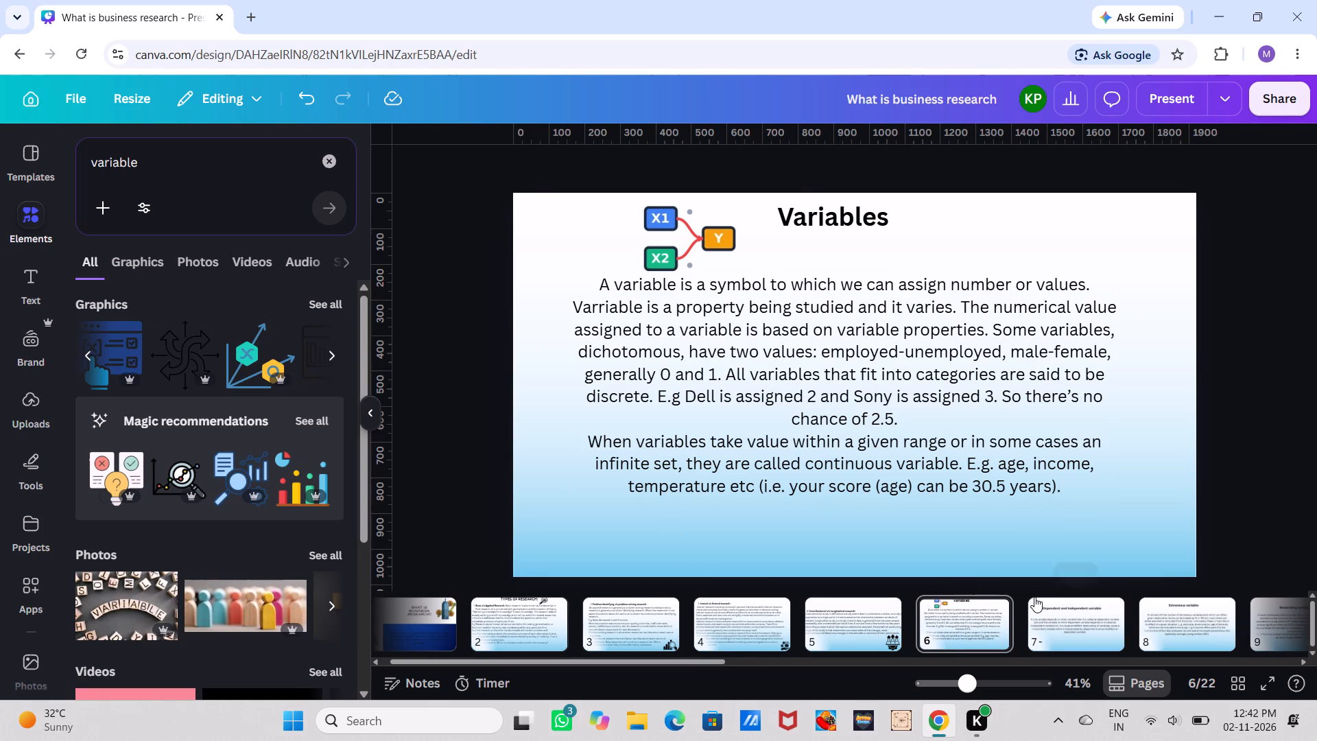
click(275, 176)
click(263, 169)
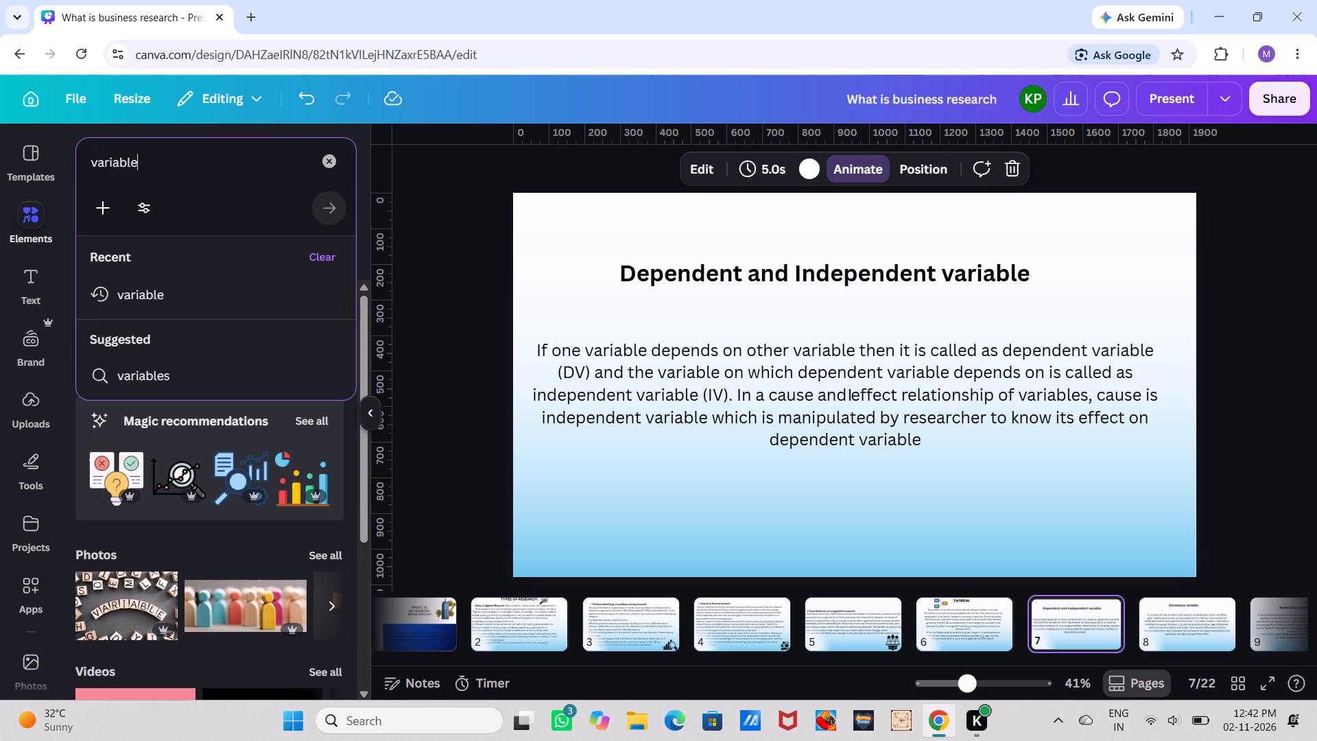
key(BackSpace)
key(BackSpace)
key(BackSpace)
key(BackSpace)
key(BackSpace)
key(BackSpace)
key(BackSpace)
key(BackSpace)
key(BackSpace)
key(BackSpace)
key(BackSpace)
key(BackSpace)
key(BackSpace)
key(BackSpace)
key(BackSpace)
key(BackSpace)
key(BackSpace)
key(BackSpace)
key(BackSpace)
key(BackSpace)
text(indepe)
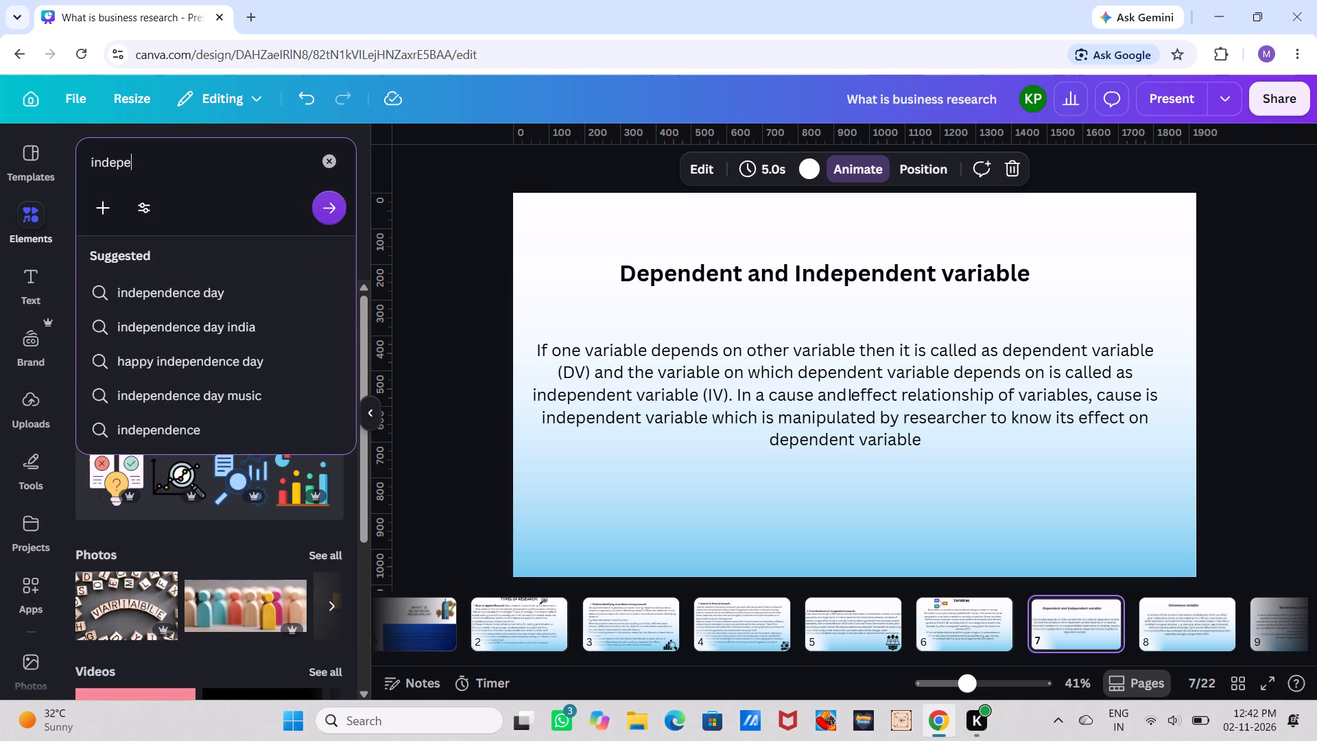
text(ndent)
key(Return)
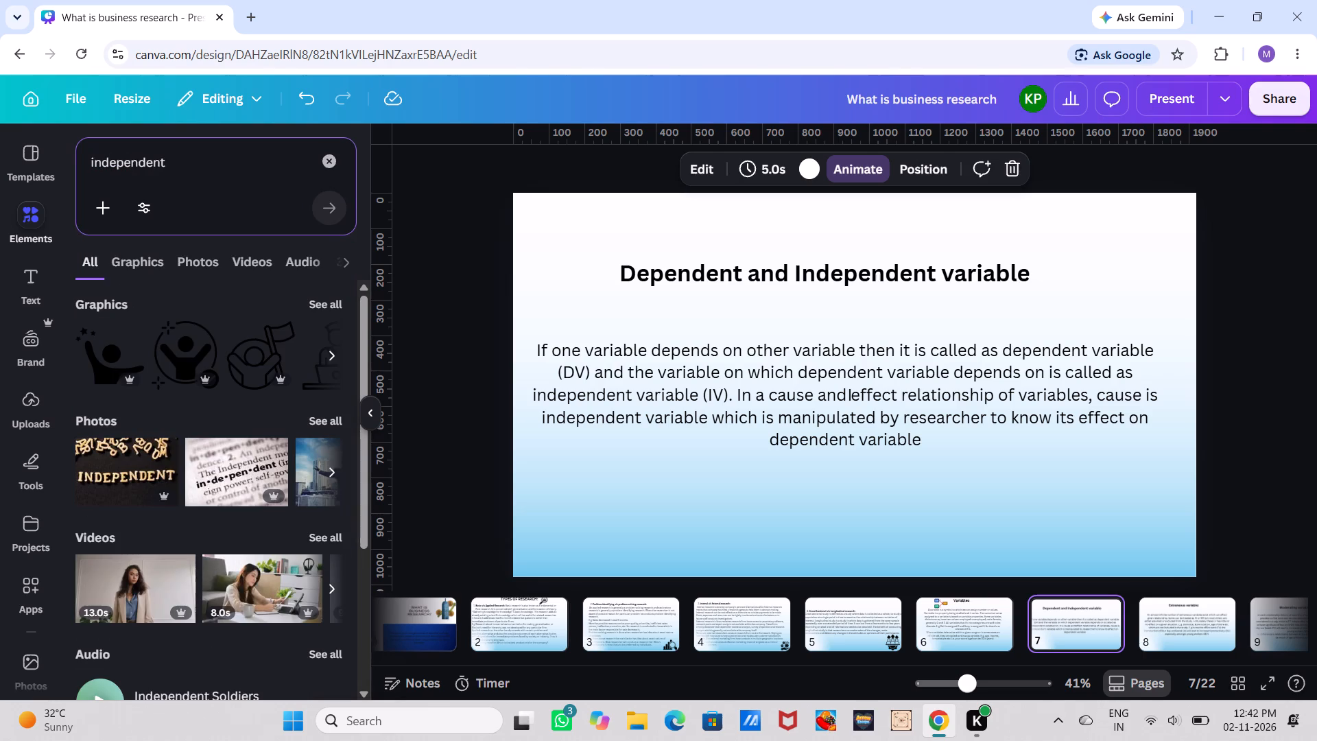
click(193, 329)
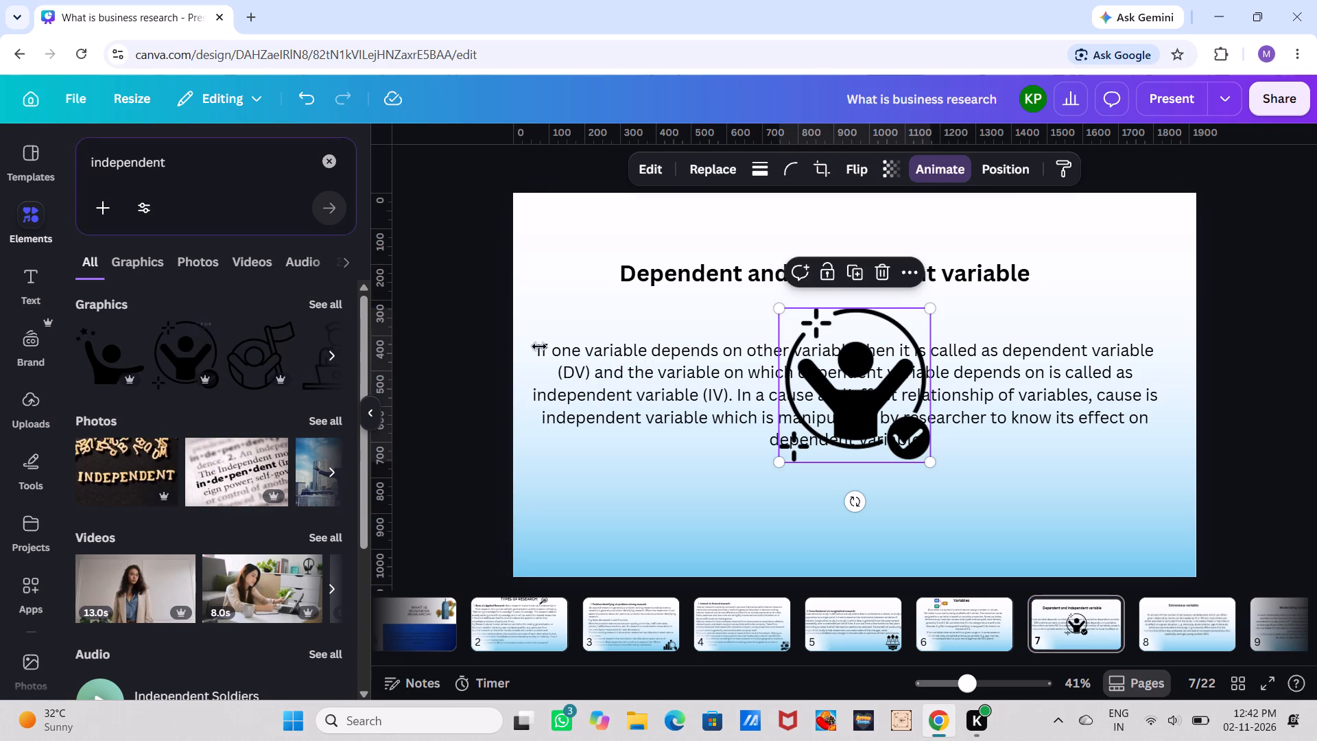
drag(846, 412, 693, 515)
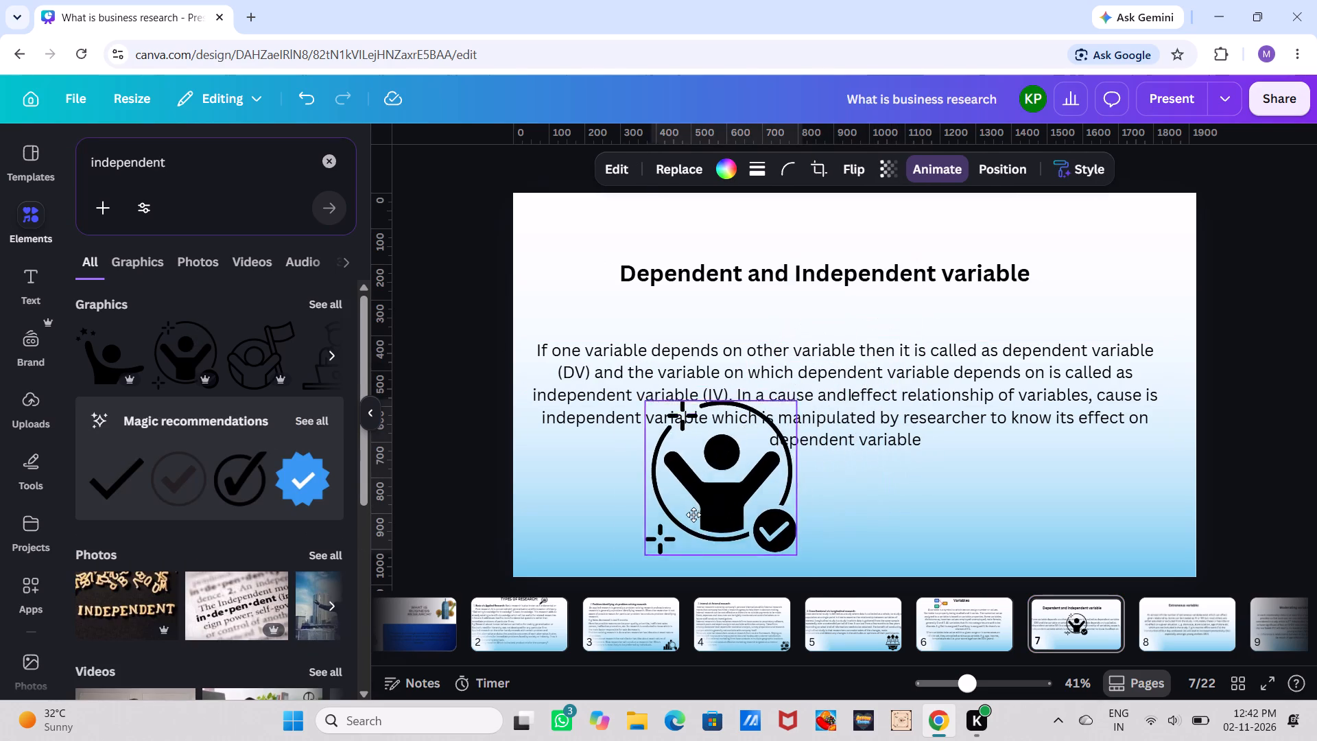
drag(693, 515, 644, 524)
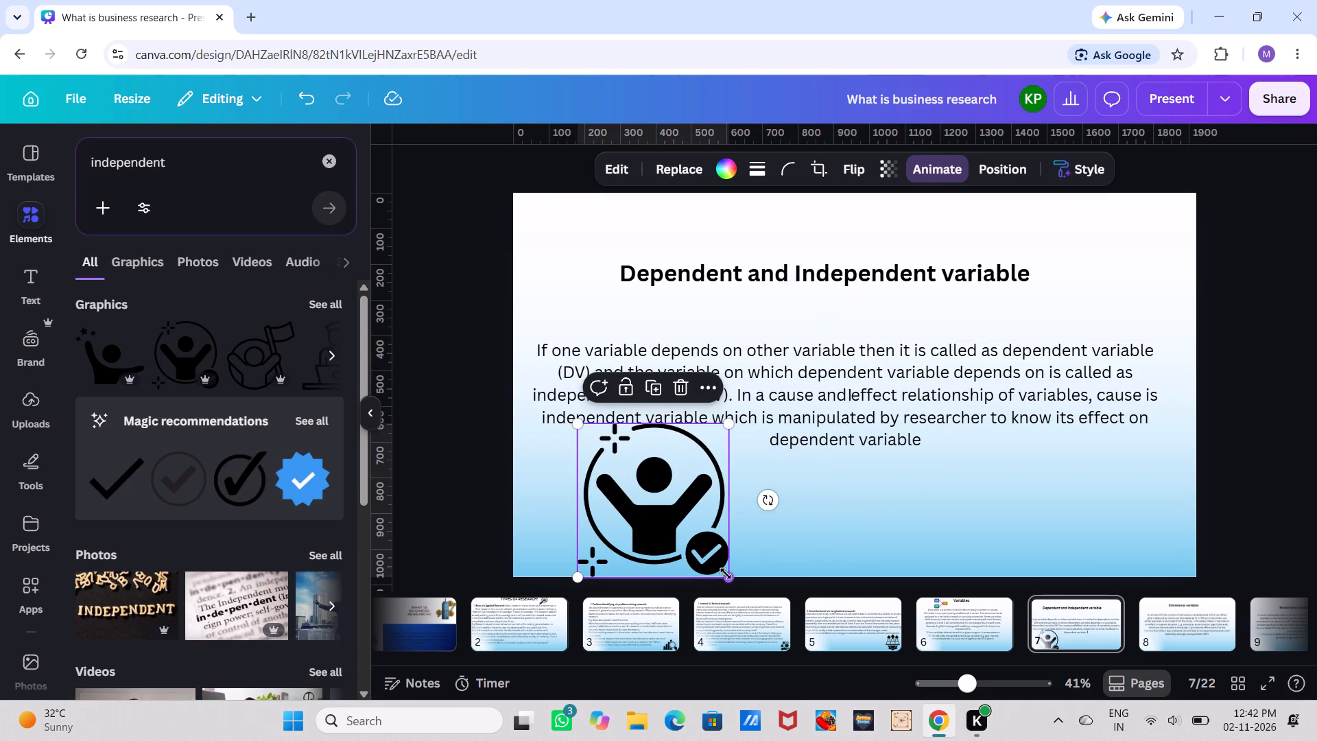
drag(726, 578, 714, 567)
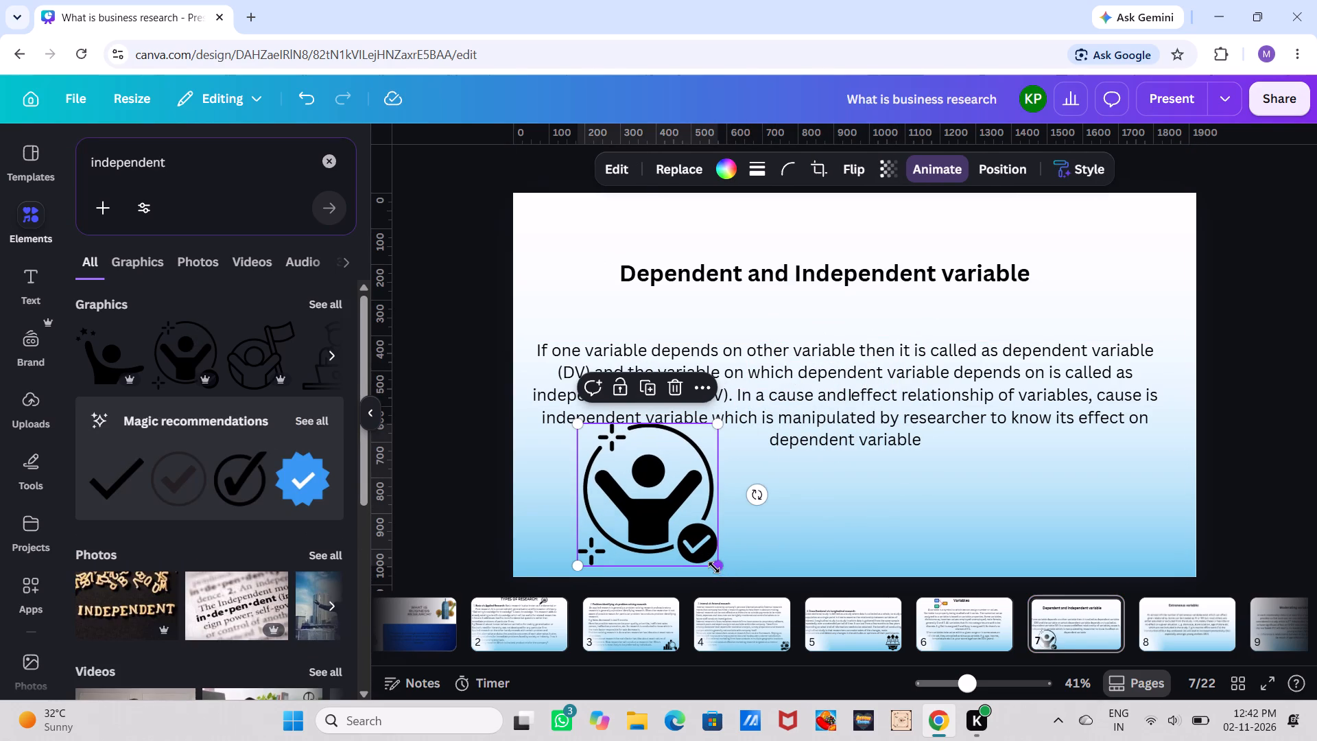
drag(694, 550, 695, 558)
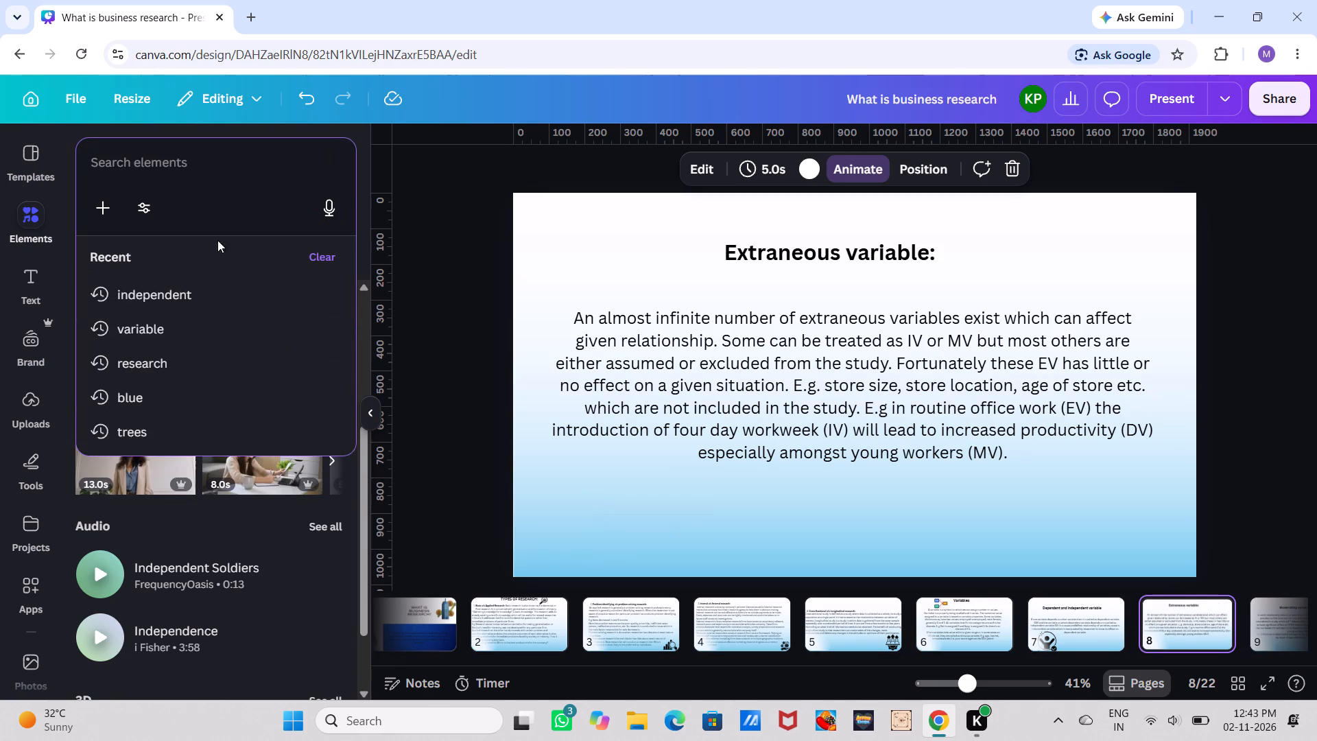
click(165, 338)
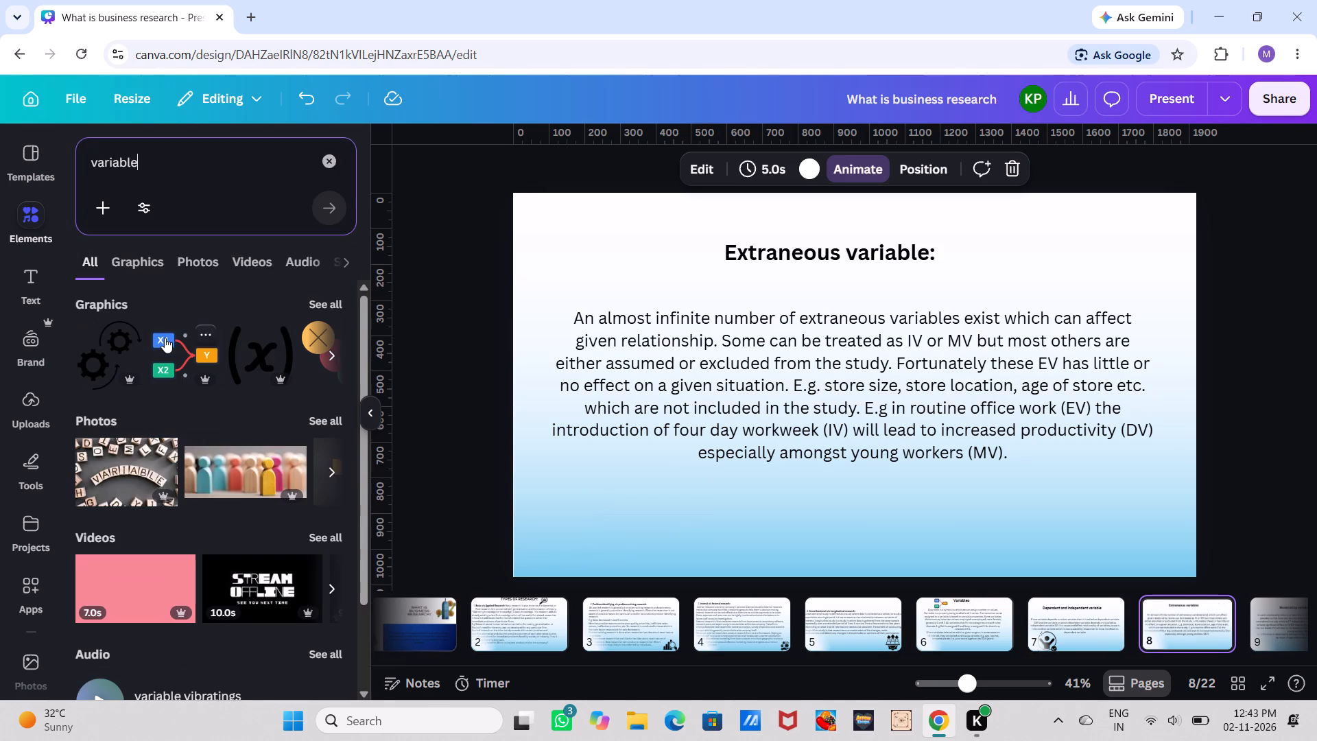
Add the purple sliders-and-gears graphic to page 8, shrink it, and place it in the page's bottom-left corner.
click(326, 462)
click(326, 462)
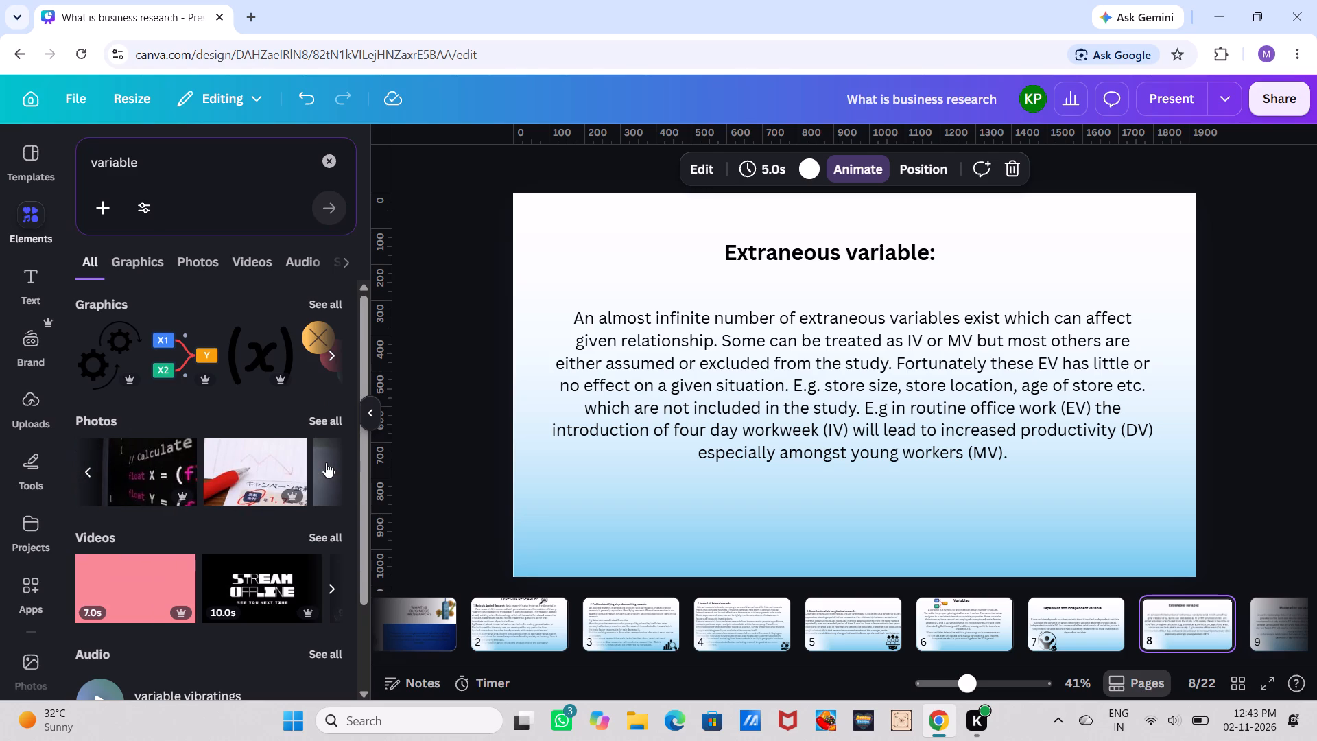
click(326, 462)
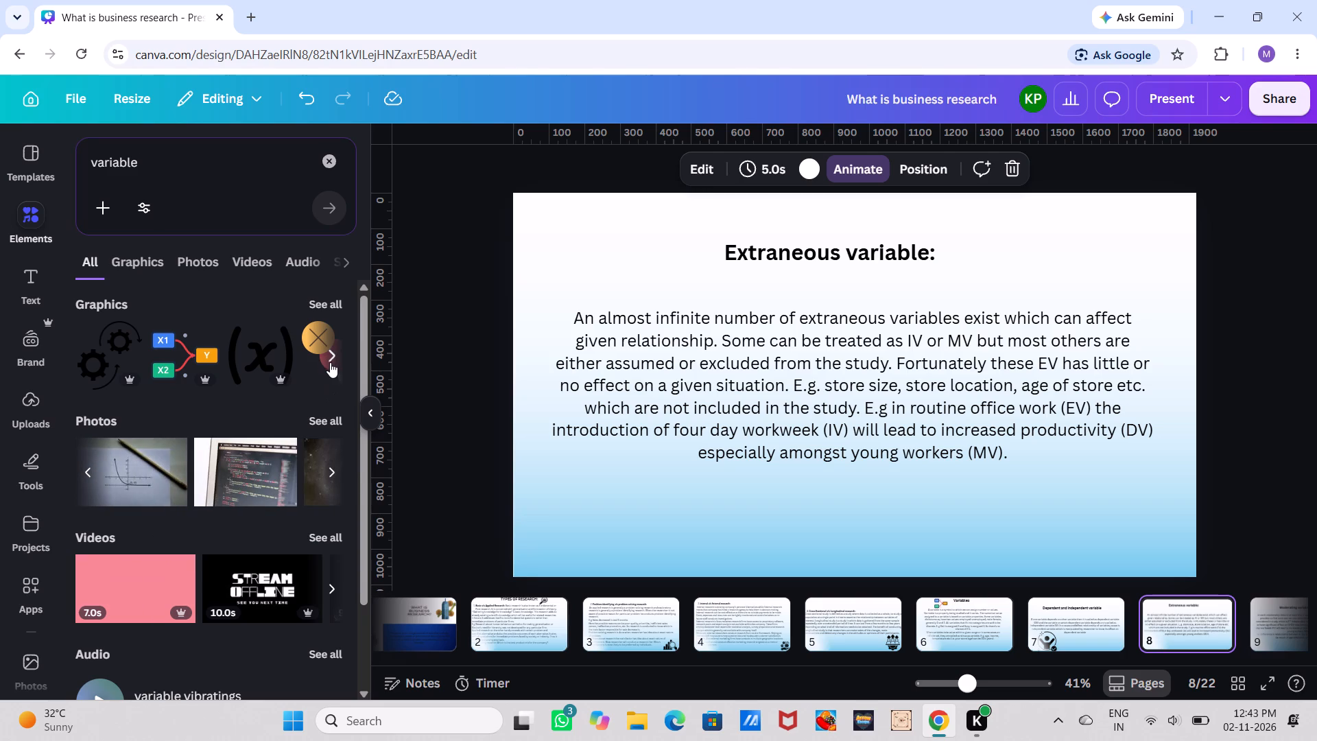
click(329, 362)
click(329, 362)
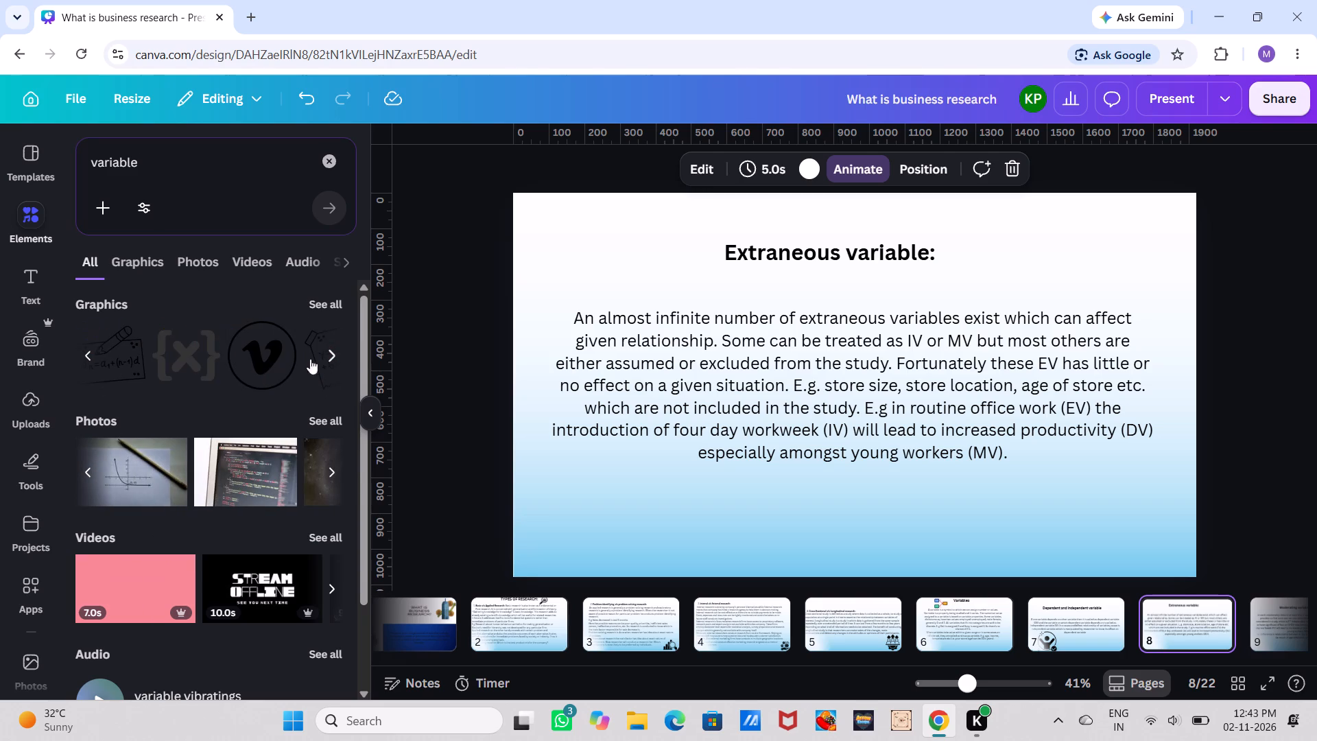
click(89, 360)
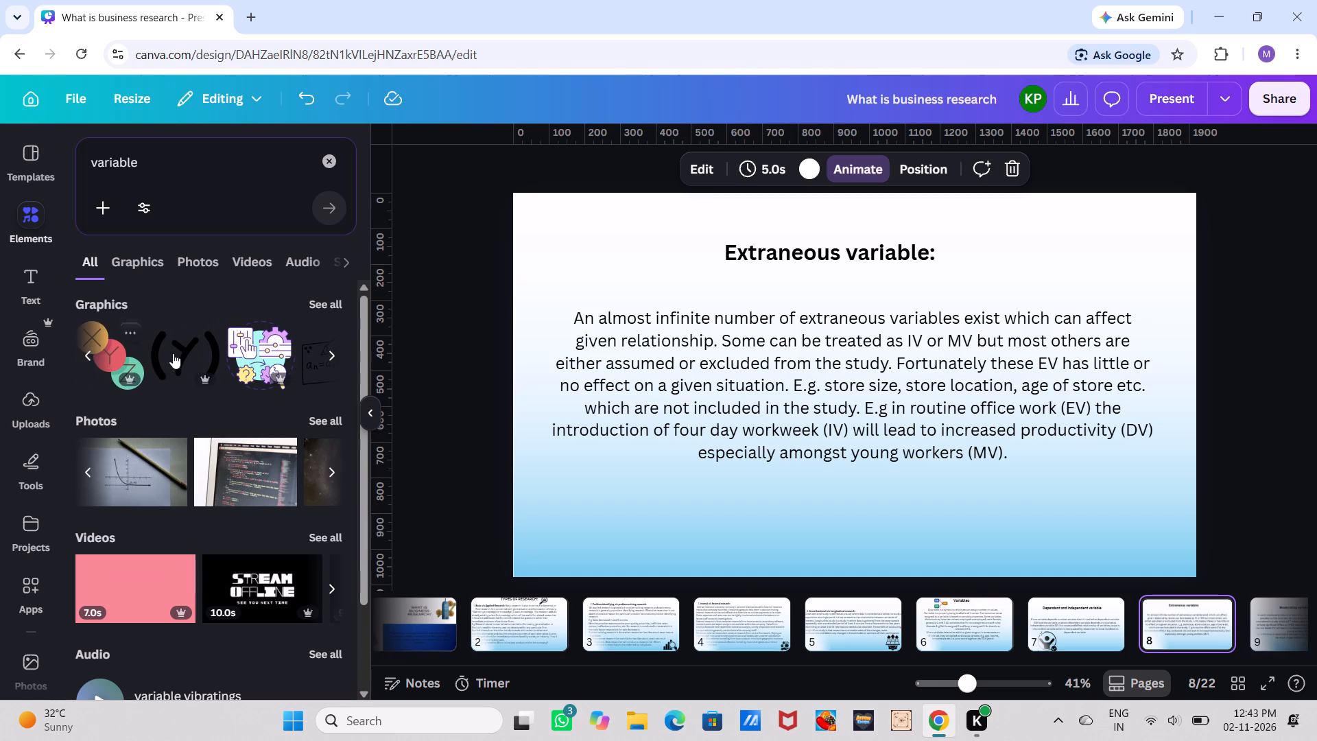
click(251, 351)
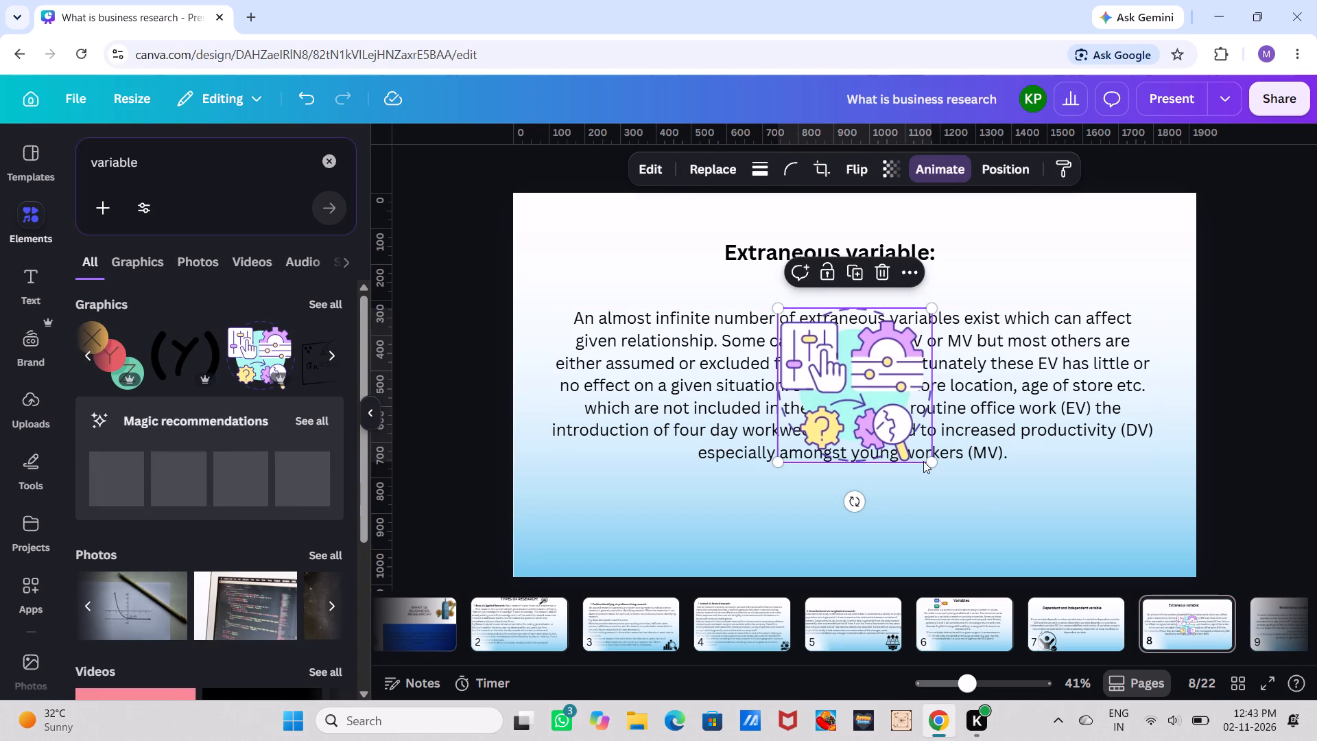
drag(935, 462, 900, 442)
drag(866, 393, 779, 457)
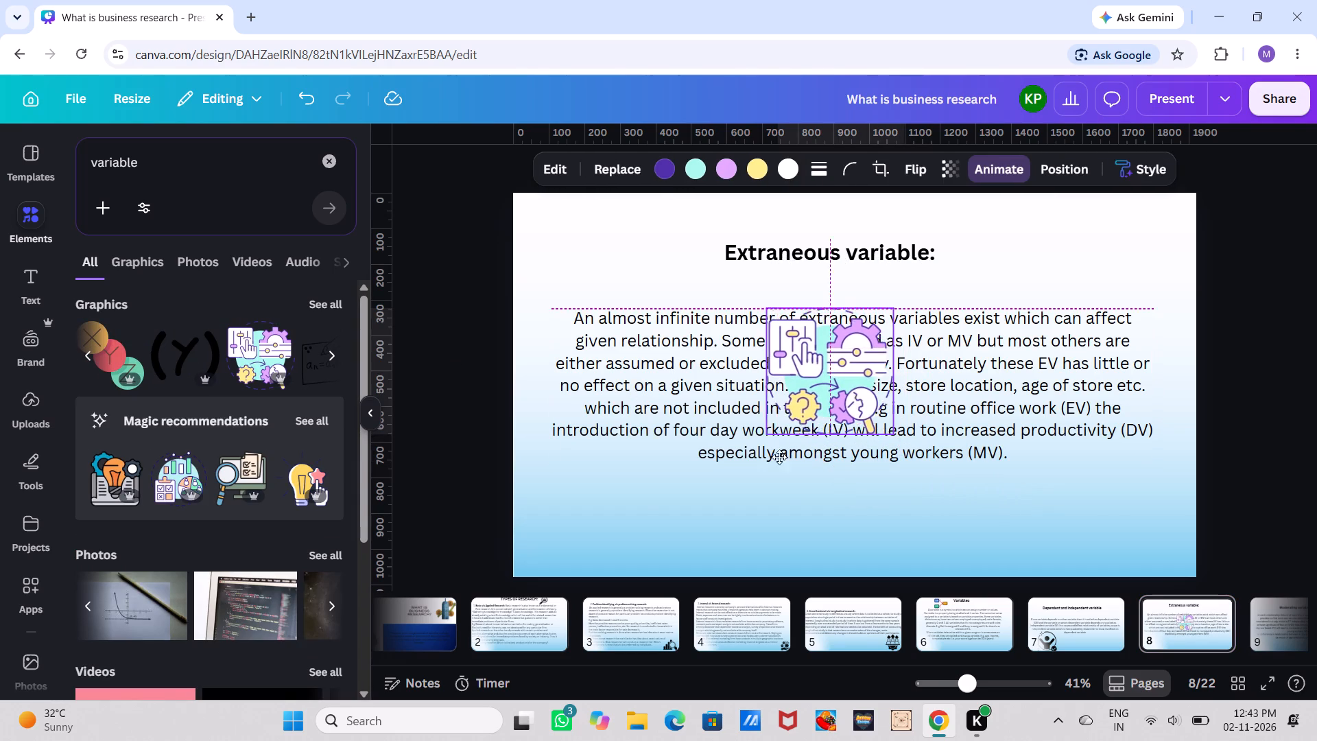
drag(779, 457, 634, 530)
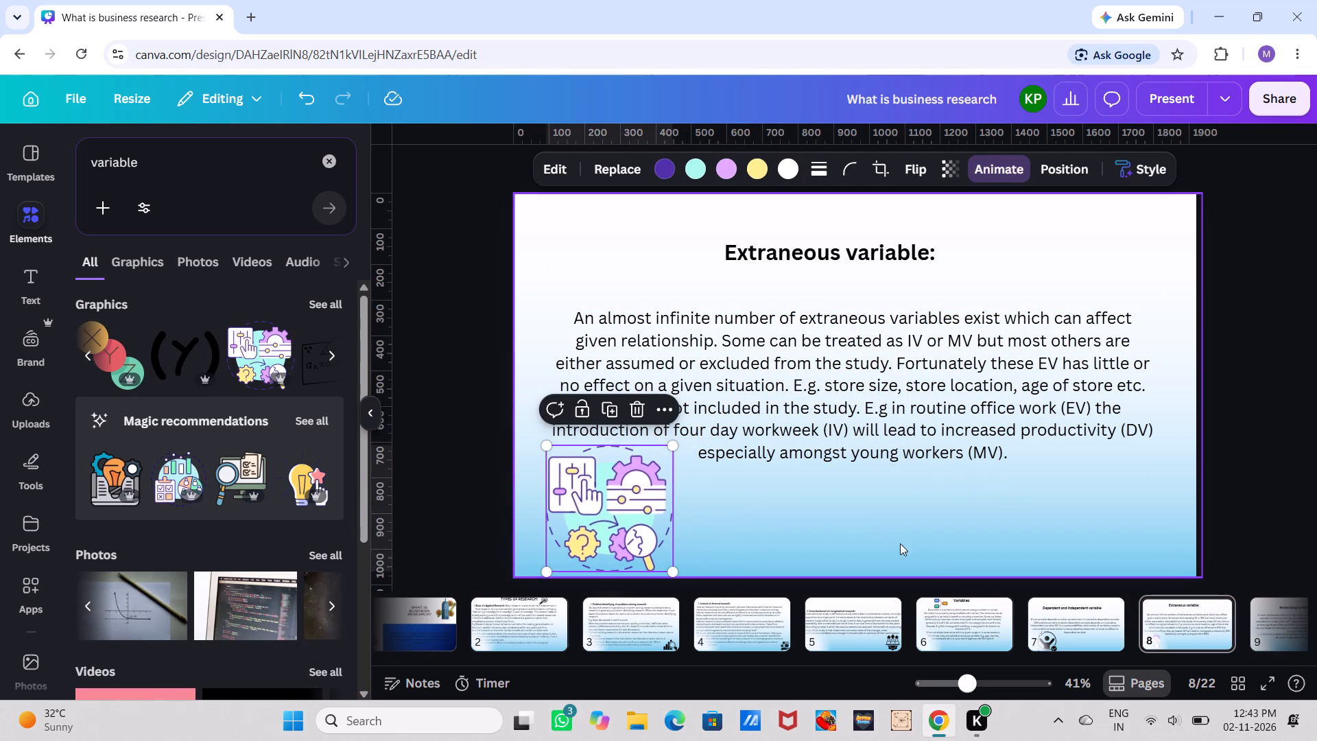
click(1210, 526)
Add the recommended magnifier, monitor and checklist graphic to page 9, "Moderating variables", shrink it, and place it above the text, right of the heading.
key(Right)
key(Right)
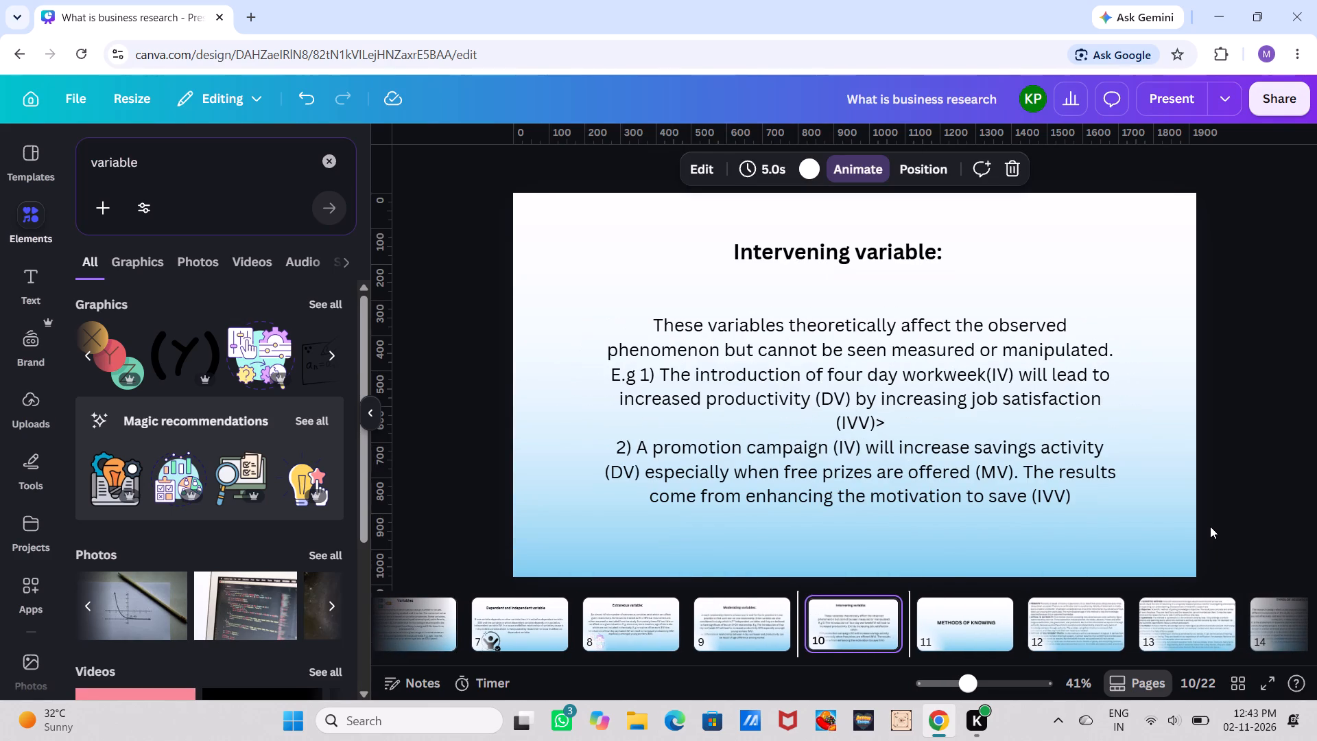
key(Left)
key(Left)
key(Right)
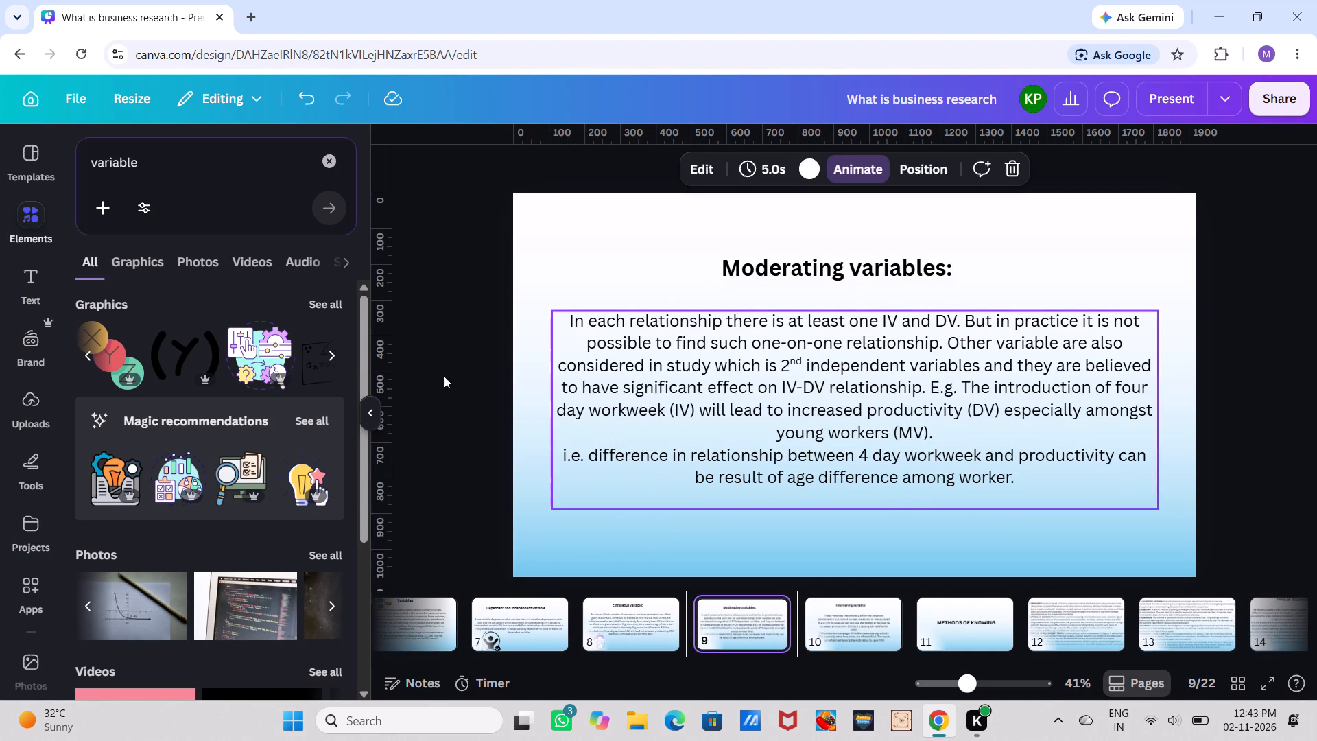
click(244, 473)
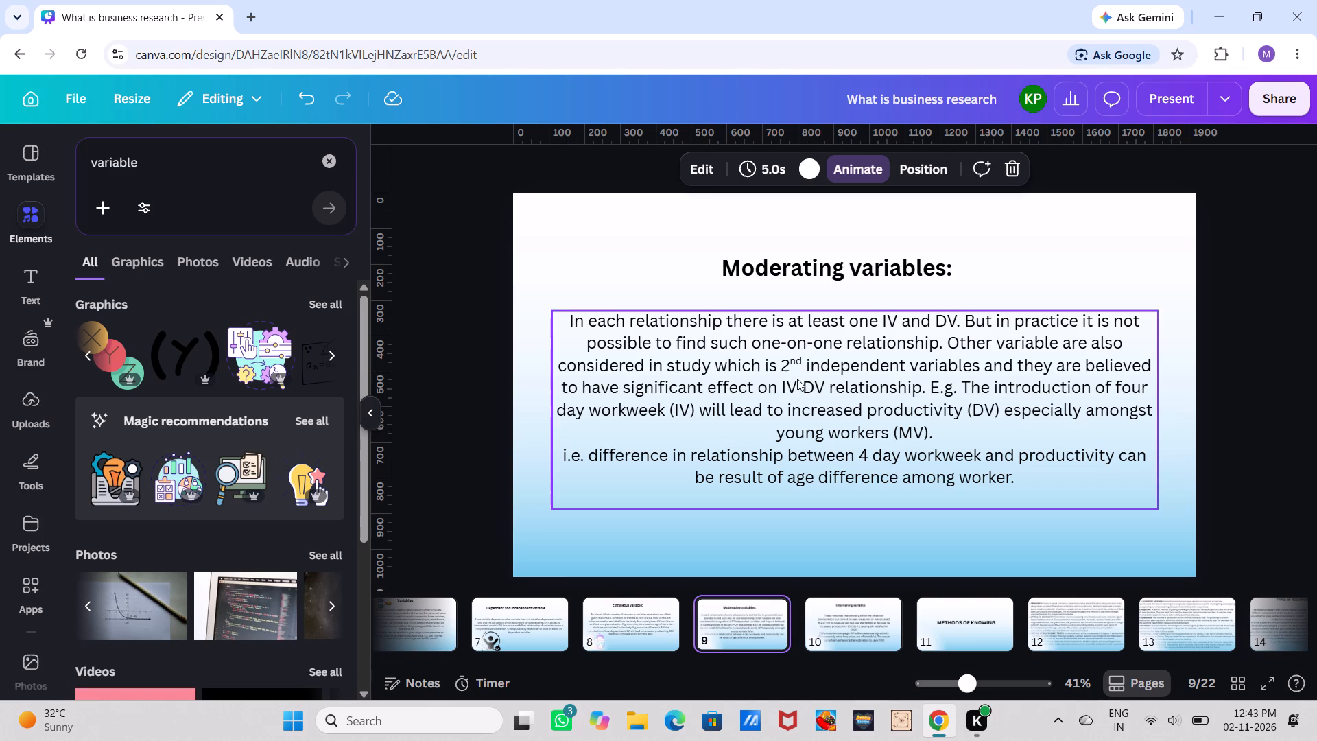
click(801, 381)
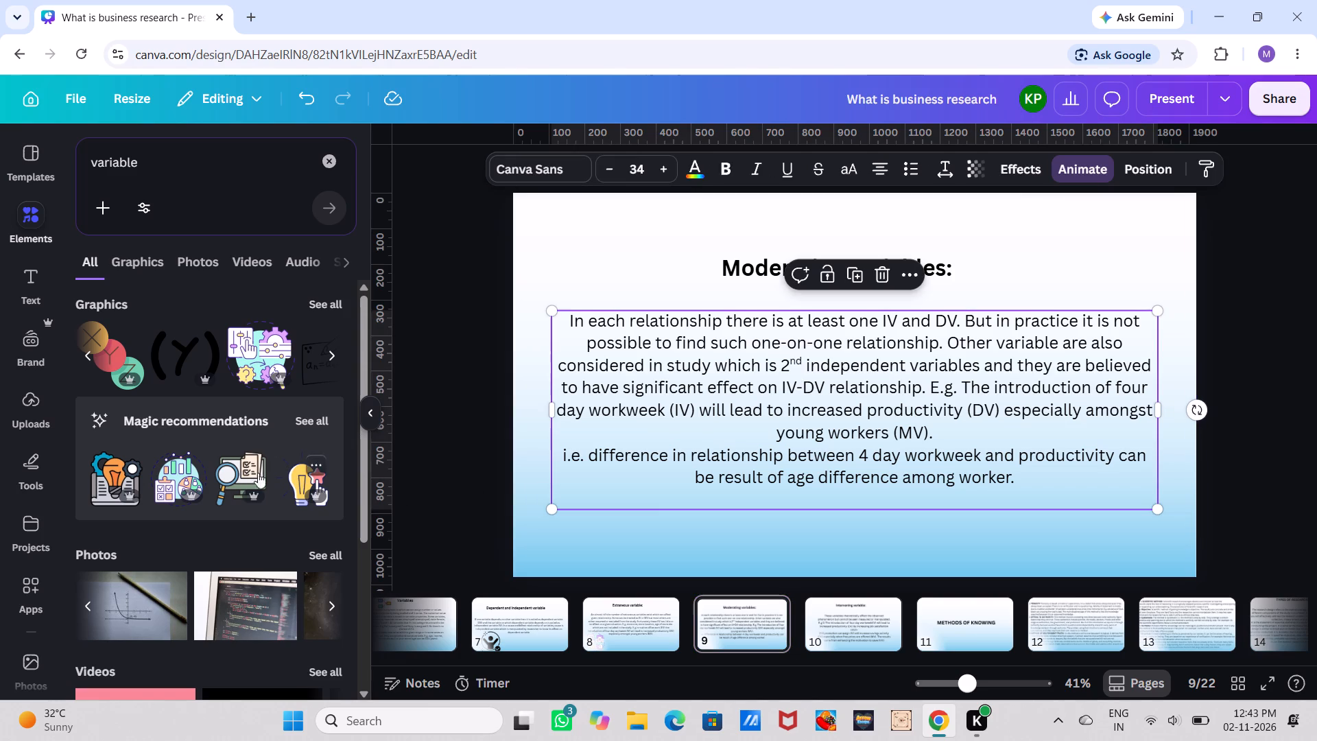
click(242, 473)
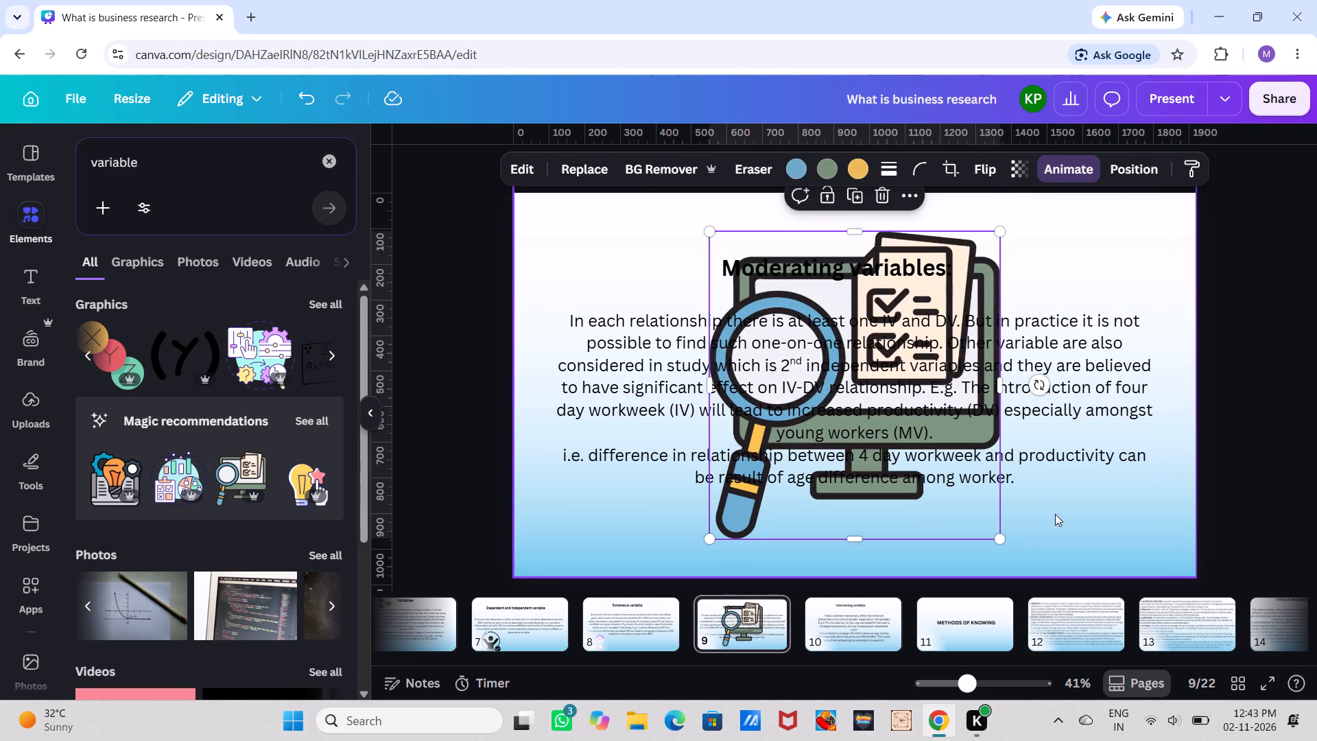
drag(999, 535, 958, 502)
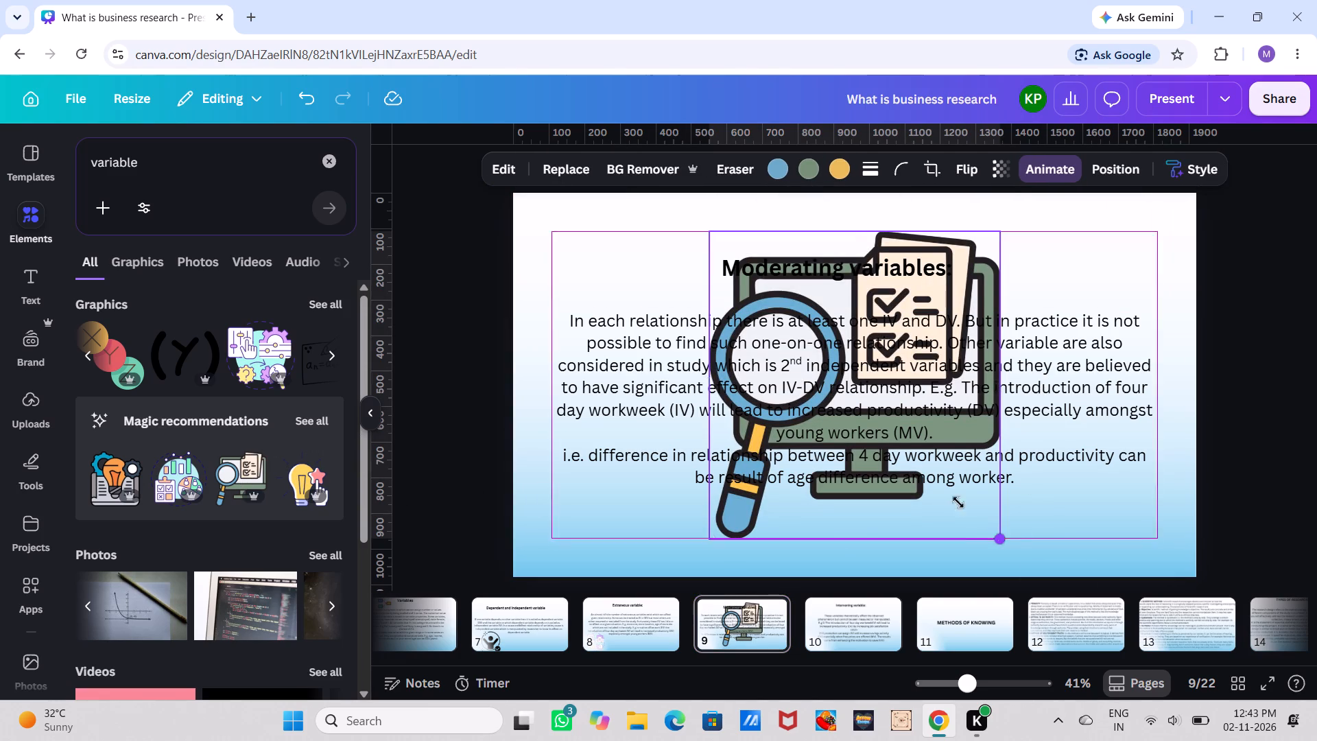
drag(958, 502, 807, 362)
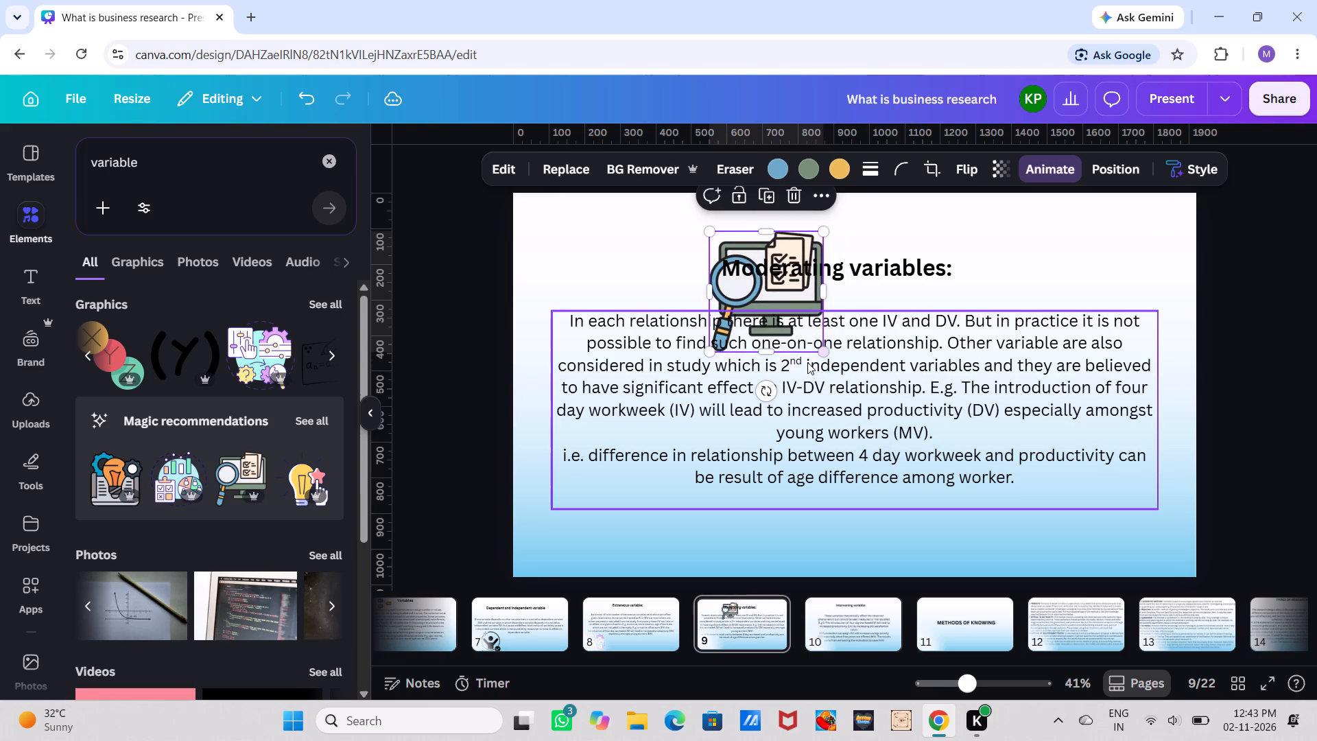
drag(779, 311, 1062, 278)
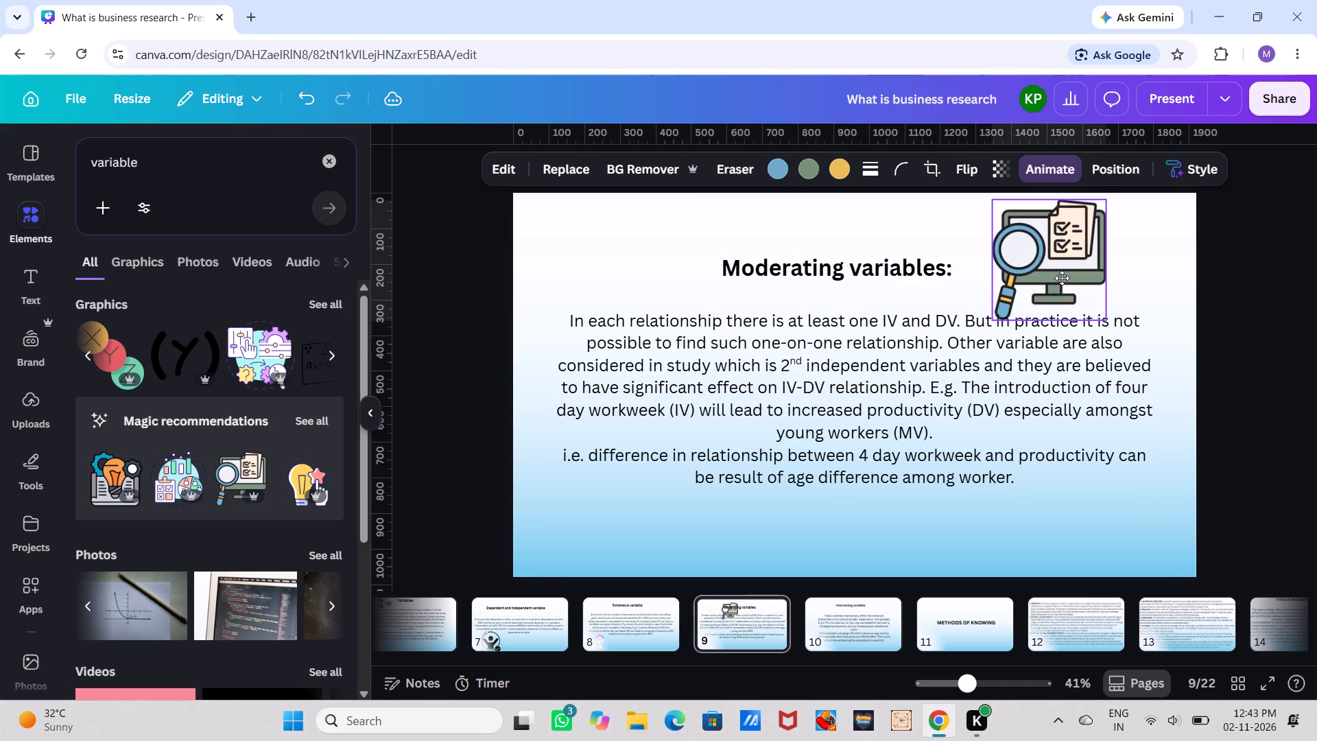
drag(1062, 278, 1060, 276)
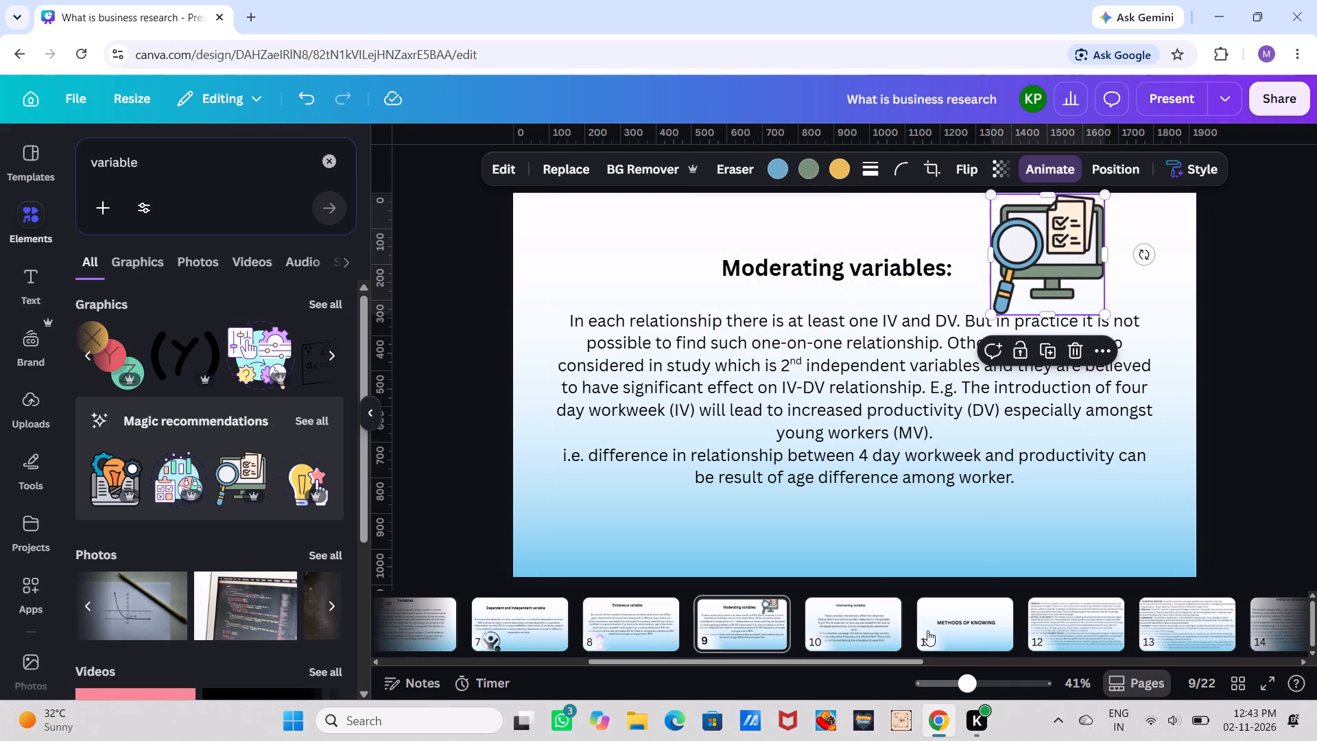
Add the recommended light bulb, star and pointing hand graphic to page 10, "Intervening variable", and place it in the page's upper-left corner.
click(873, 623)
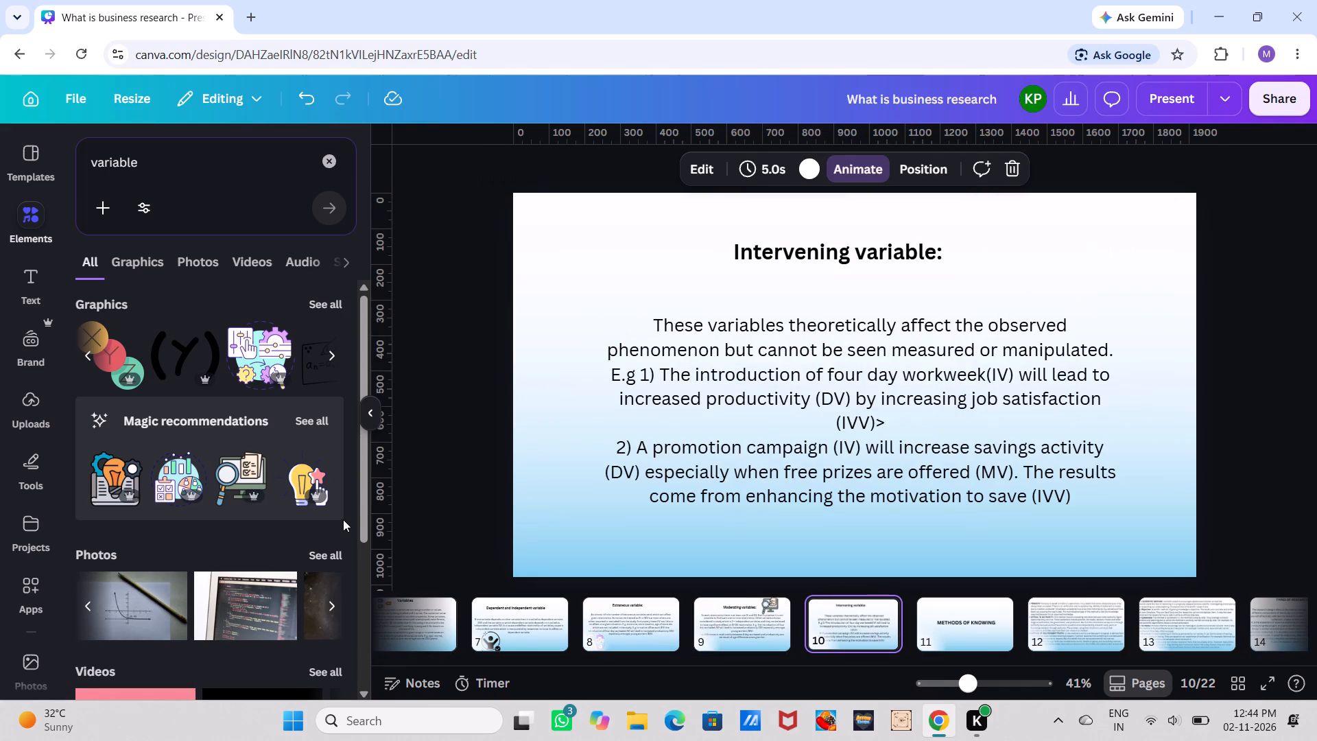
click(316, 467)
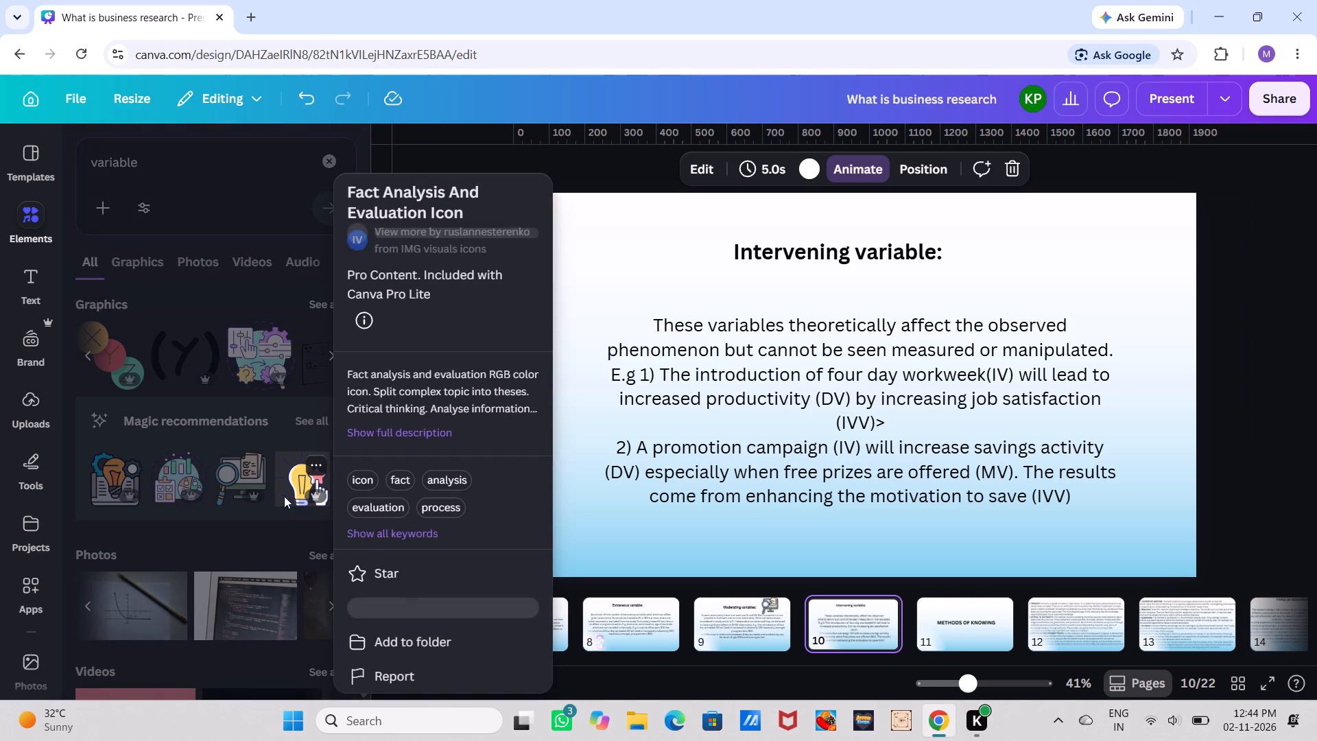
click(300, 488)
click(300, 488)
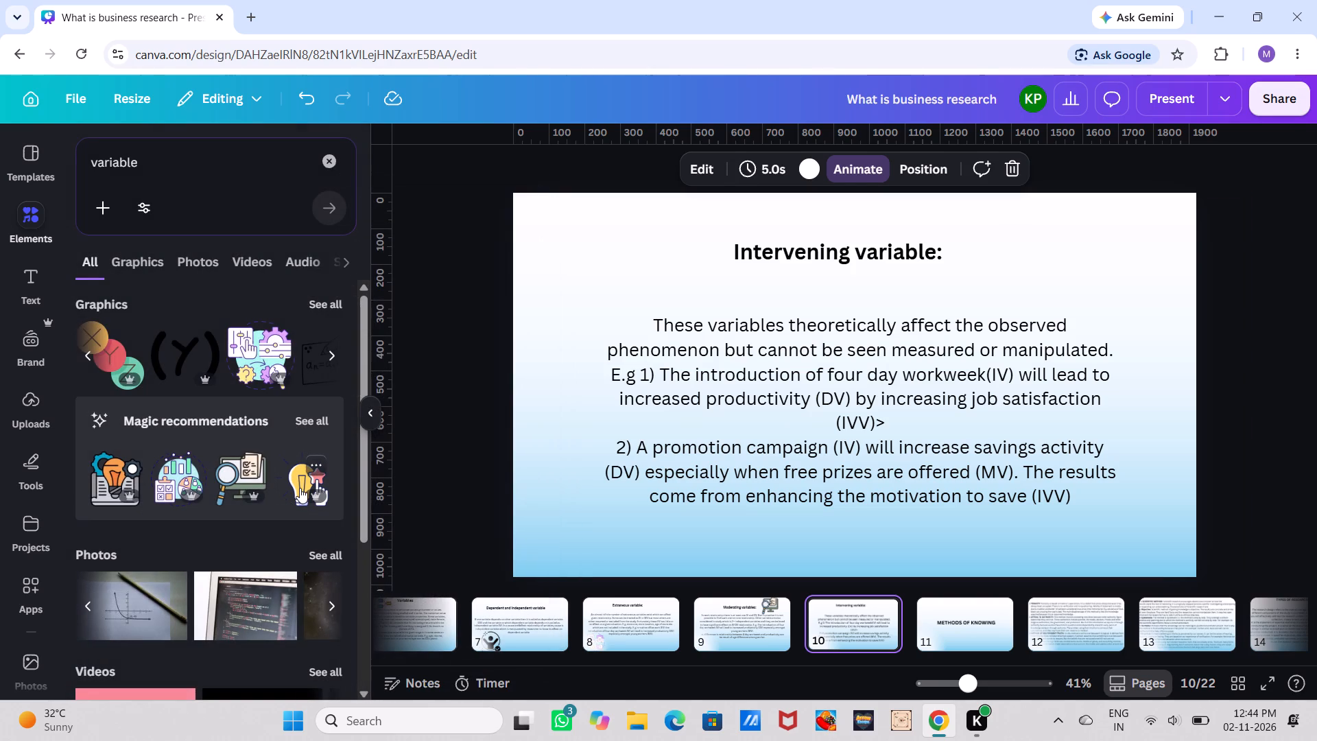
drag(901, 422, 658, 435)
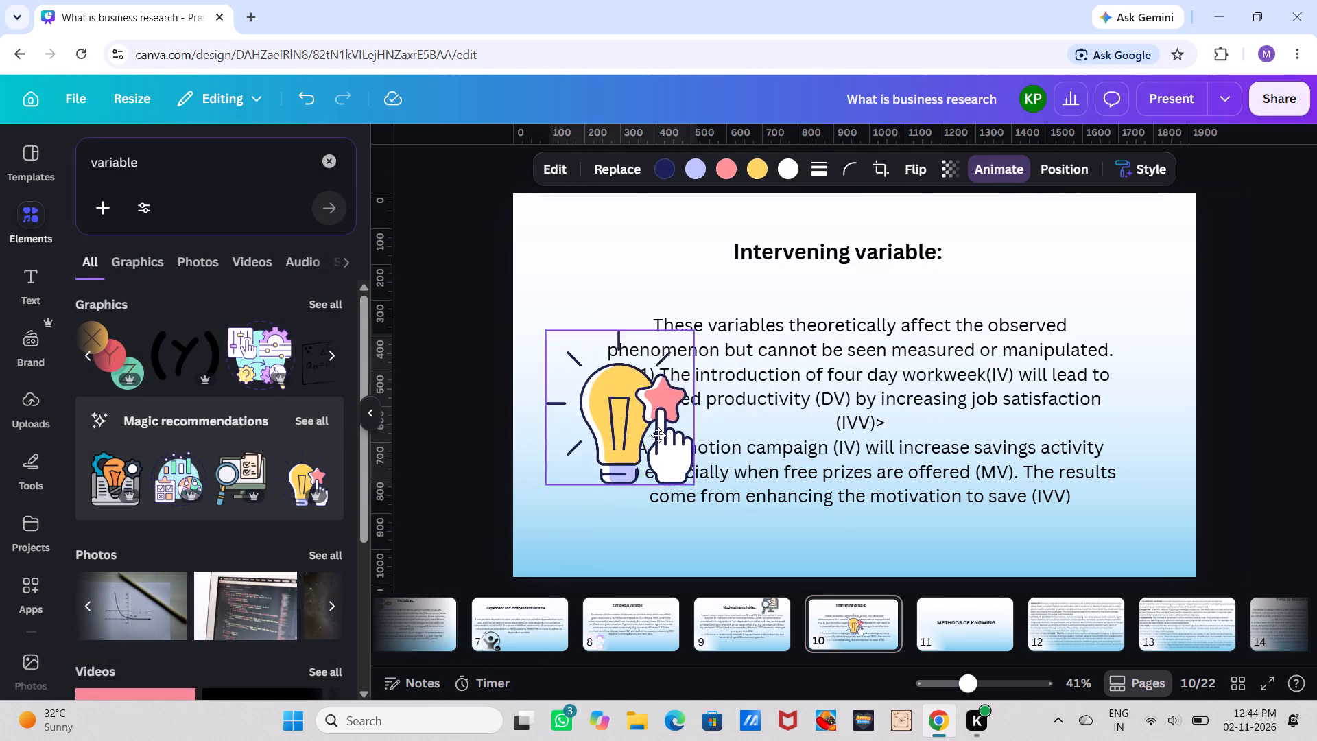
drag(658, 435, 622, 290)
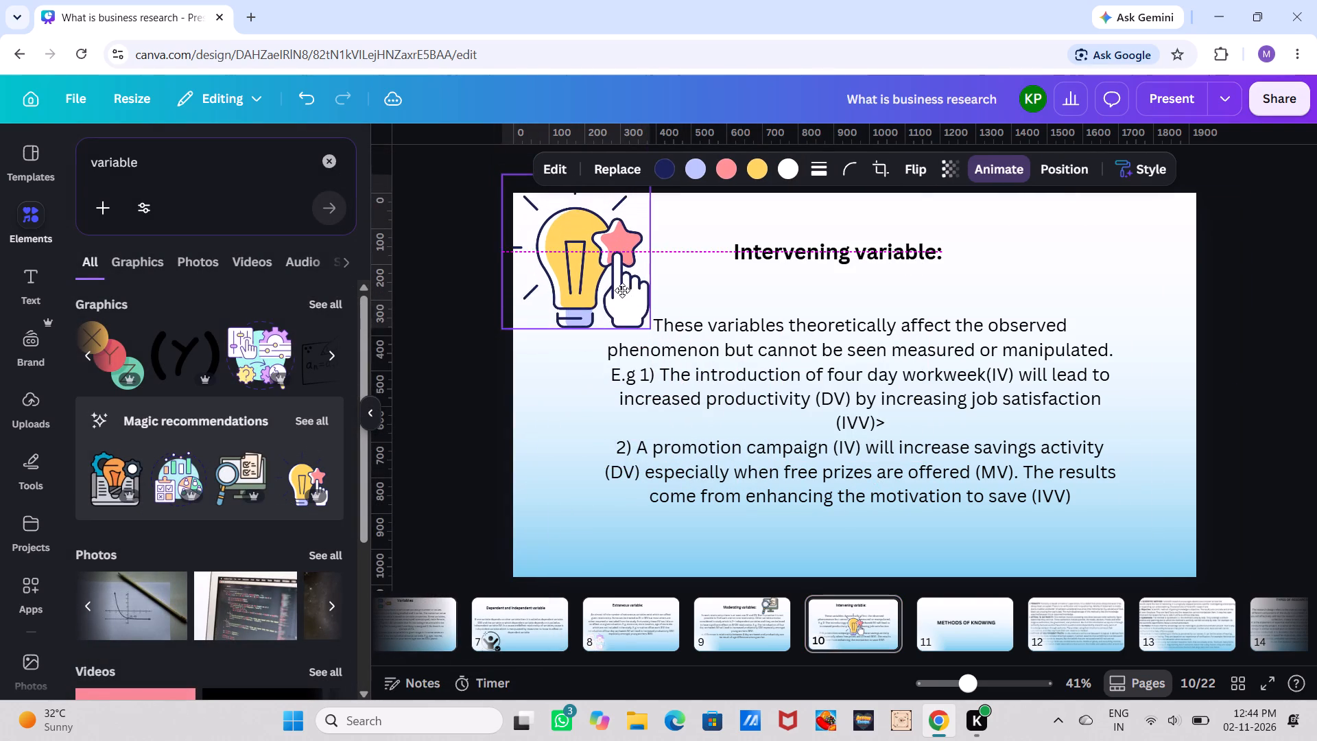
drag(622, 290, 624, 299)
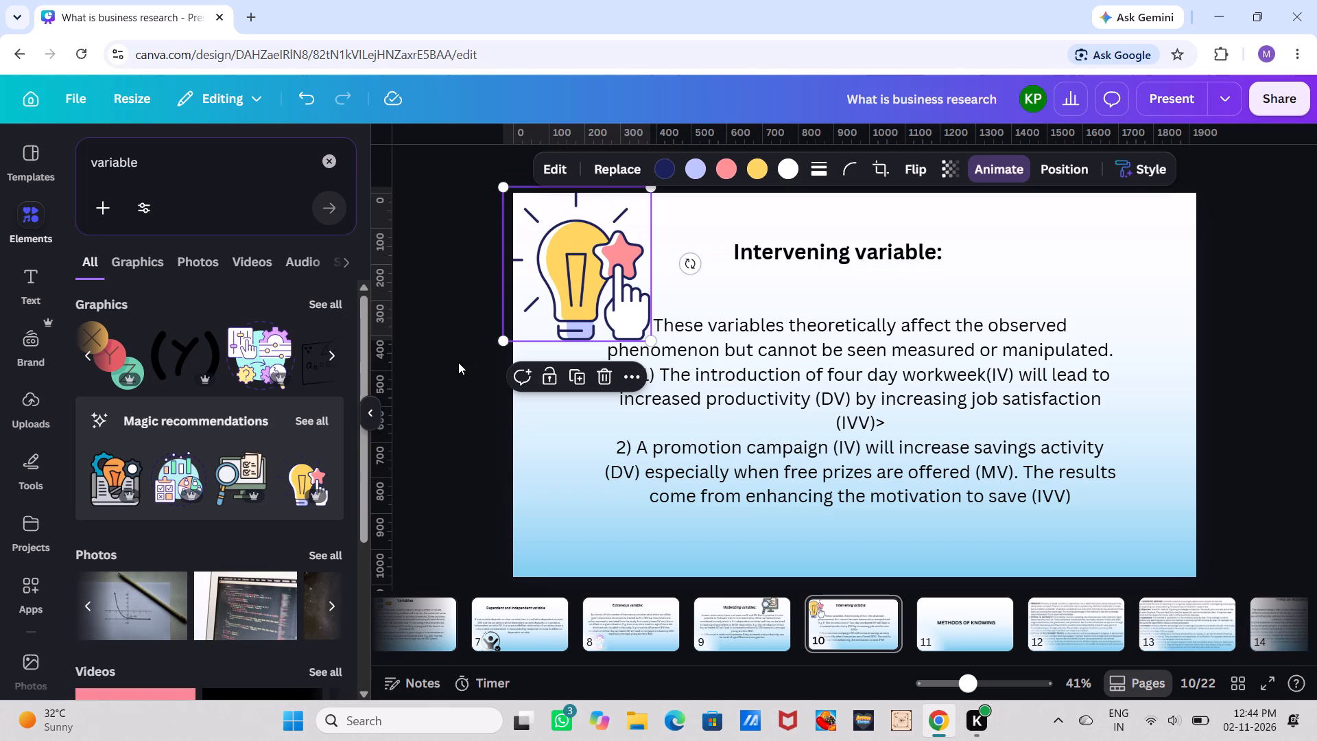
click(458, 362)
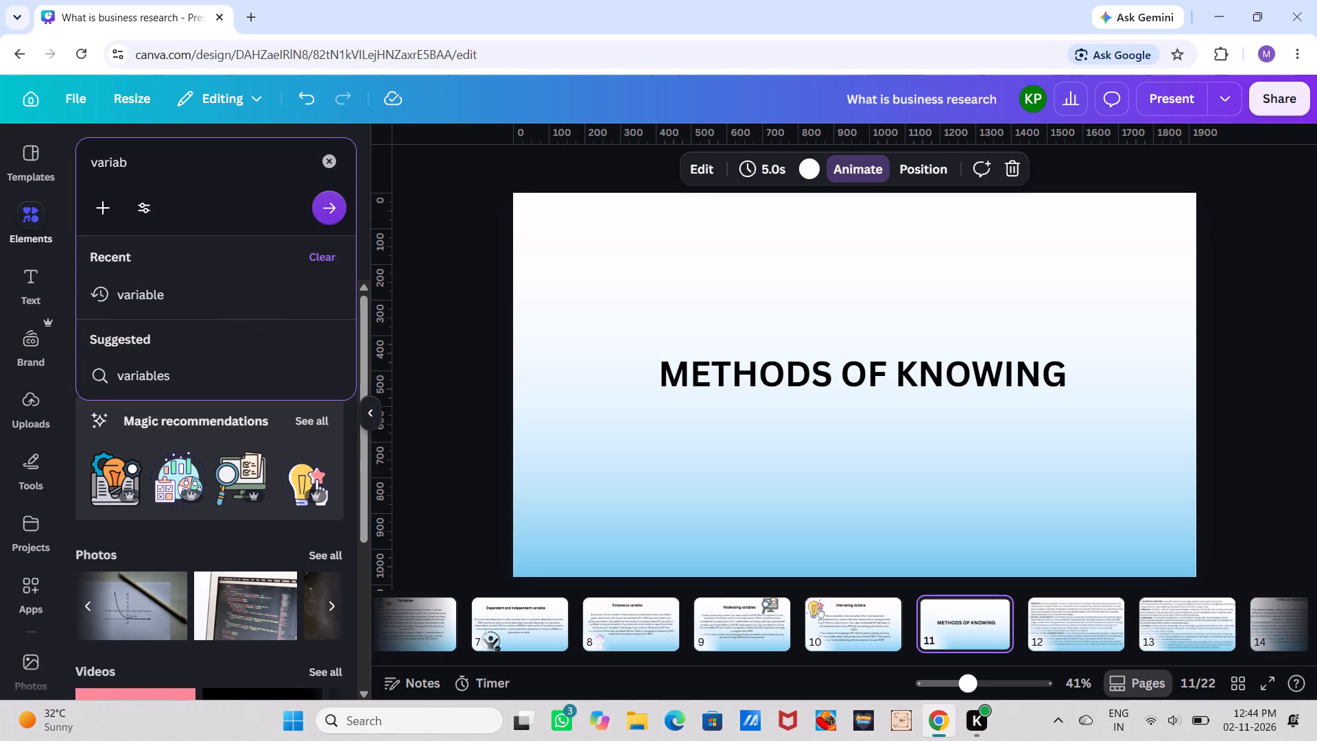
key(BackSpace)
key(BackSpace)
key(BackSpace)
key(BackSpace)
key(BackSpace)
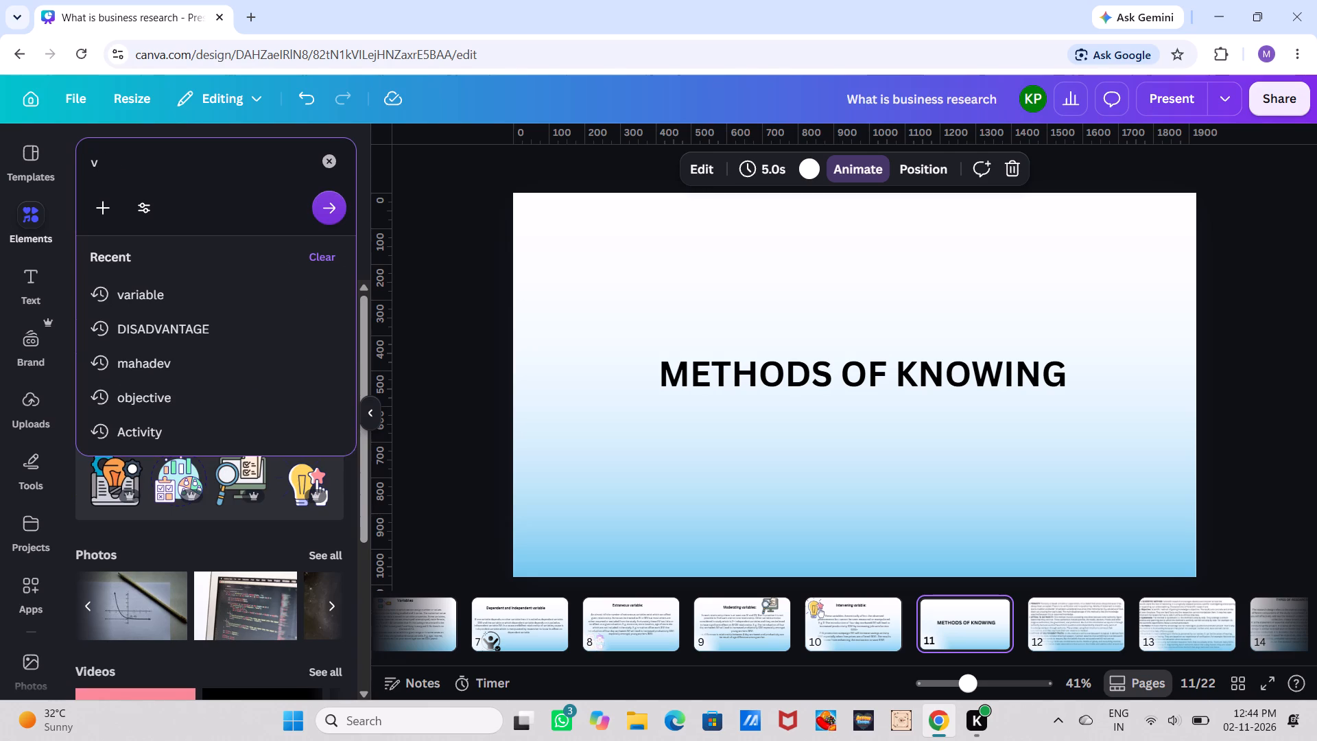
text(knowledge)
key(Return)
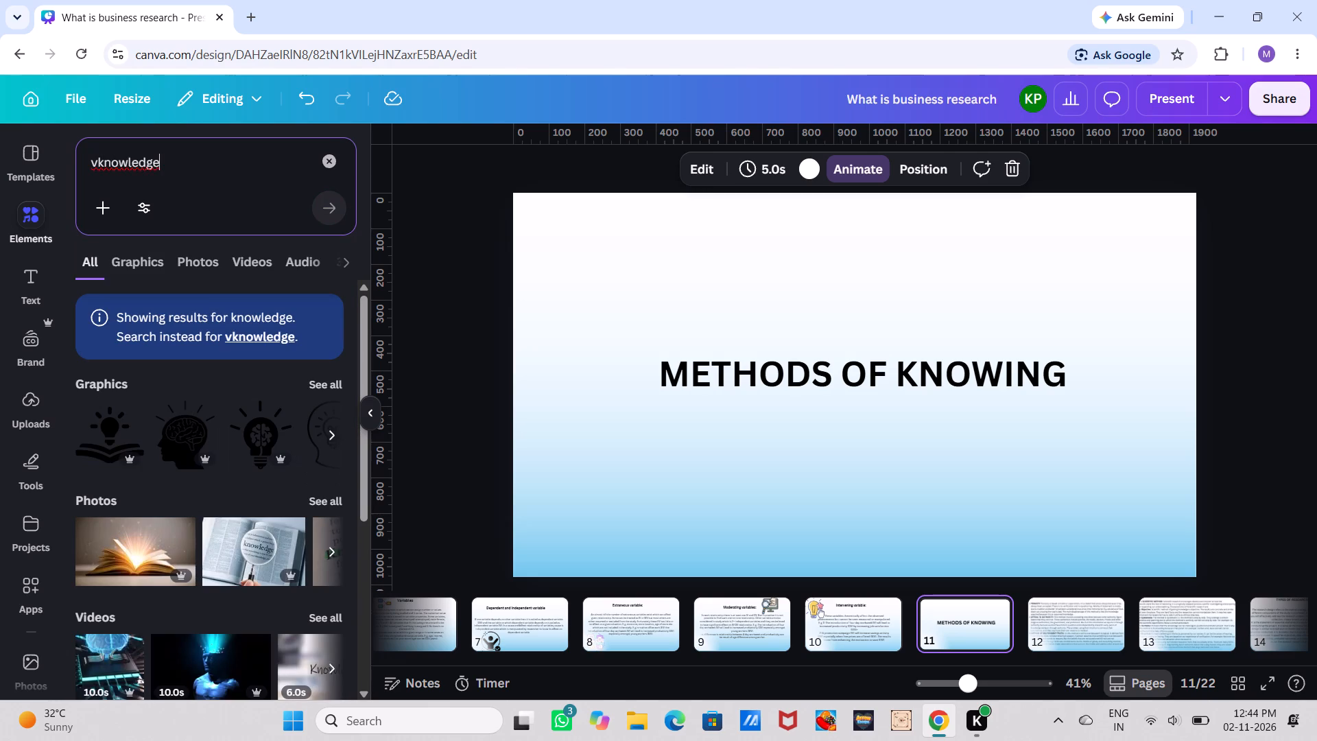
Add the solid black bulb-over-book graphic at page 11's lower left and the outlined open book with bulb at its upper right.
click(112, 438)
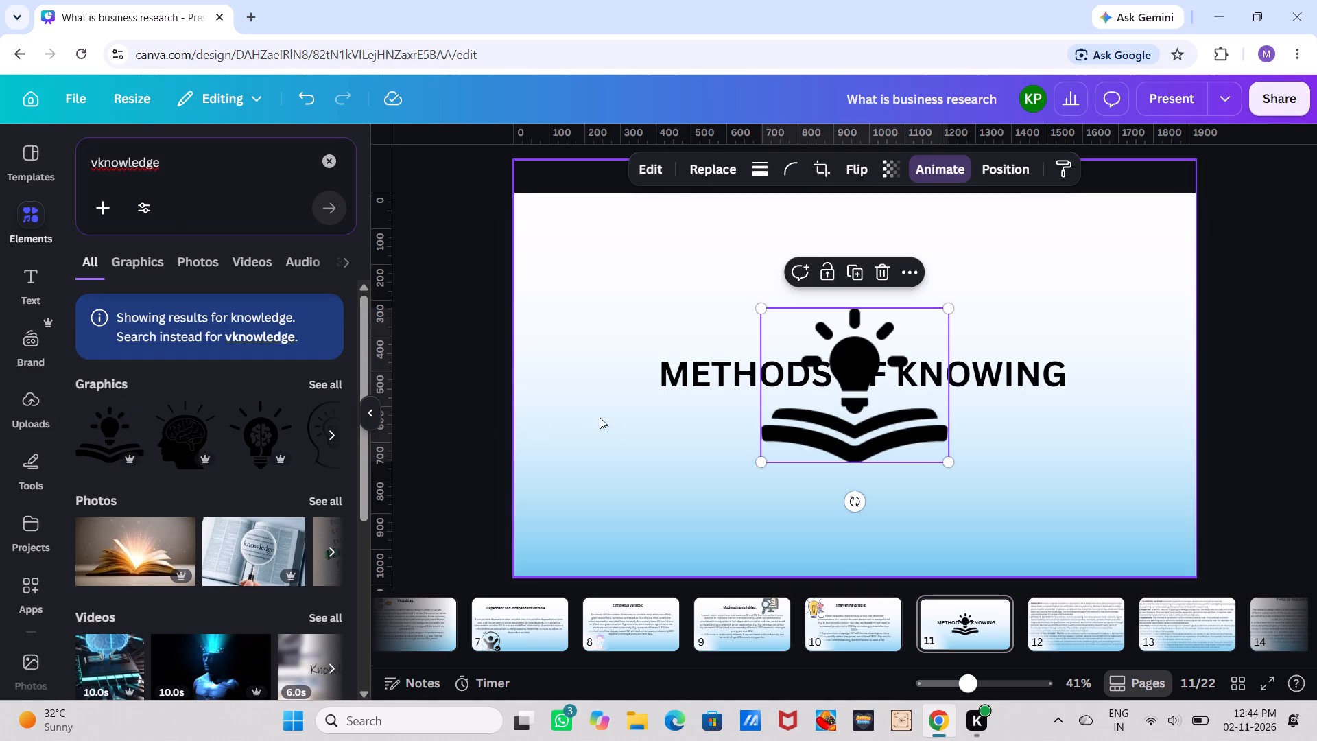
drag(805, 432, 575, 515)
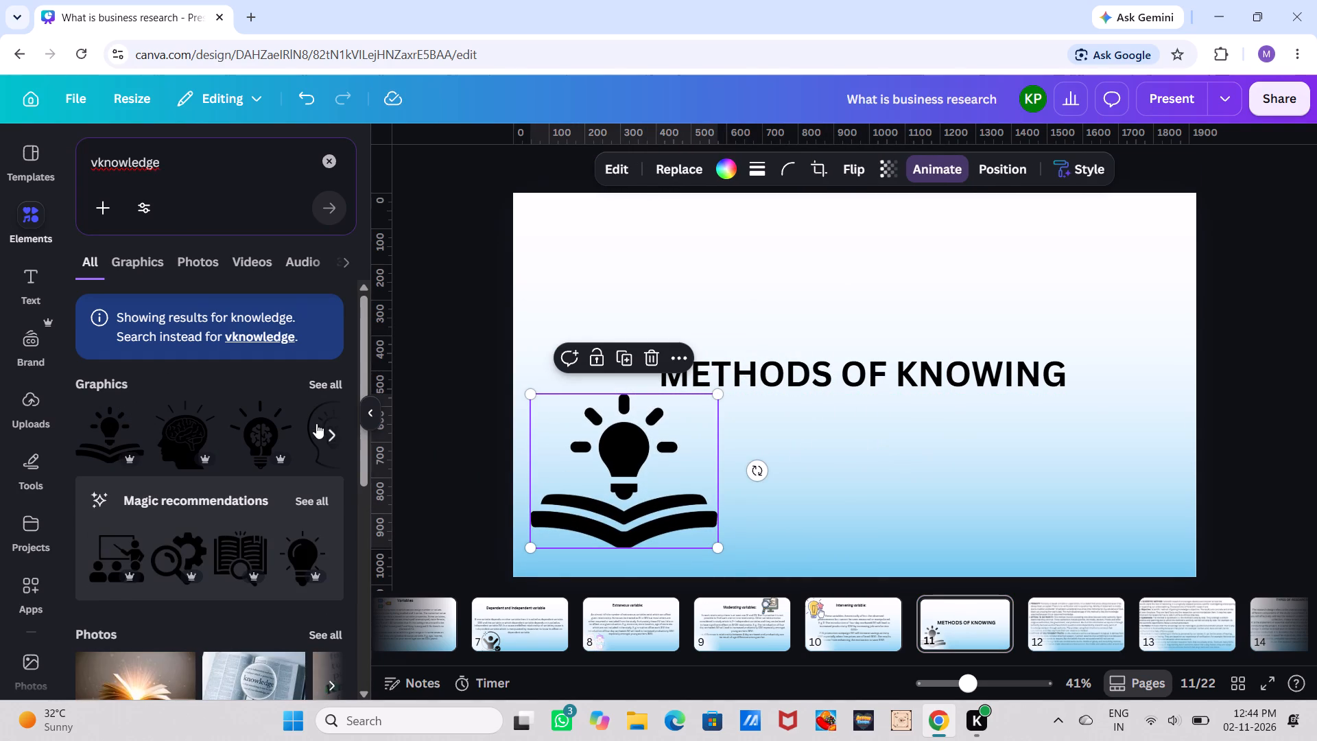
click(315, 424)
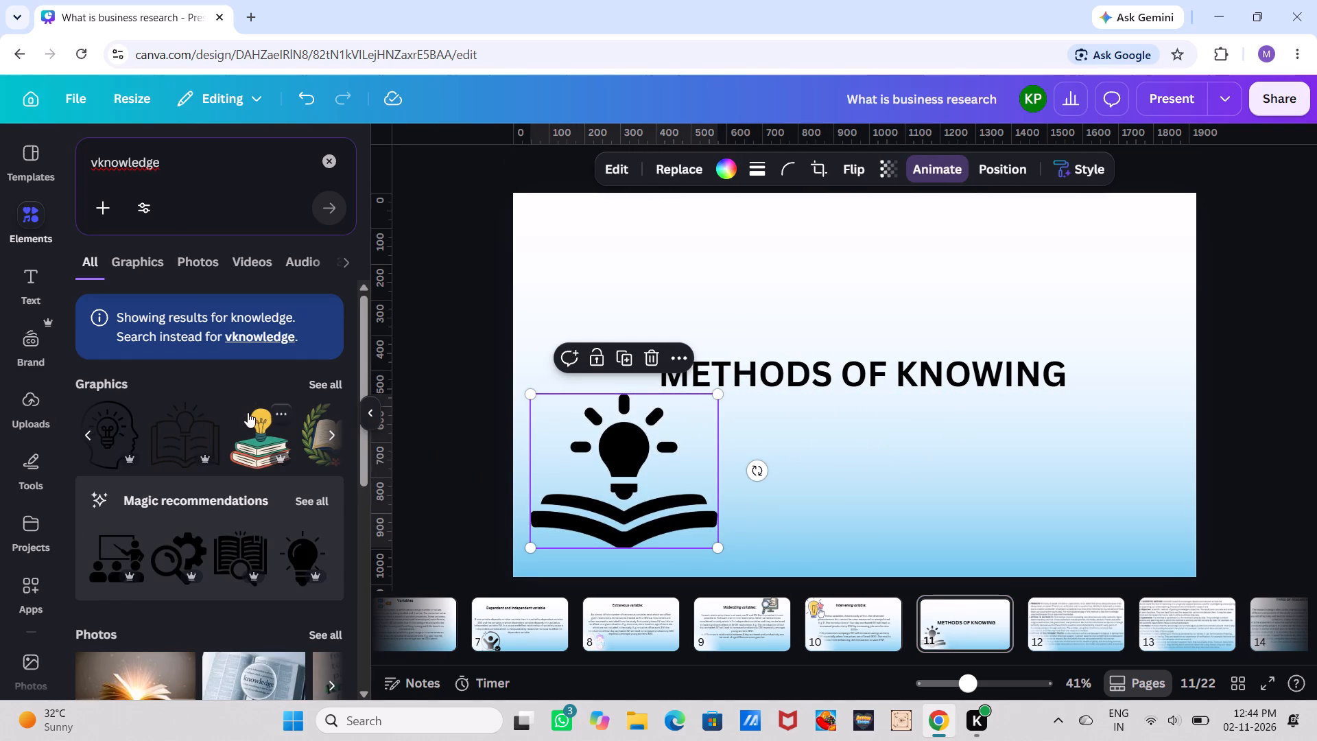
click(193, 417)
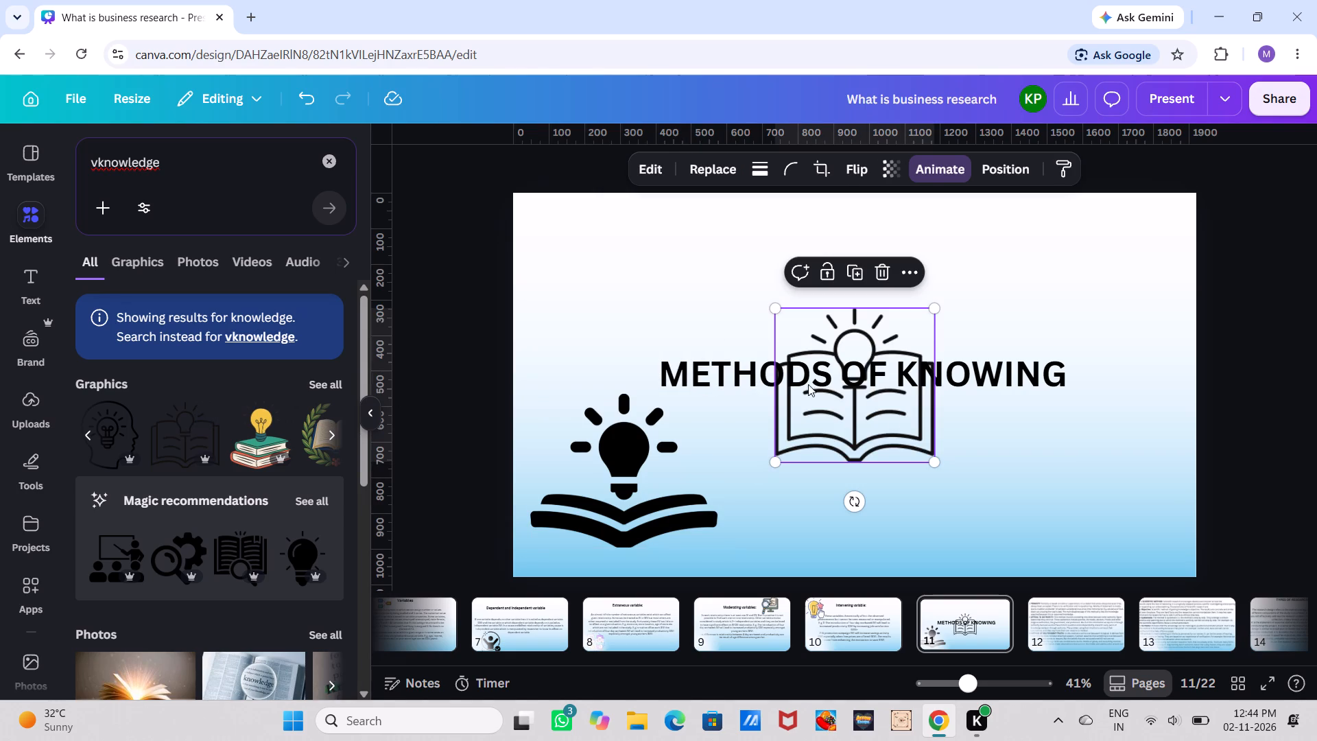
drag(890, 427, 1112, 320)
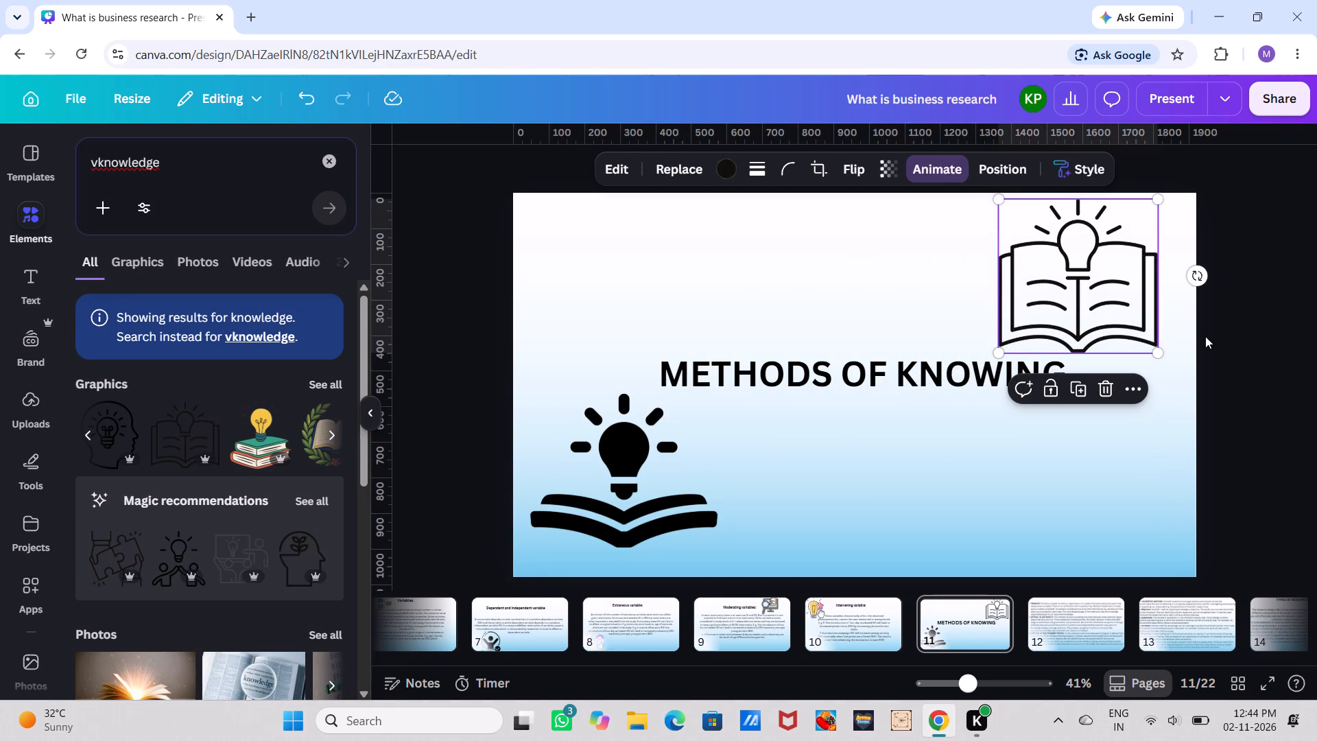
drag(1205, 336, 307, 223)
Replace the elements search term with "line" and run the search.
click(209, 163)
key(BackSpace)
key(BackSpace)
key(BackSpace)
key(BackSpace)
key(BackSpace)
key(BackSpace)
key(BackSpace)
key(BackSpace)
key(BackSpace)
key(BackSpace)
key(BackSpace)
key(BackSpace)
key(BackSpace)
key(BackSpace)
key(BackSpace)
key(BackSpace)
key(BackSpace)
key(BackSpace)
key(BackSpace)
key(BackSpace)
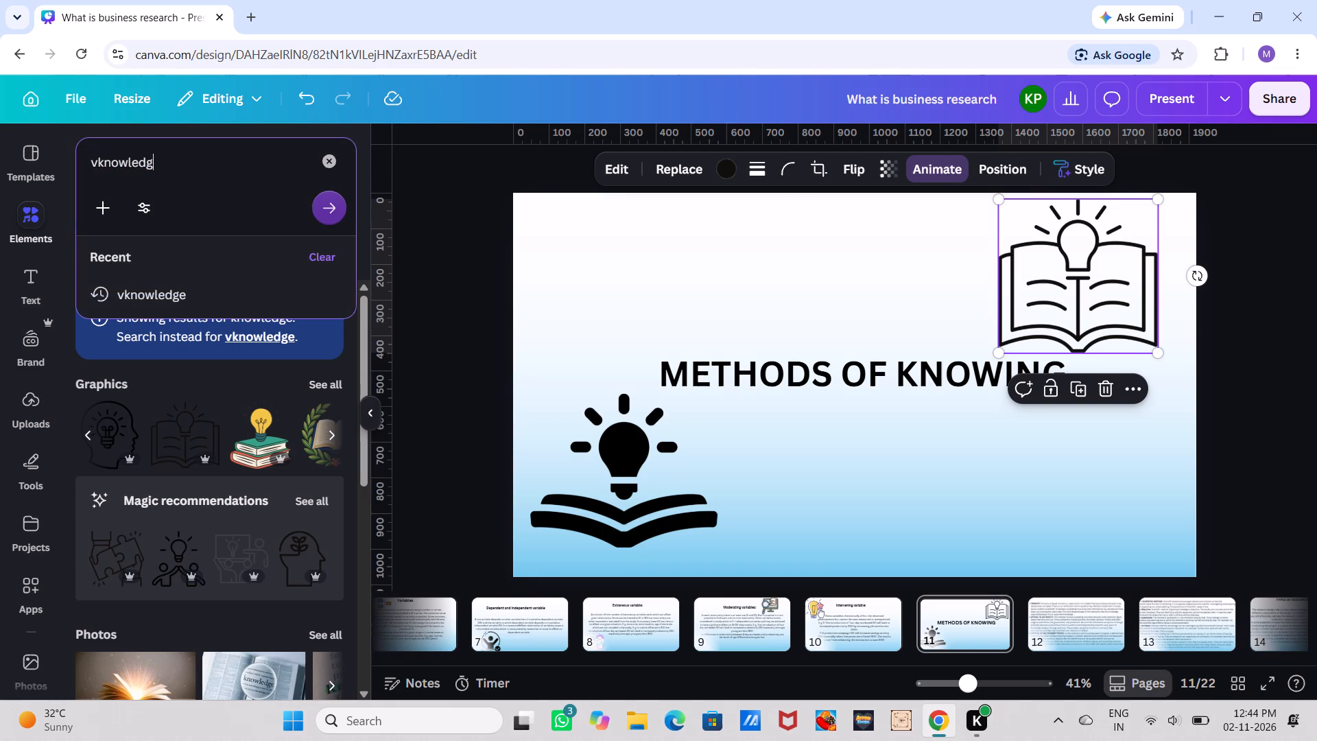
text(line)
key(Return)
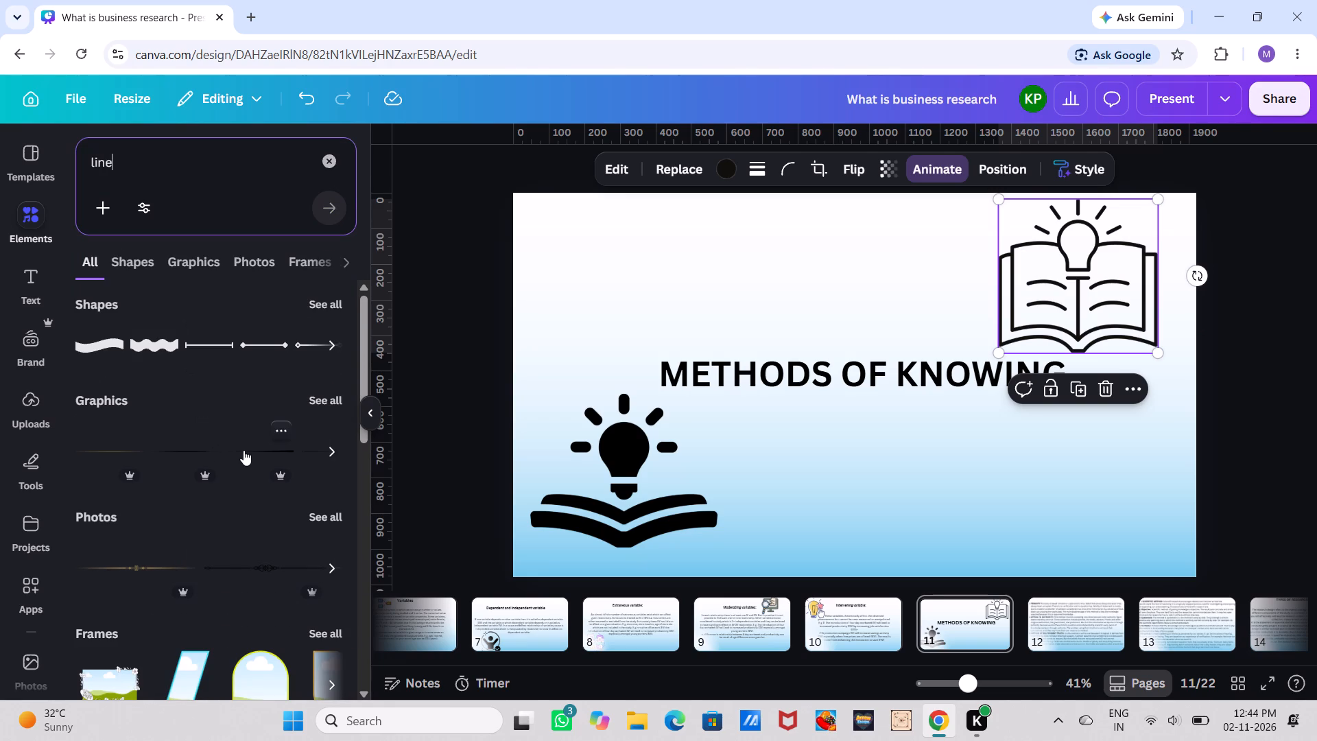
Add two tapered black lines to page 11, one below the heading's right part and one above its left part.
click(192, 451)
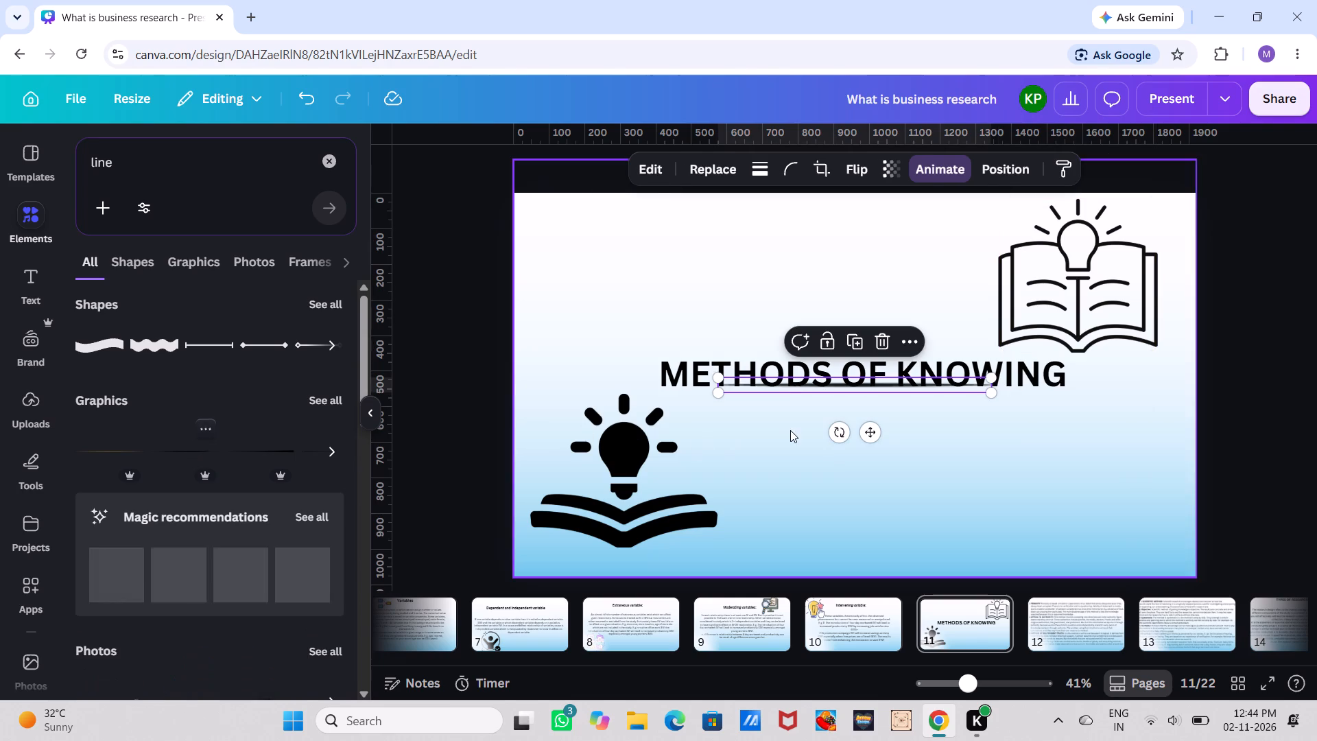
drag(840, 381, 956, 410)
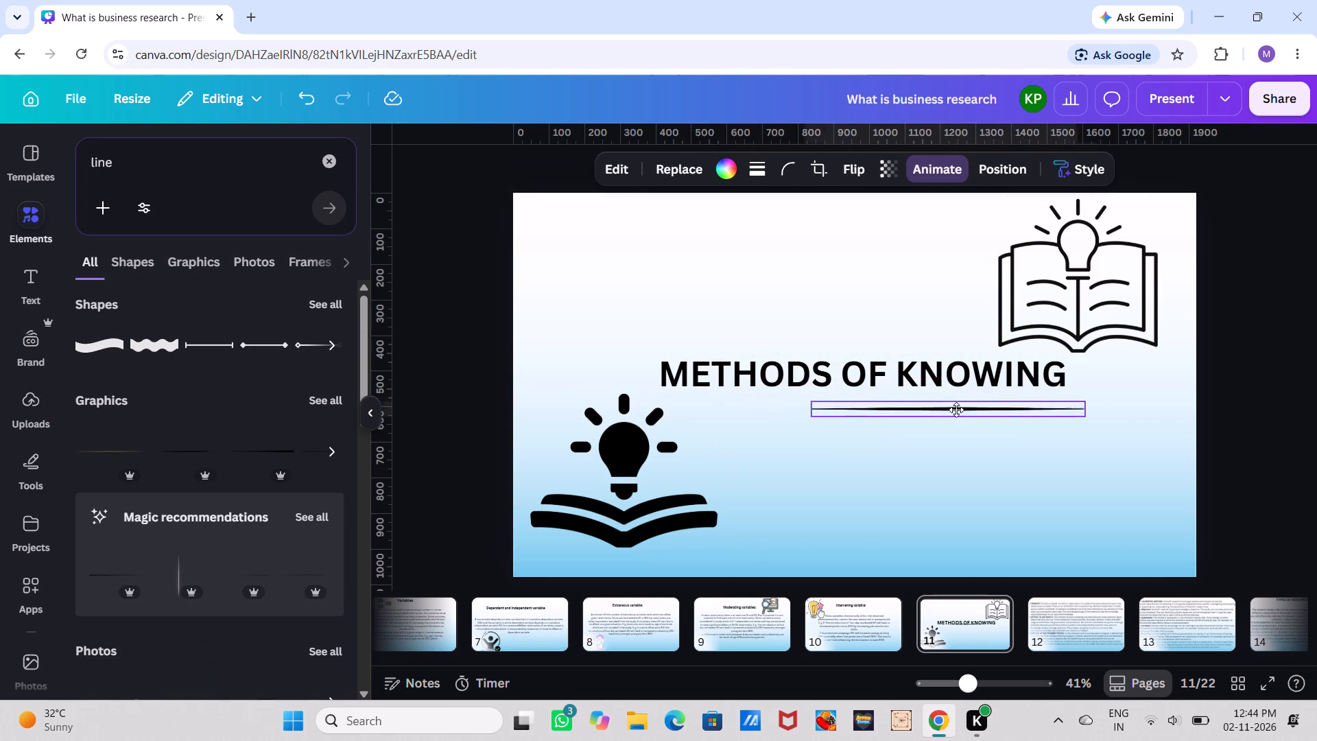
drag(956, 410, 994, 394)
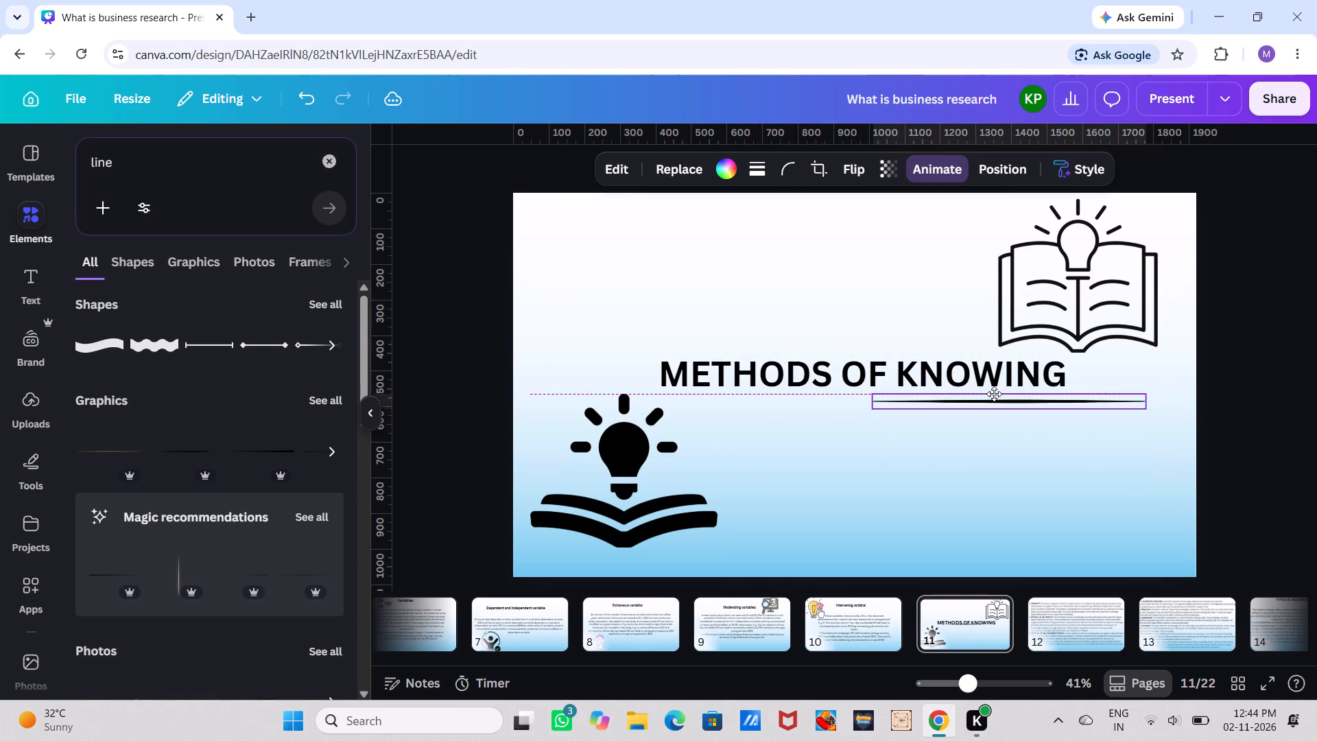
drag(994, 394, 995, 394)
click(170, 451)
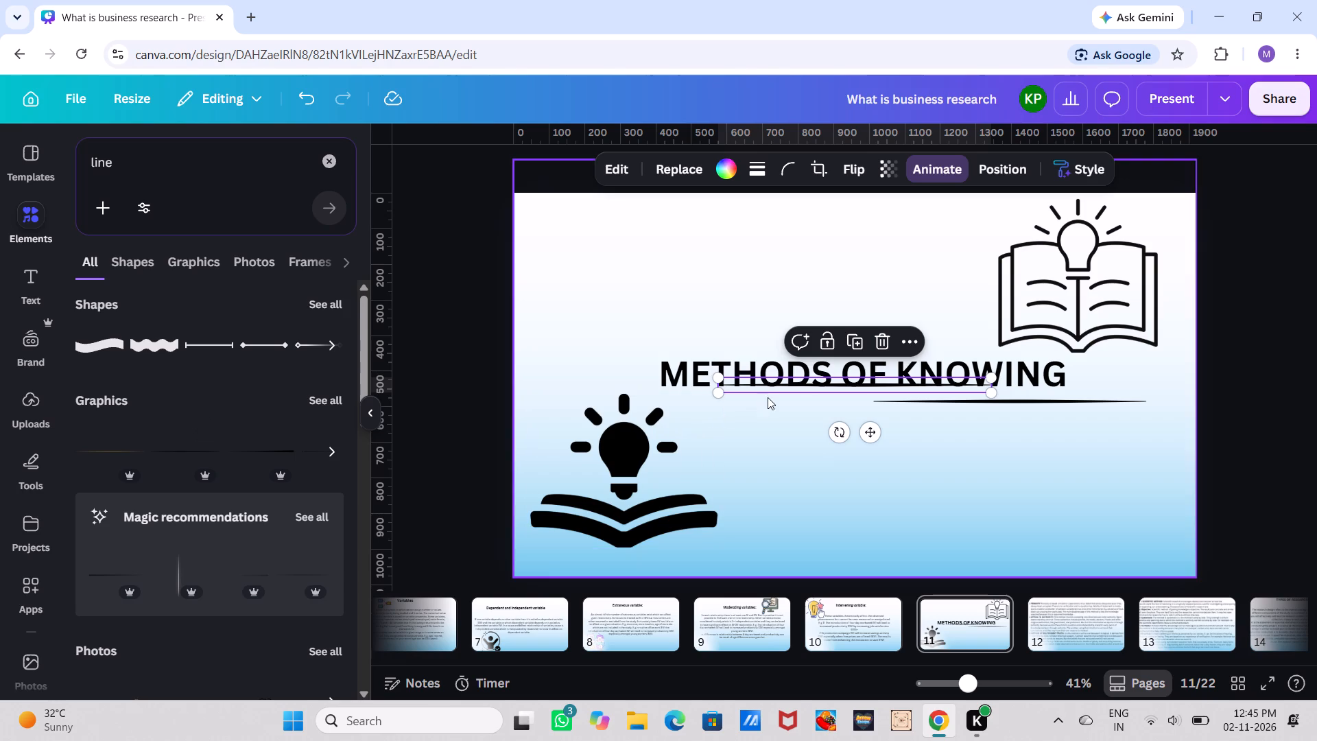
drag(768, 388, 676, 352)
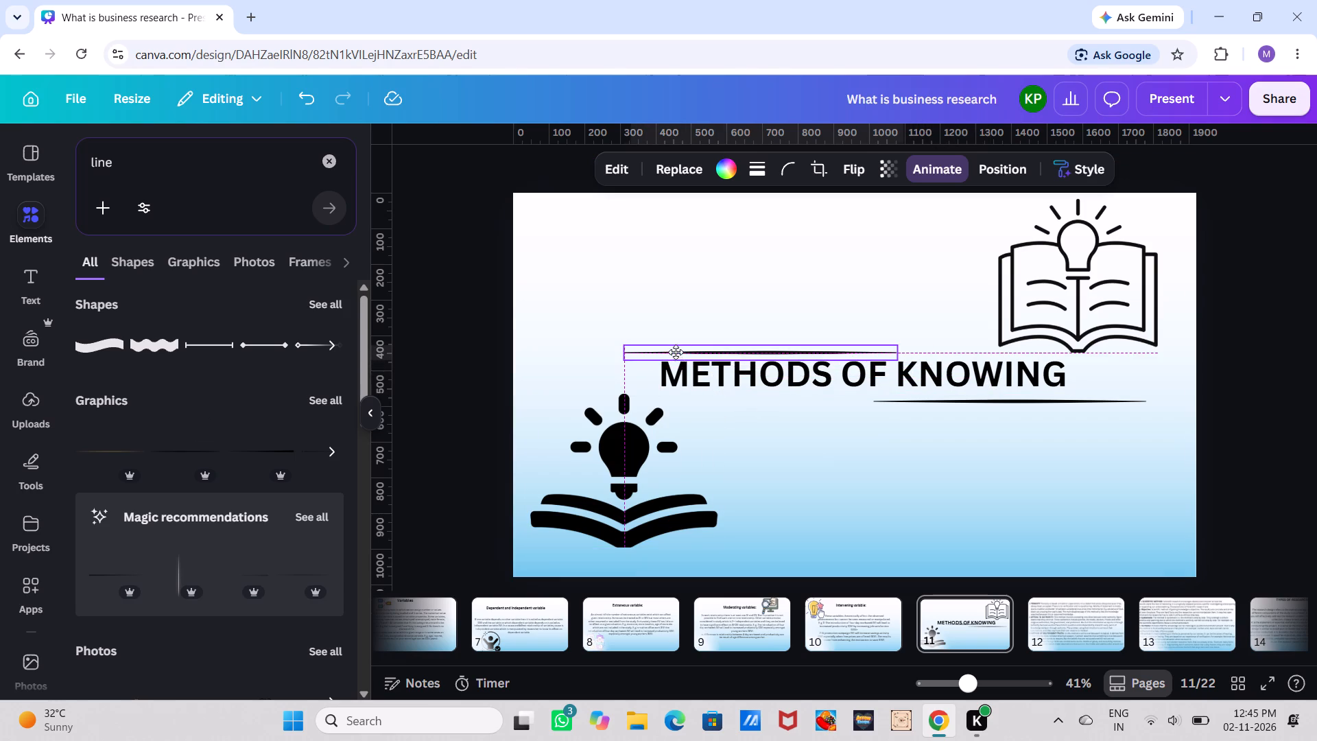
drag(676, 352, 674, 350)
click(1208, 428)
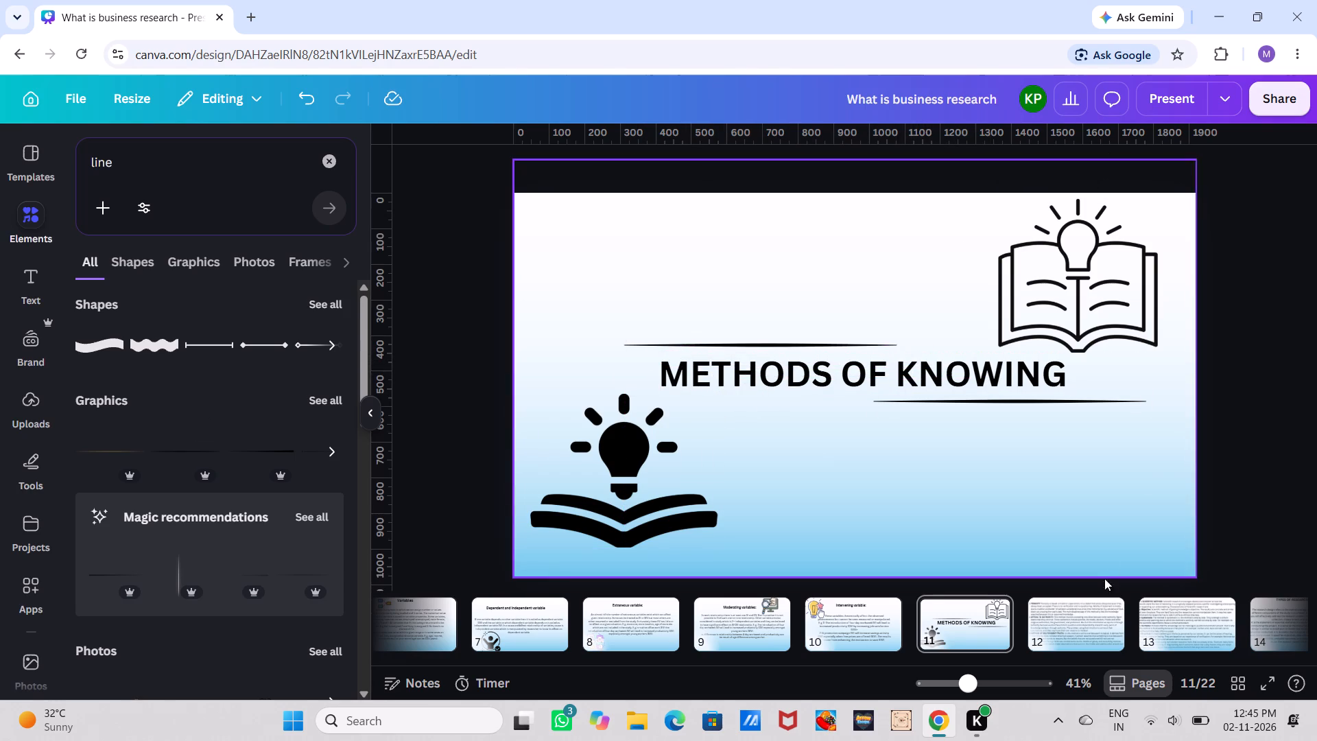
Add two tapered black lines to page 12, one above the text at the upper left and one below it at the lower right.
click(1073, 615)
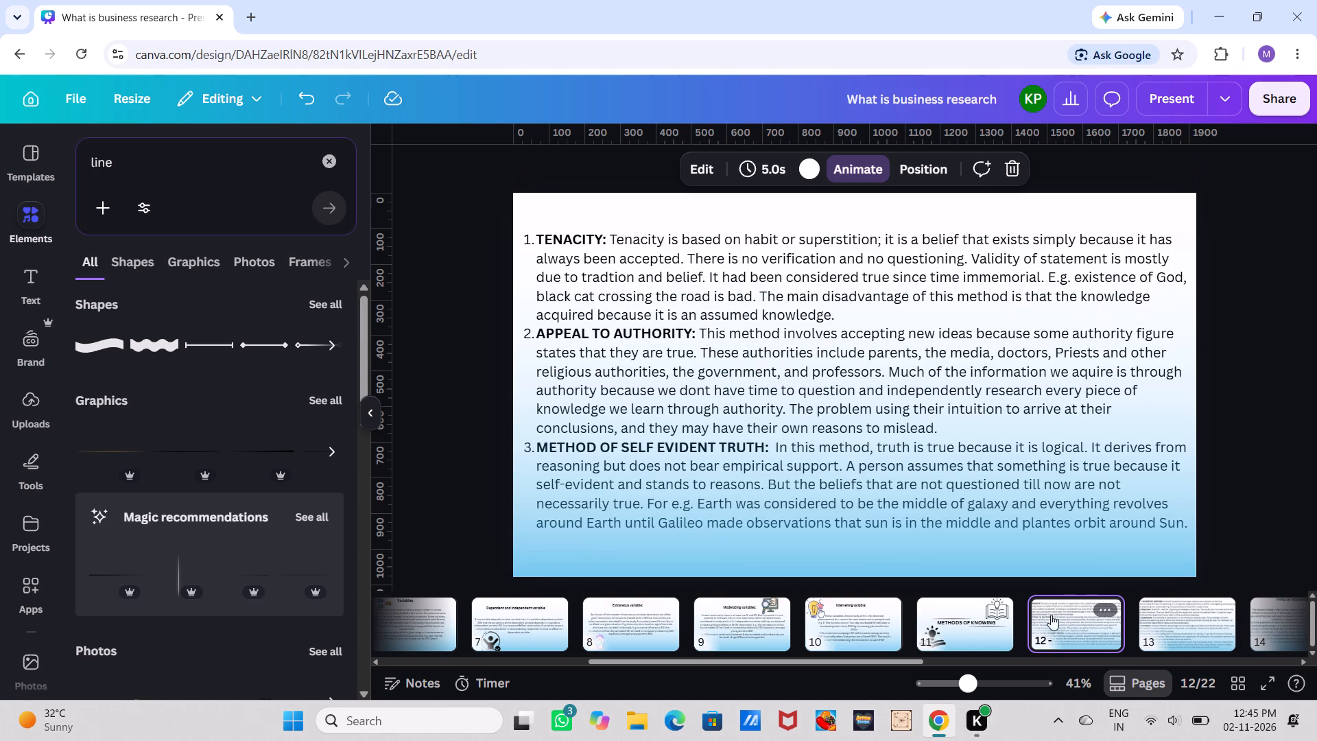
click(204, 447)
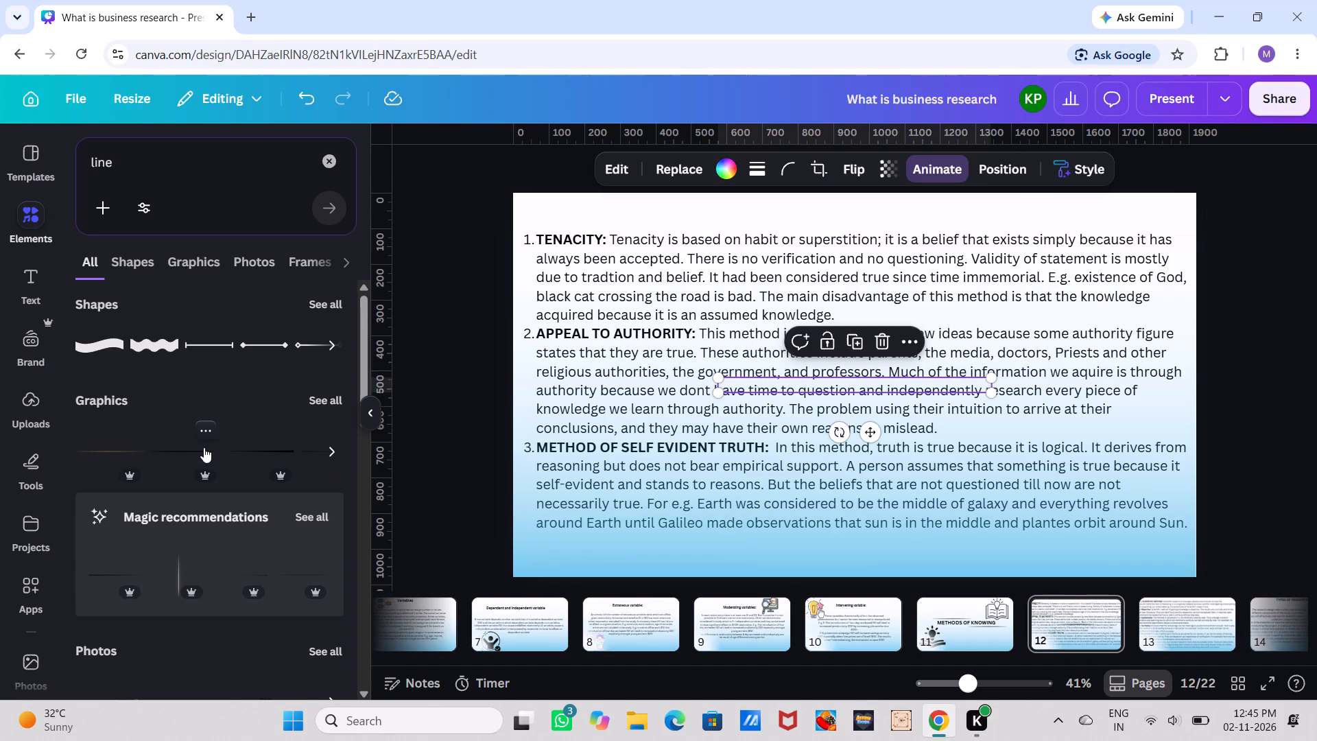
drag(748, 386, 622, 260)
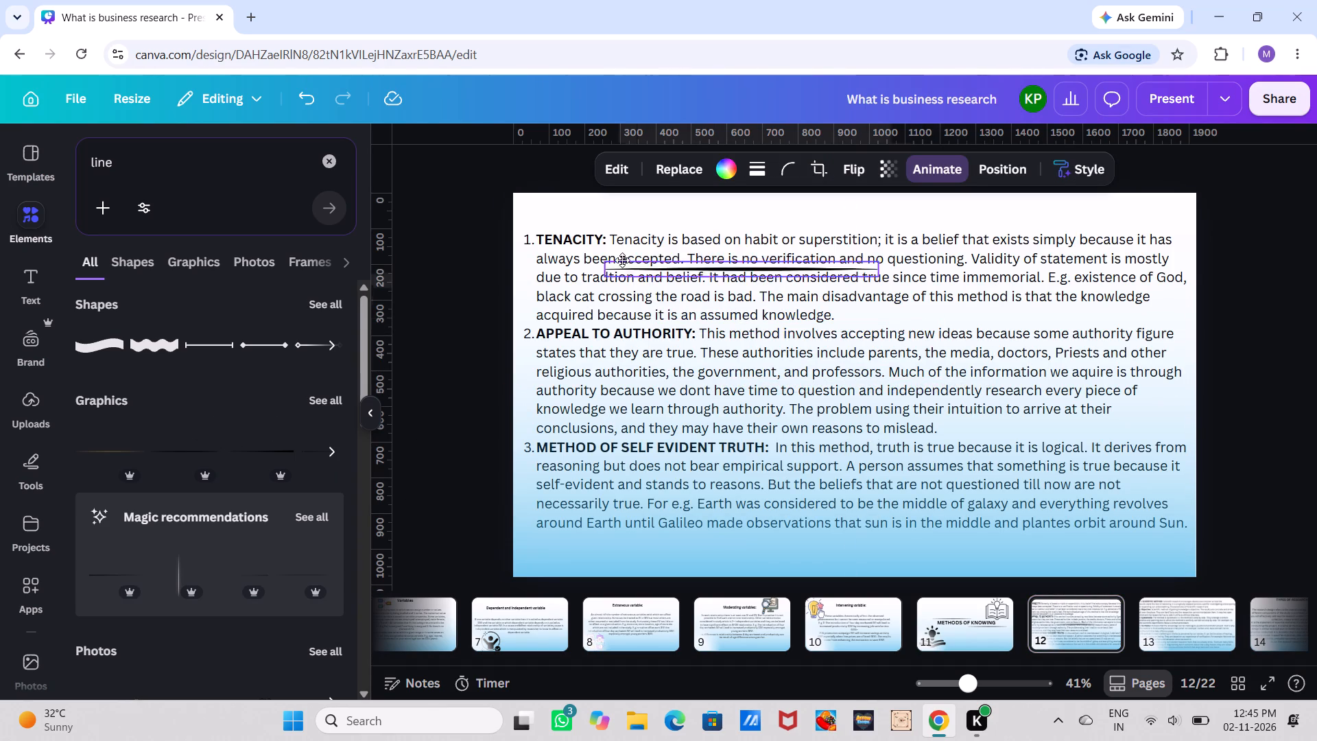
drag(622, 260, 556, 224)
click(205, 449)
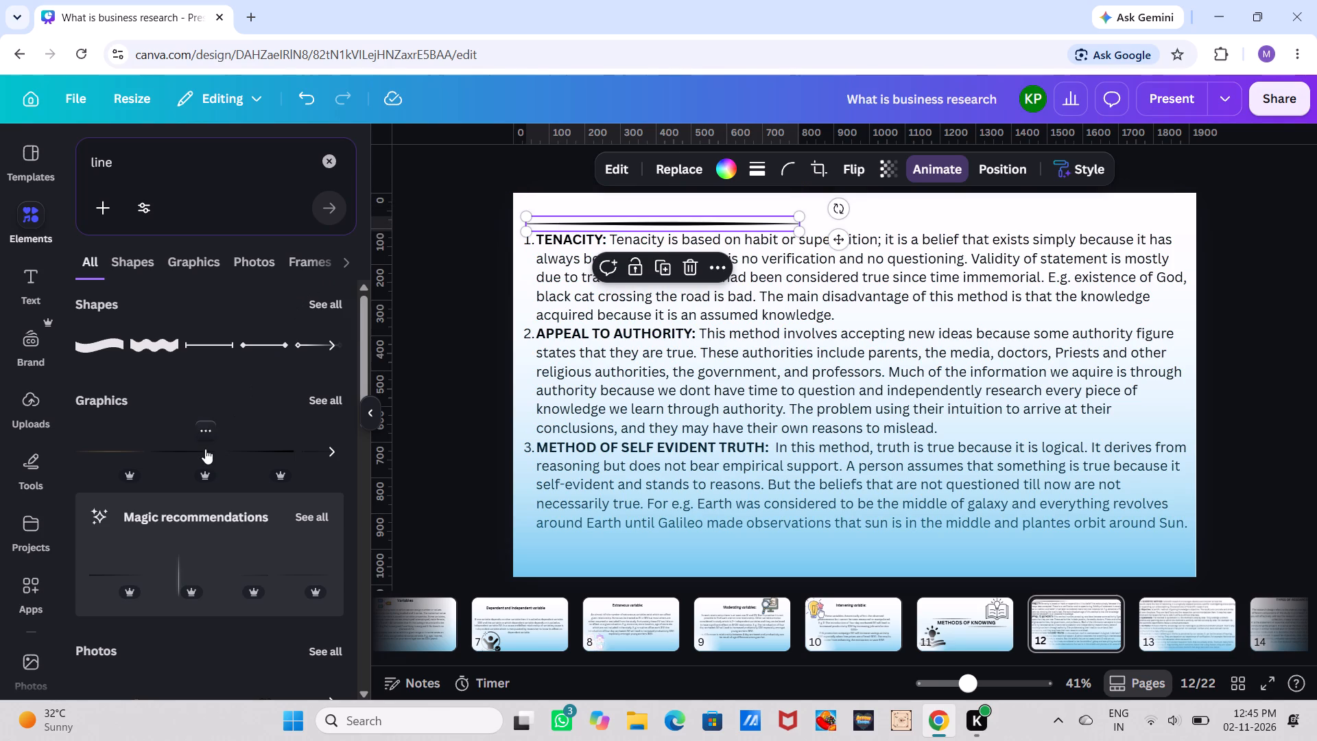
drag(884, 381, 1008, 482)
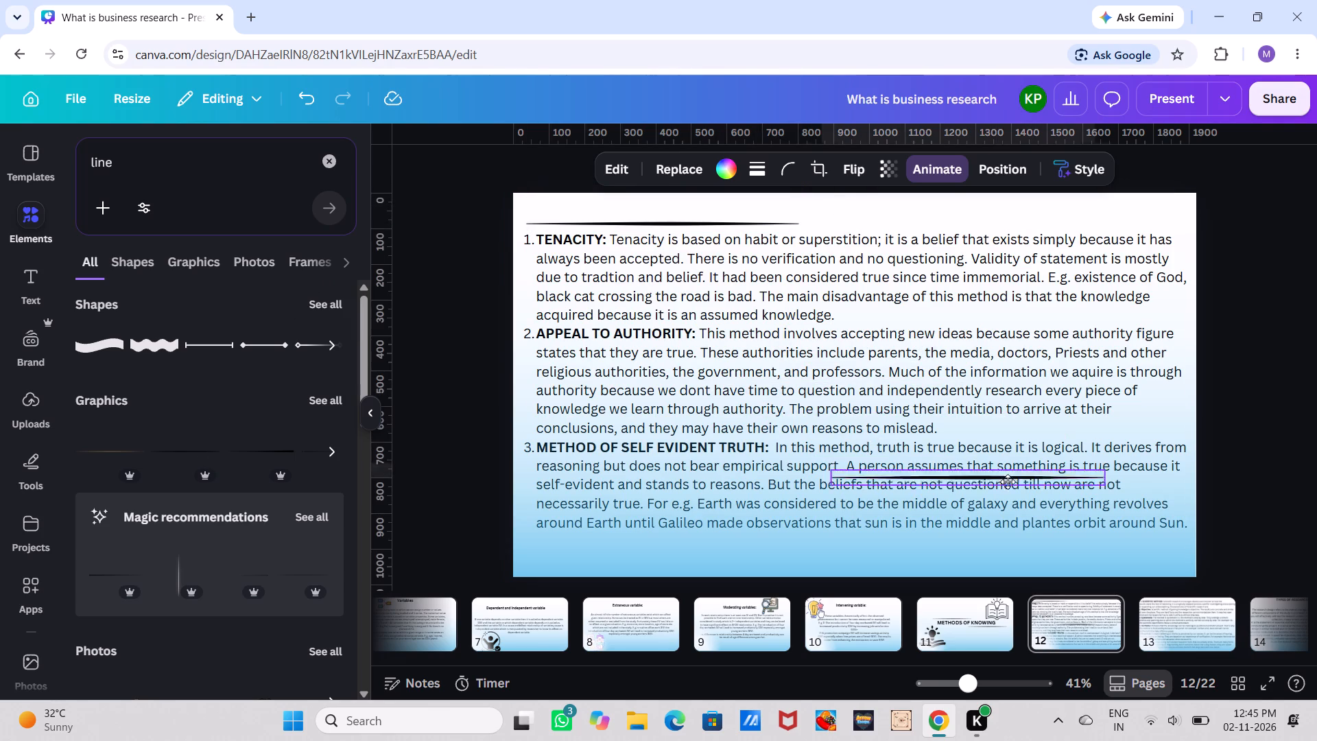
drag(1008, 482, 1071, 539)
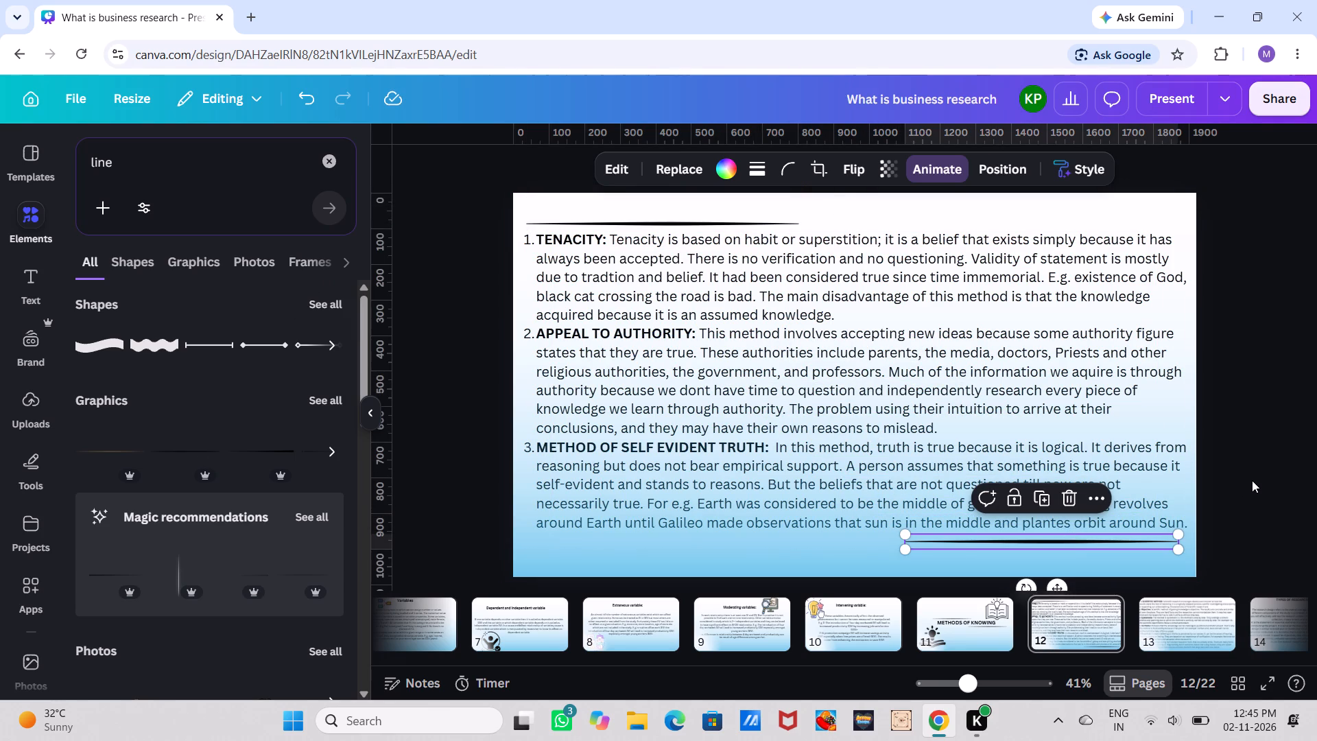
click(1252, 480)
Add two tapered black lines to page 13, one above the text at the upper left and one below it at the lower right.
click(1163, 609)
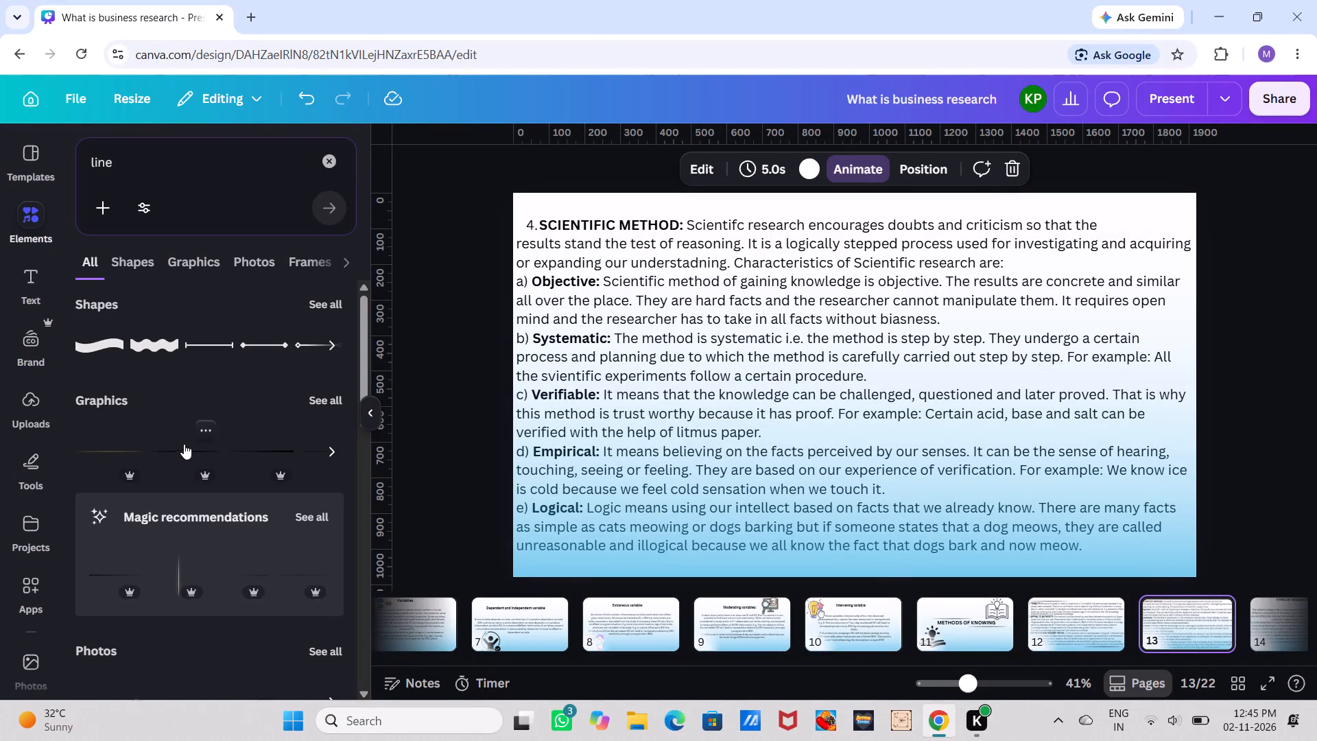
click(185, 446)
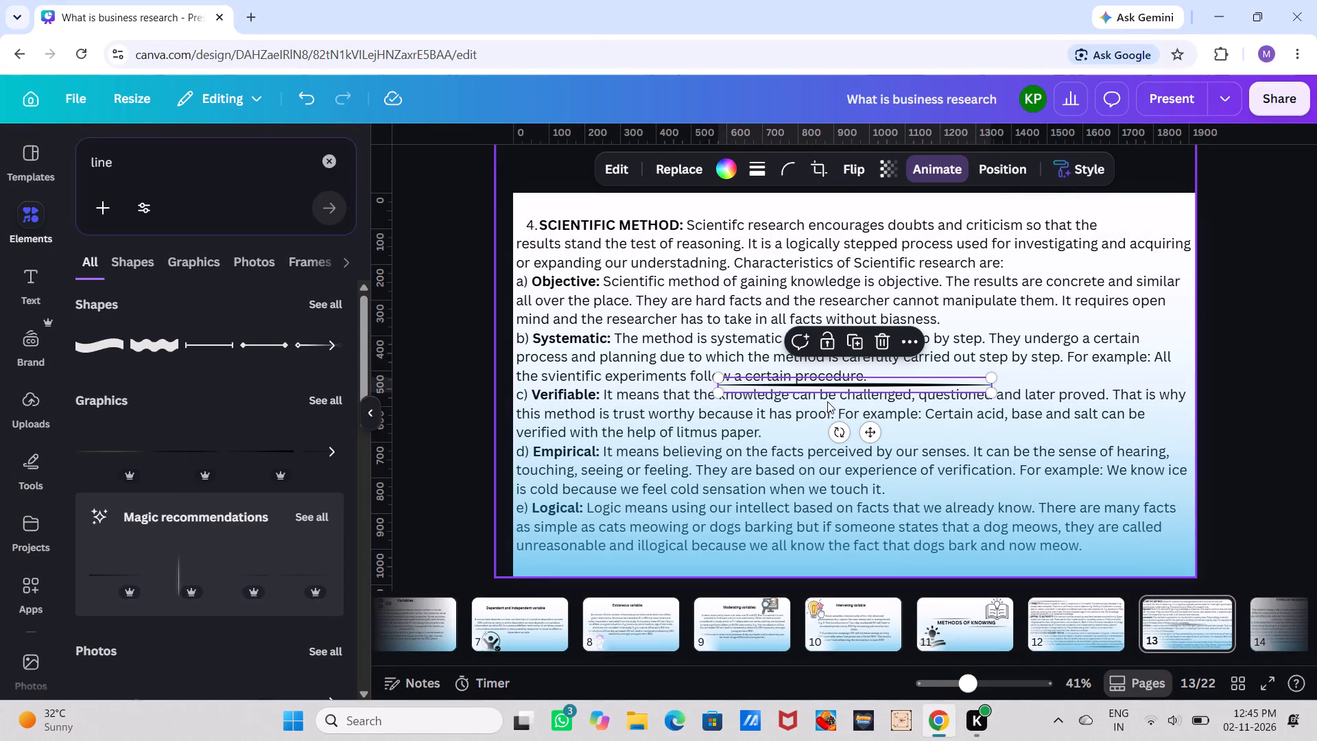
drag(839, 379, 650, 214)
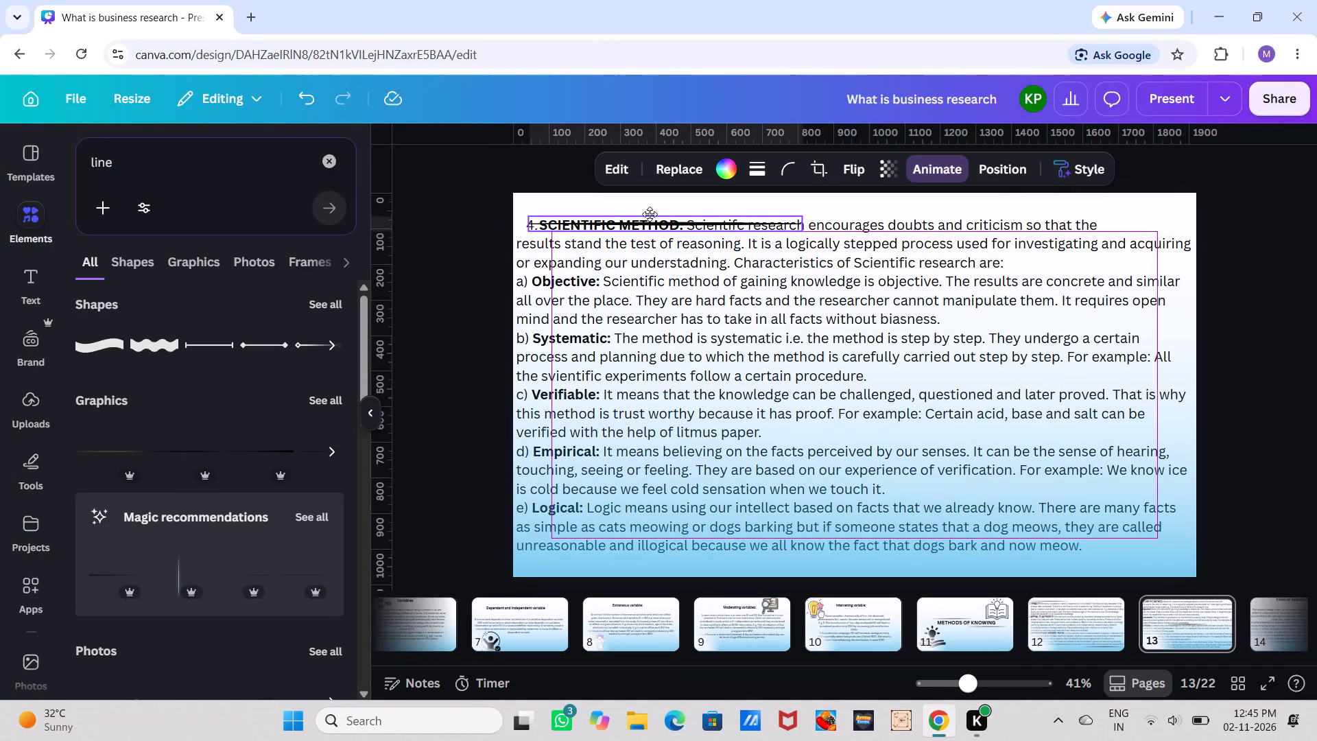
drag(650, 214, 647, 207)
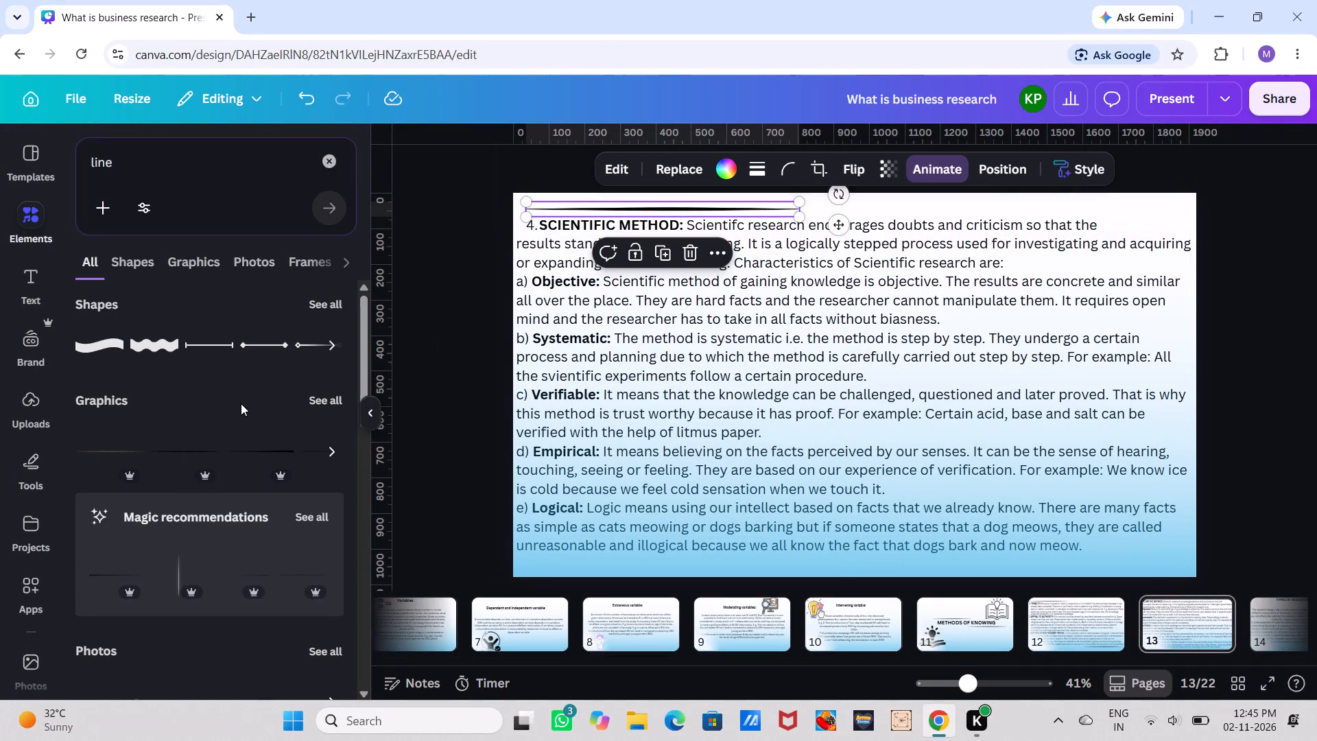
click(200, 445)
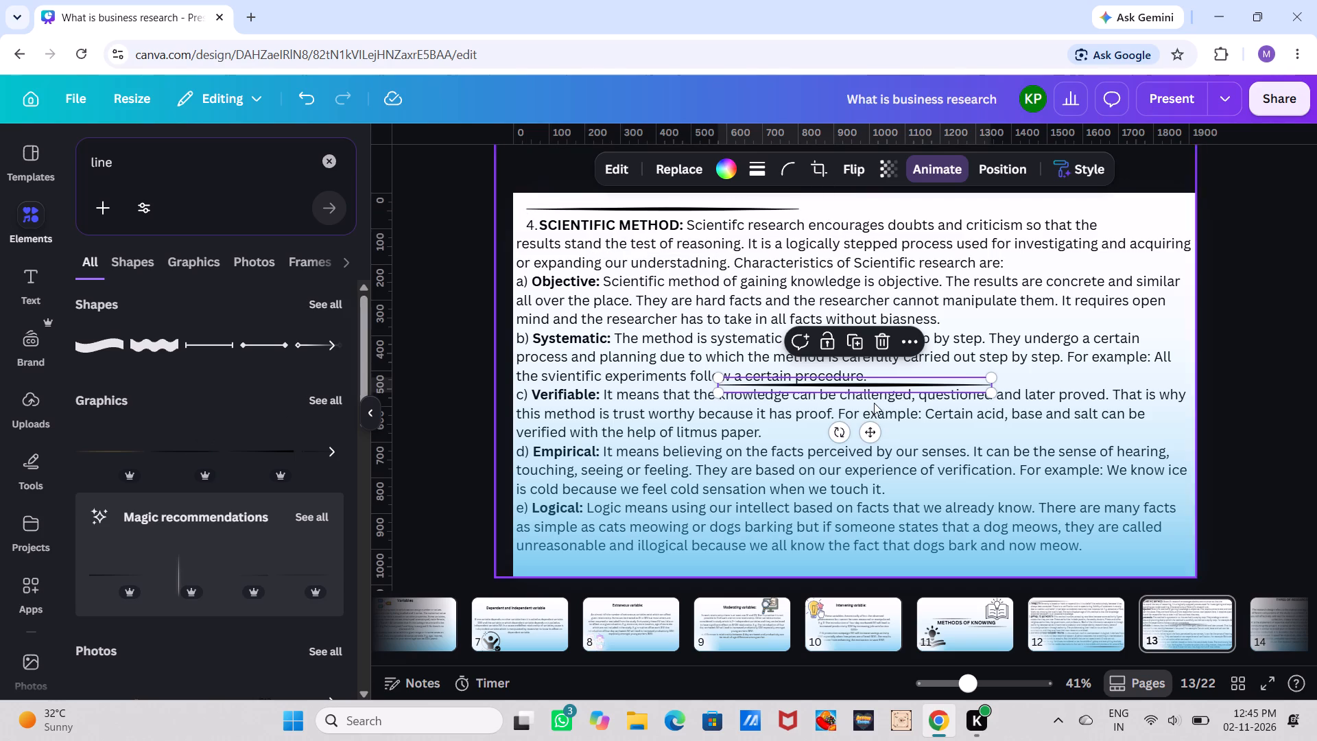
drag(924, 367, 927, 384)
click(927, 384)
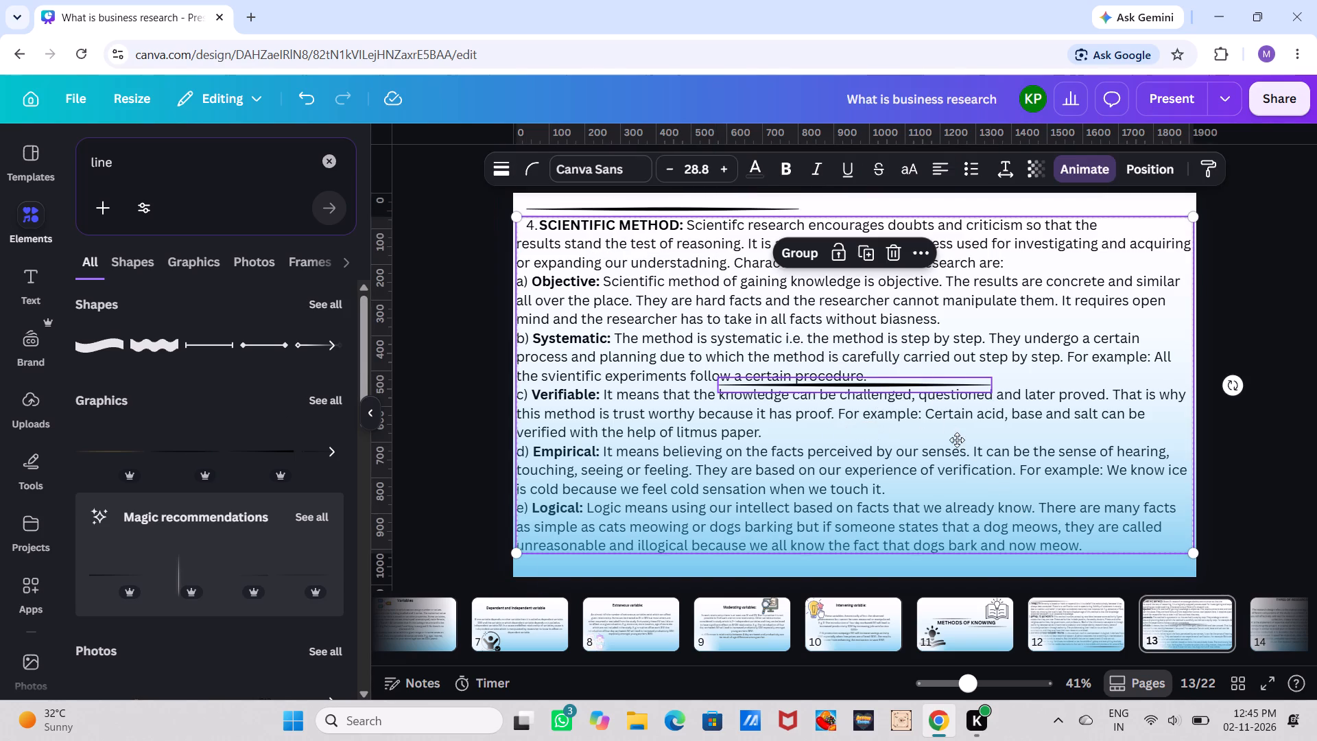
click(927, 379)
drag(927, 379, 940, 415)
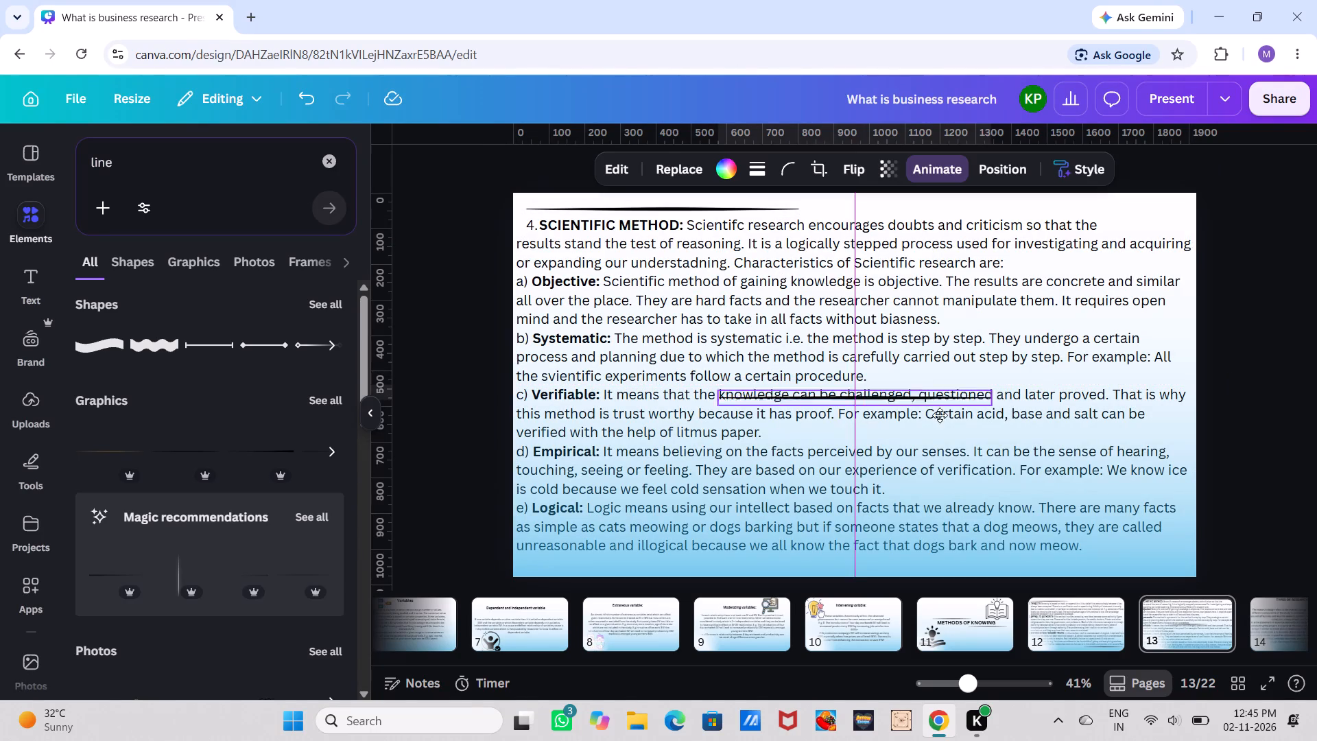
drag(940, 415, 1092, 552)
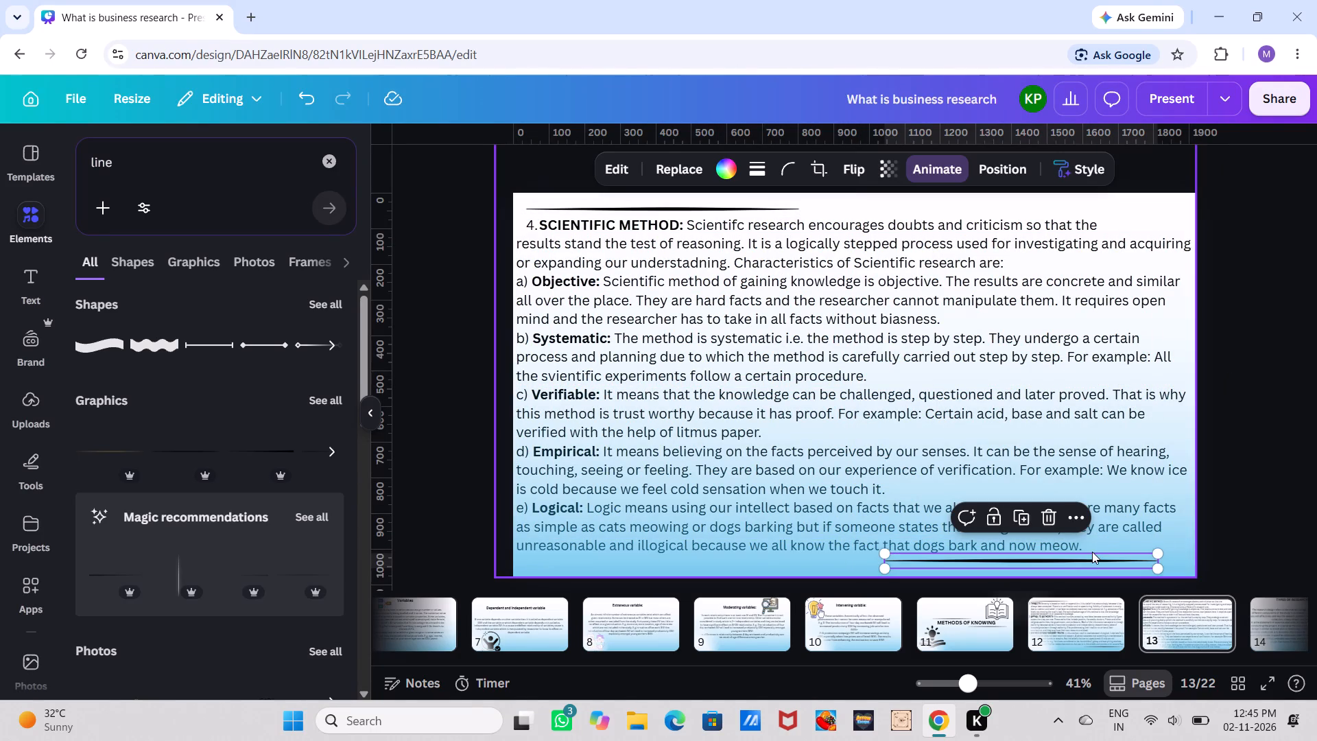
click(1230, 518)
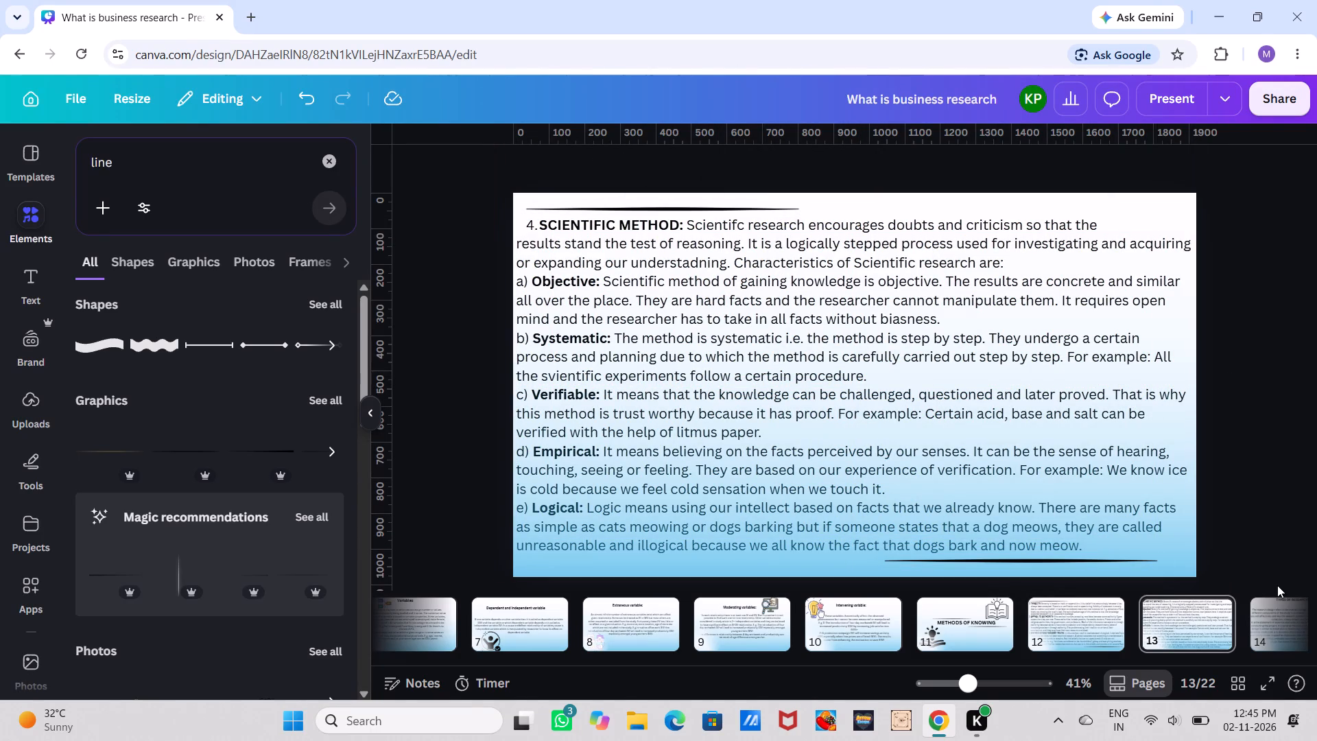
Add a tapered black line under page 14's "TYPES OF RESEARCH DESIGN" heading and stretch it to the heading's width.
key(Right)
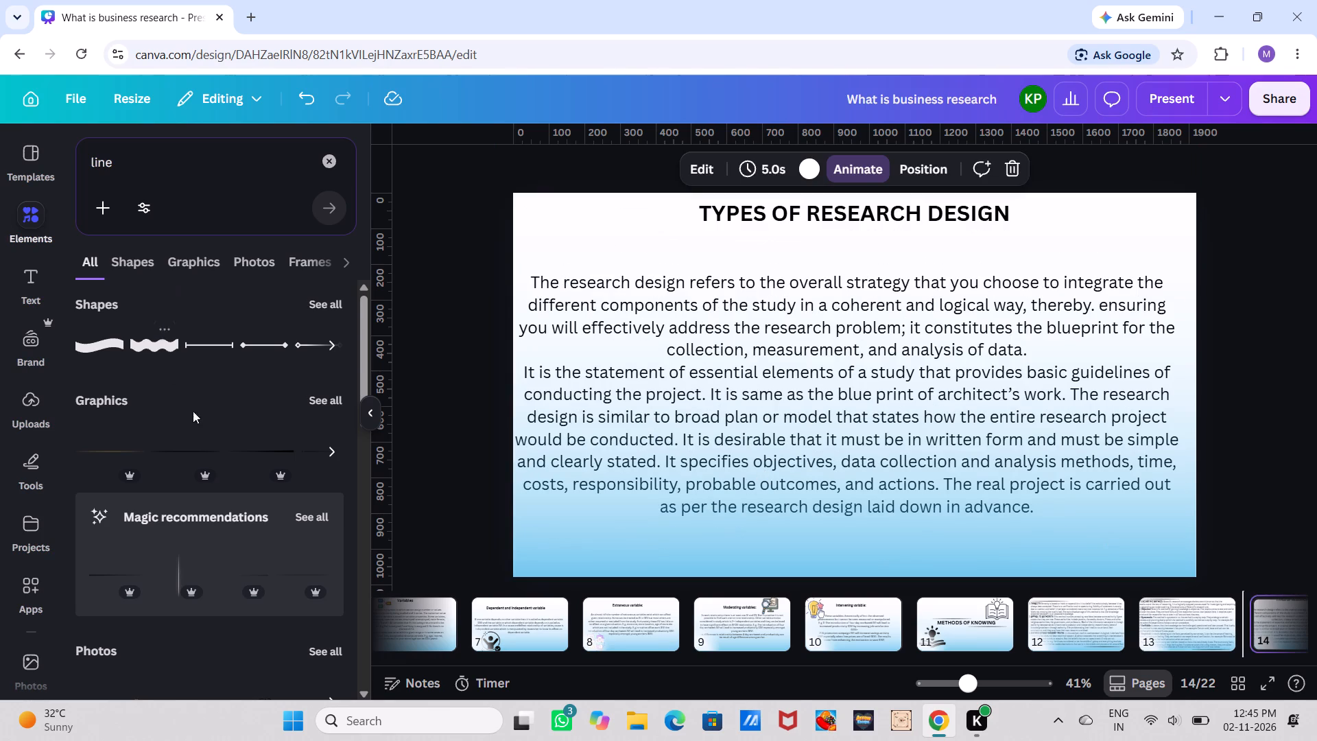
click(189, 447)
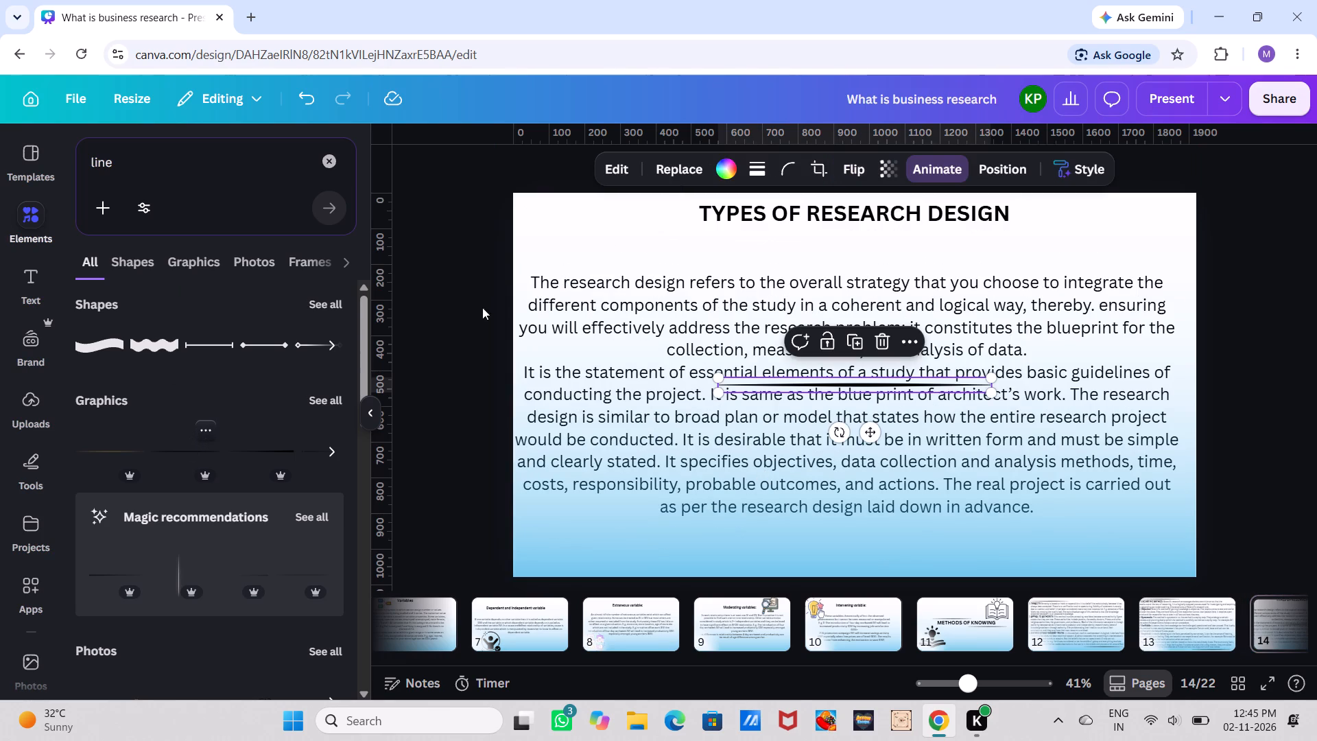
drag(766, 381, 783, 244)
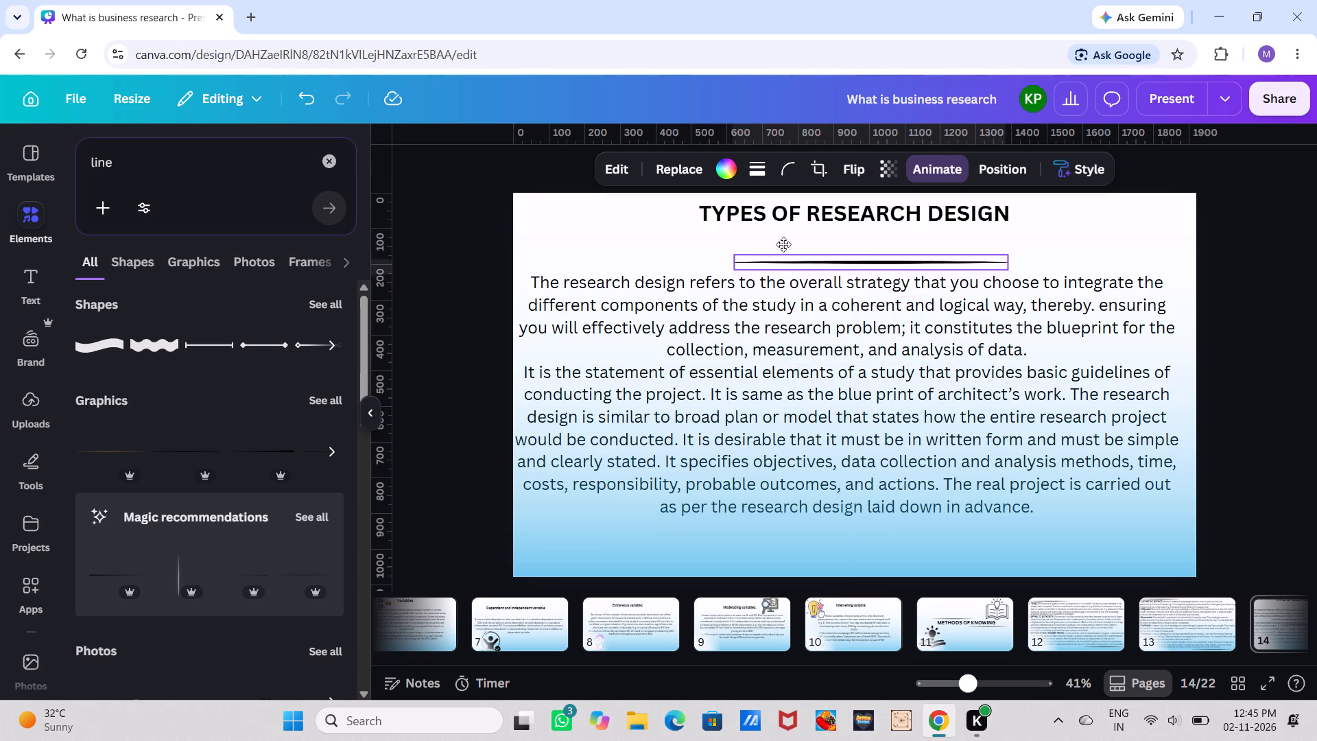
drag(783, 244, 770, 229)
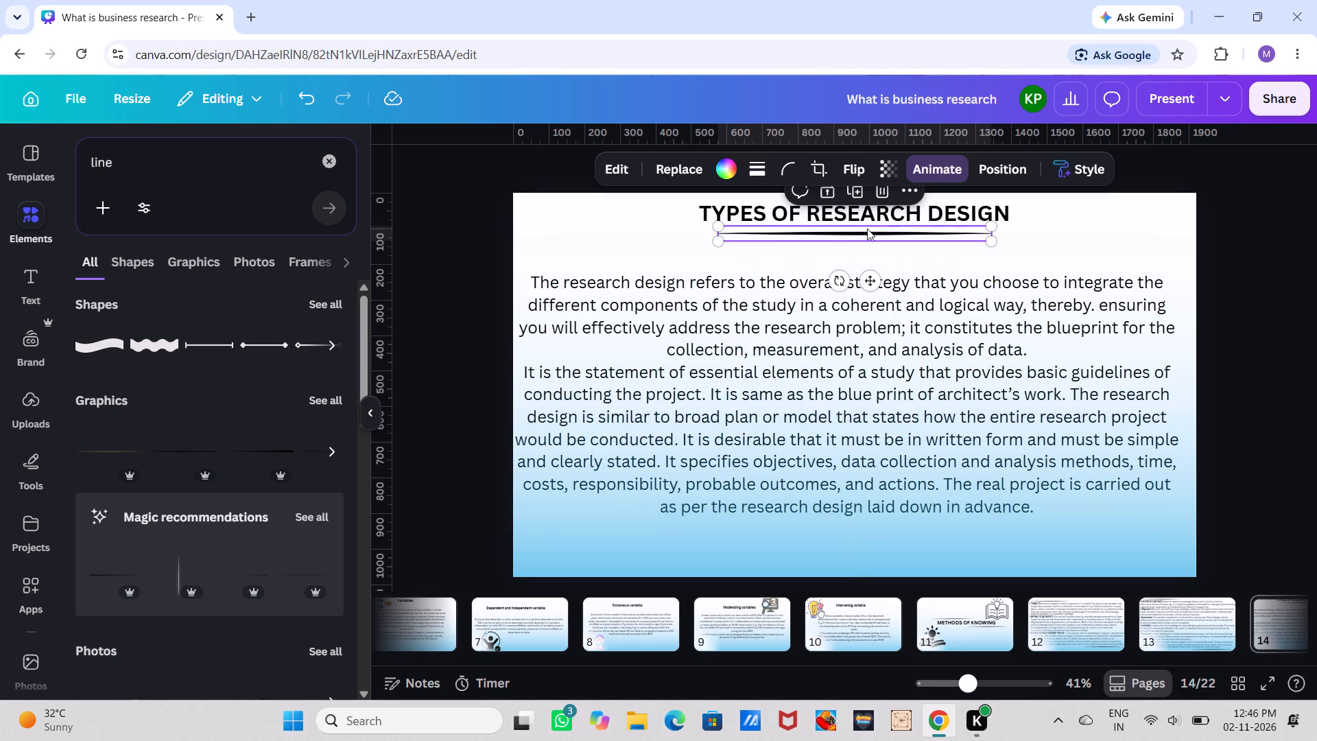
drag(988, 238, 999, 240)
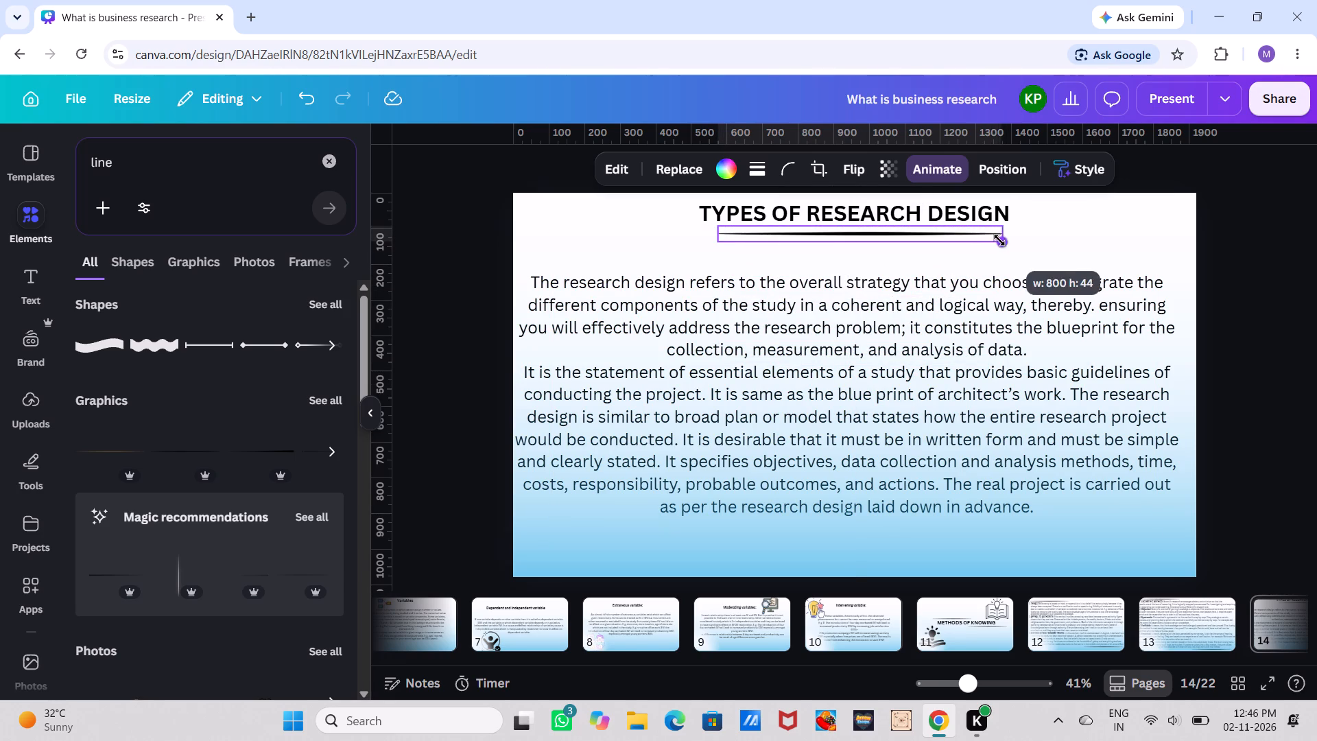
drag(999, 240, 1007, 239)
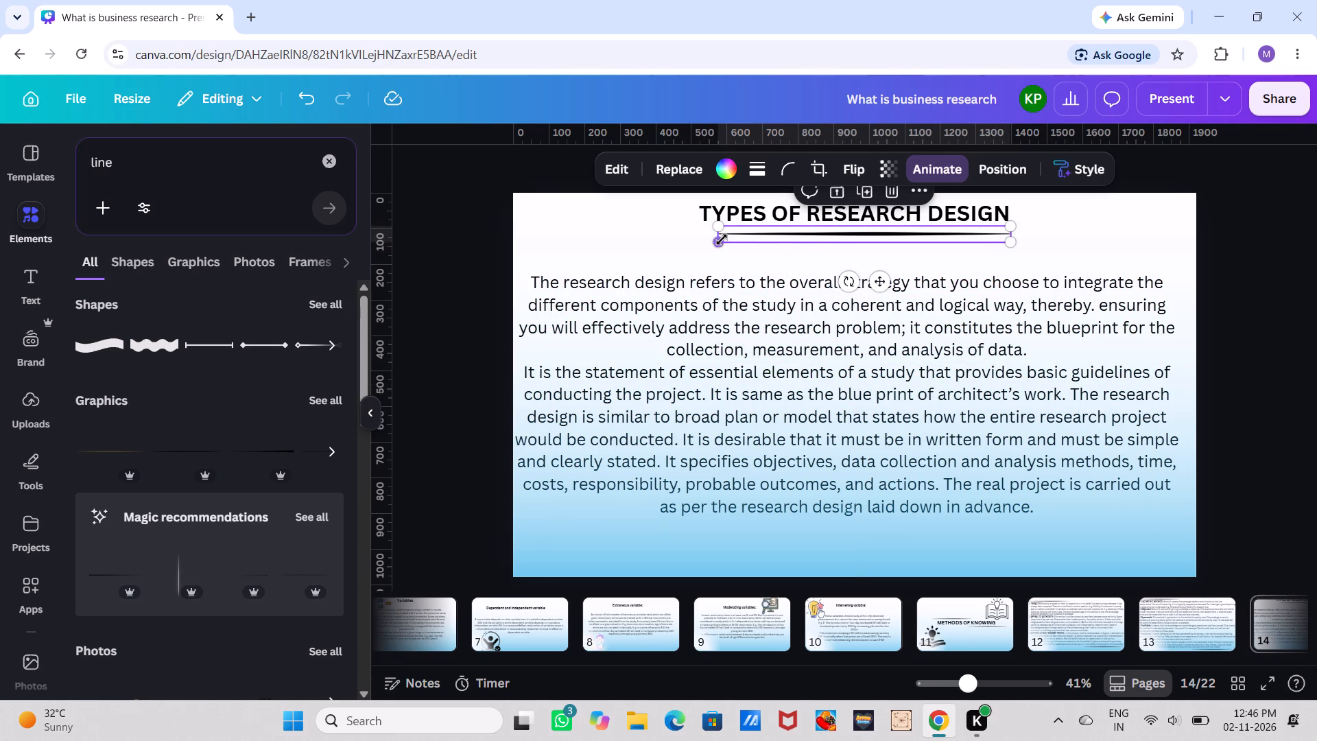
drag(720, 239, 697, 235)
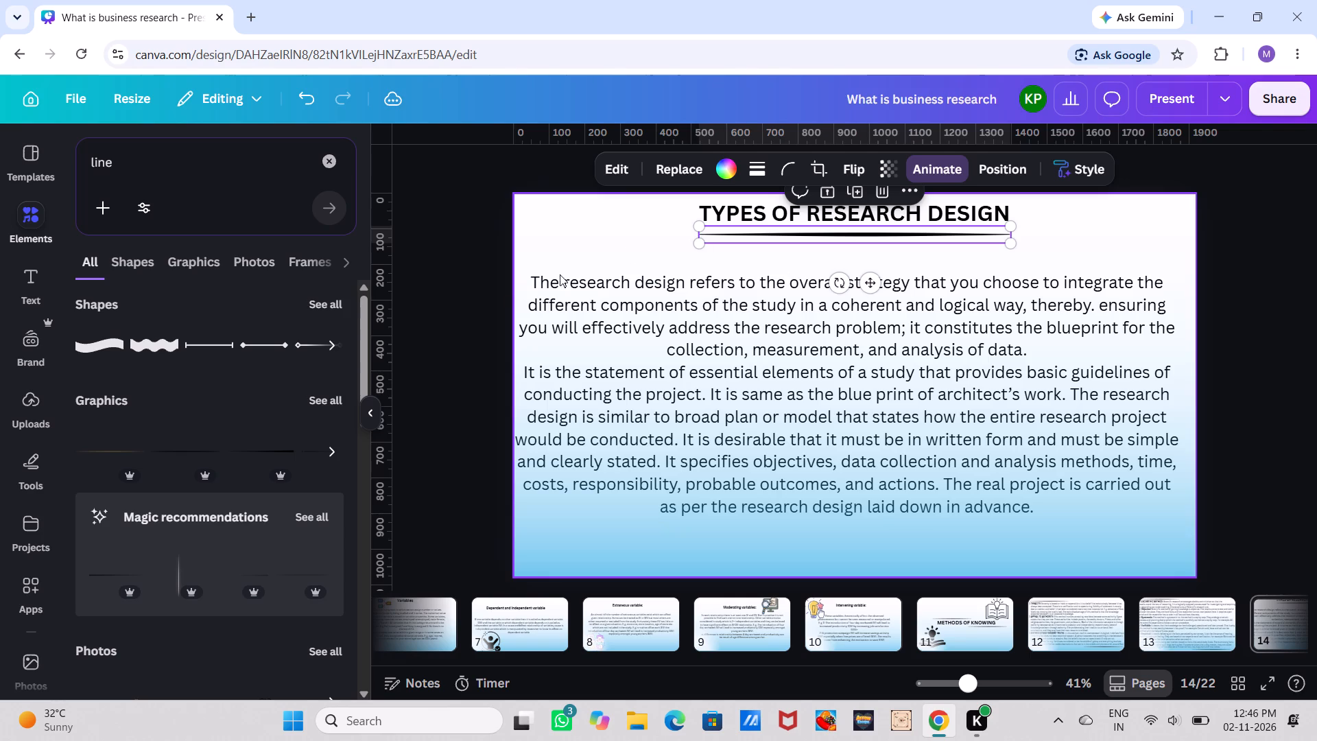
click(467, 324)
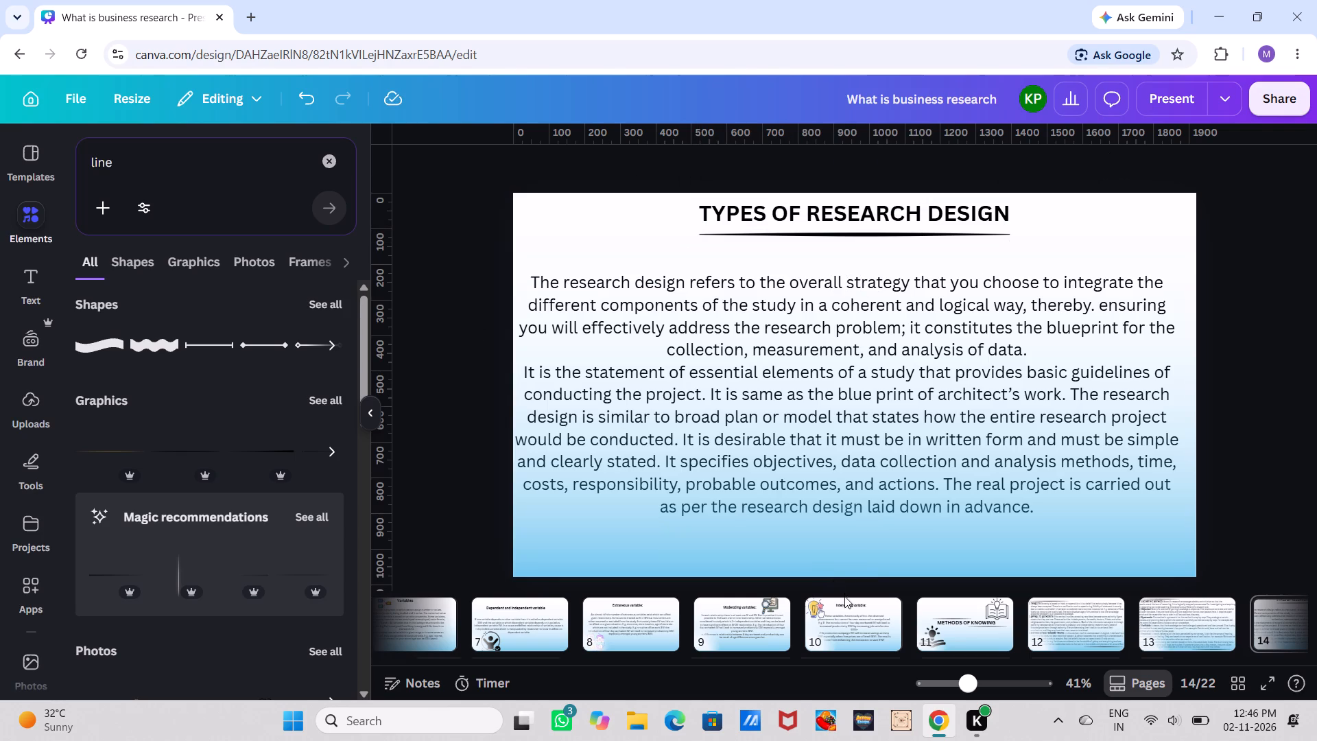
Underline page 10's "Intervening variable:" heading with a tapered black line shortened to the heading's width.
click(859, 621)
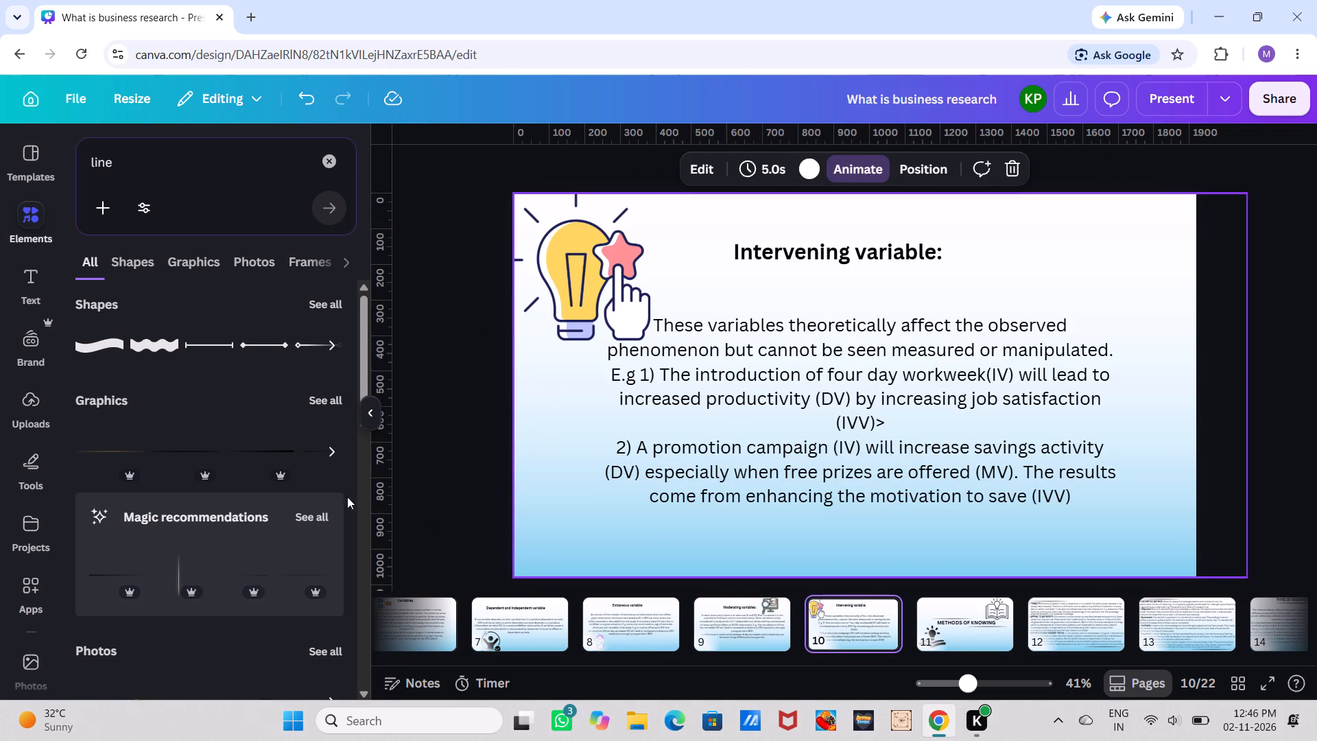
click(181, 447)
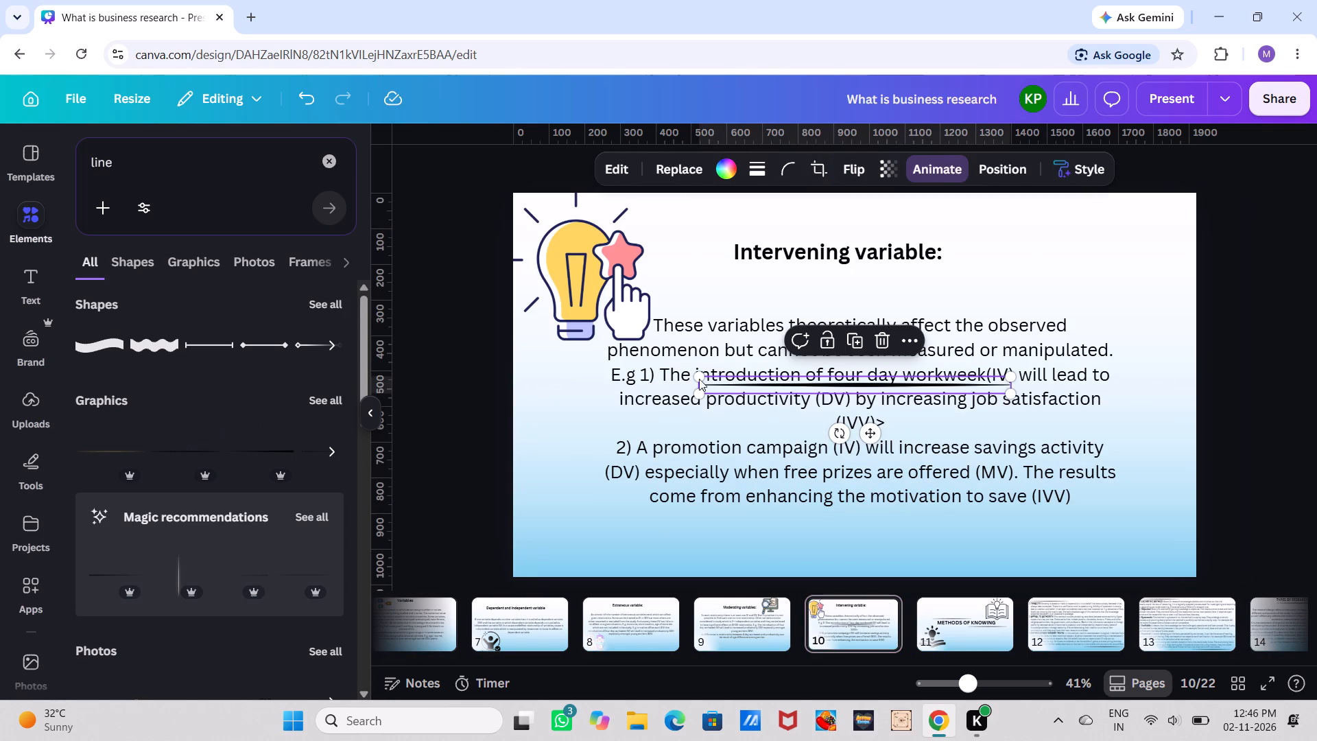
drag(783, 378, 779, 268)
drag(1009, 279, 942, 281)
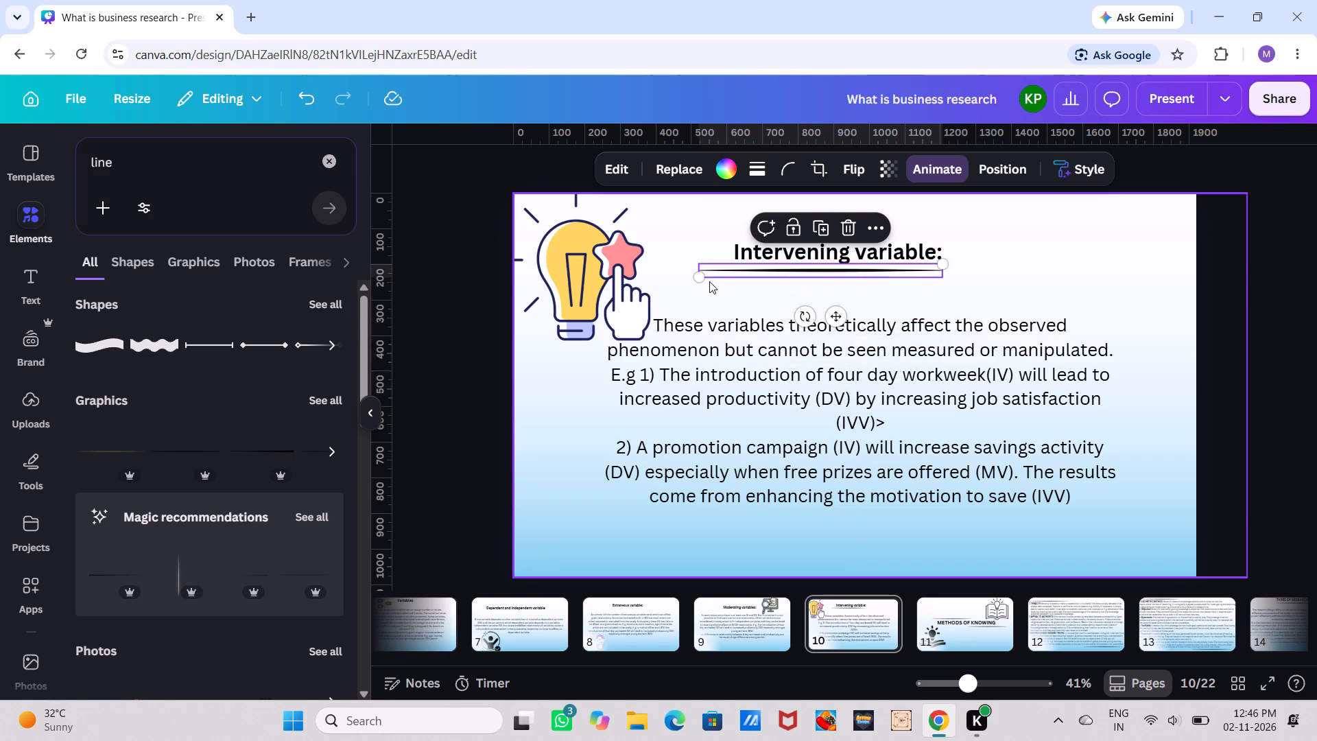
drag(704, 277, 734, 273)
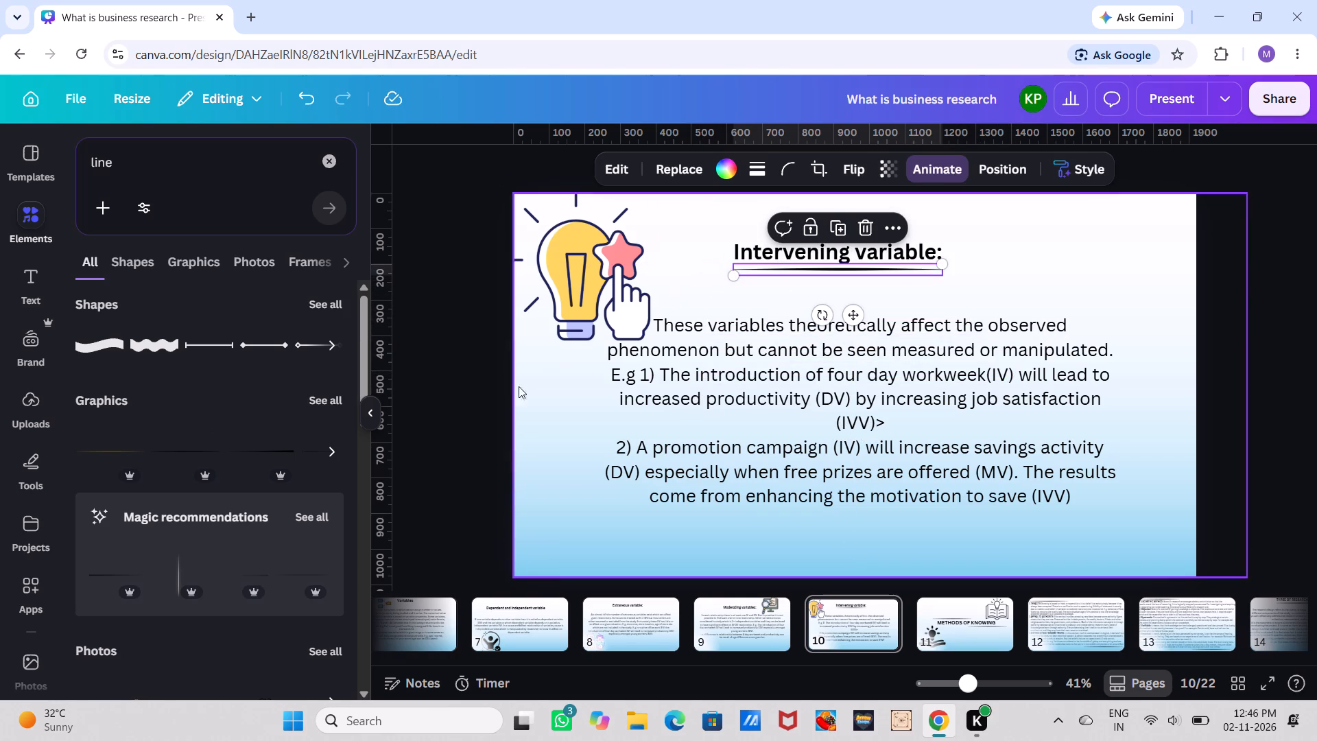
click(490, 408)
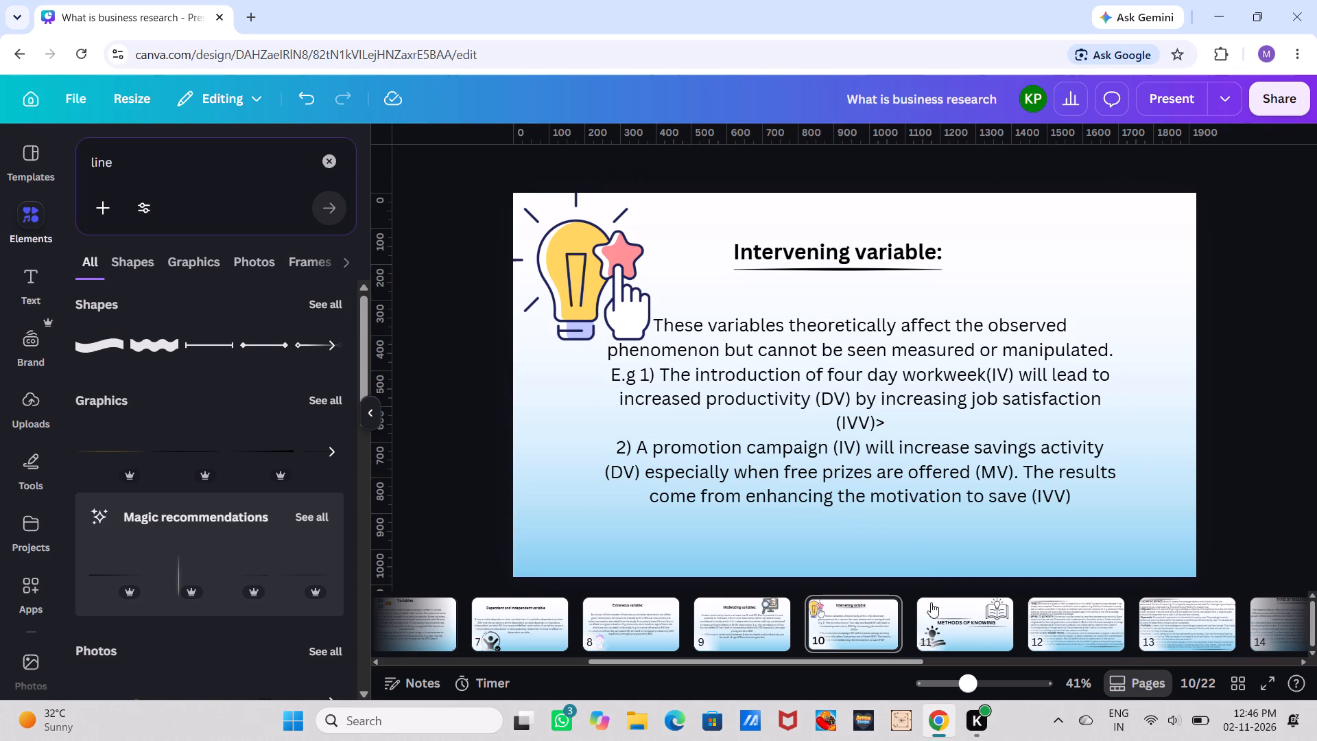
Underline page 9's "Moderating variables:" heading with a tapered black line shortened to roughly the heading's width.
click(728, 625)
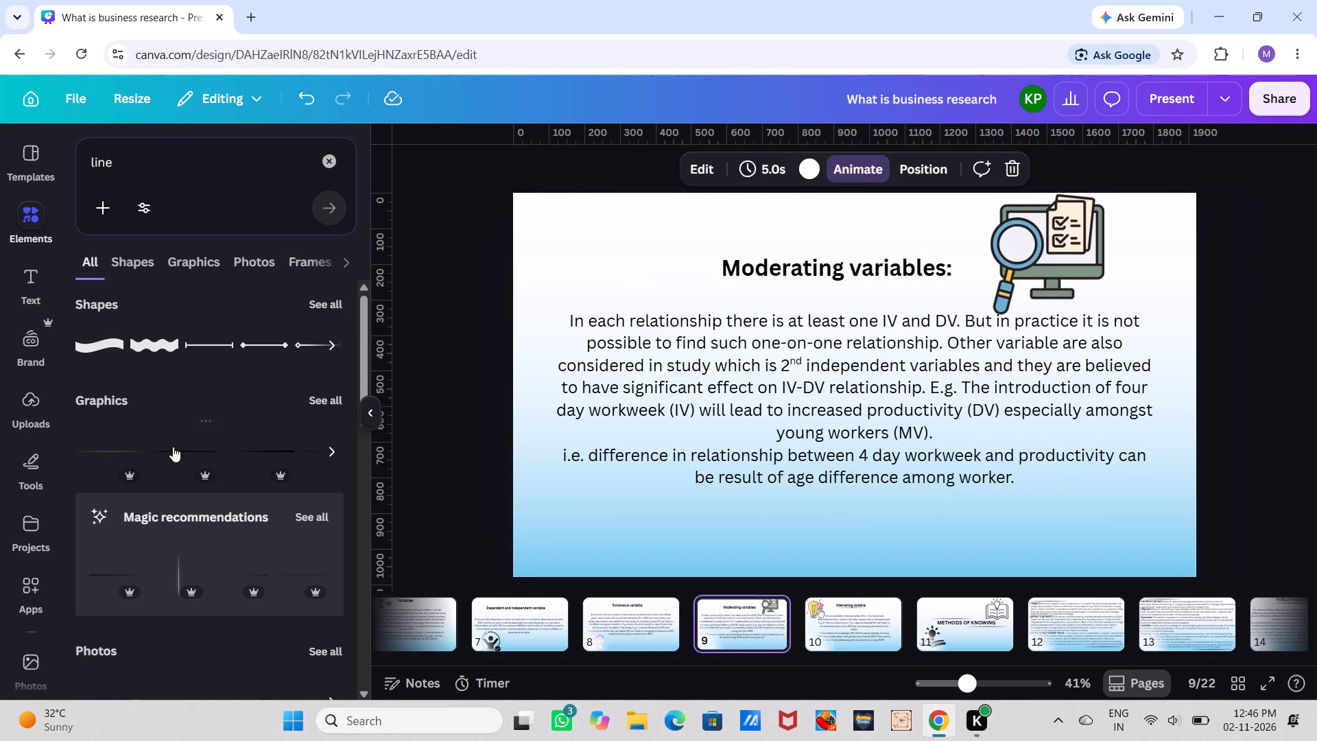
click(170, 440)
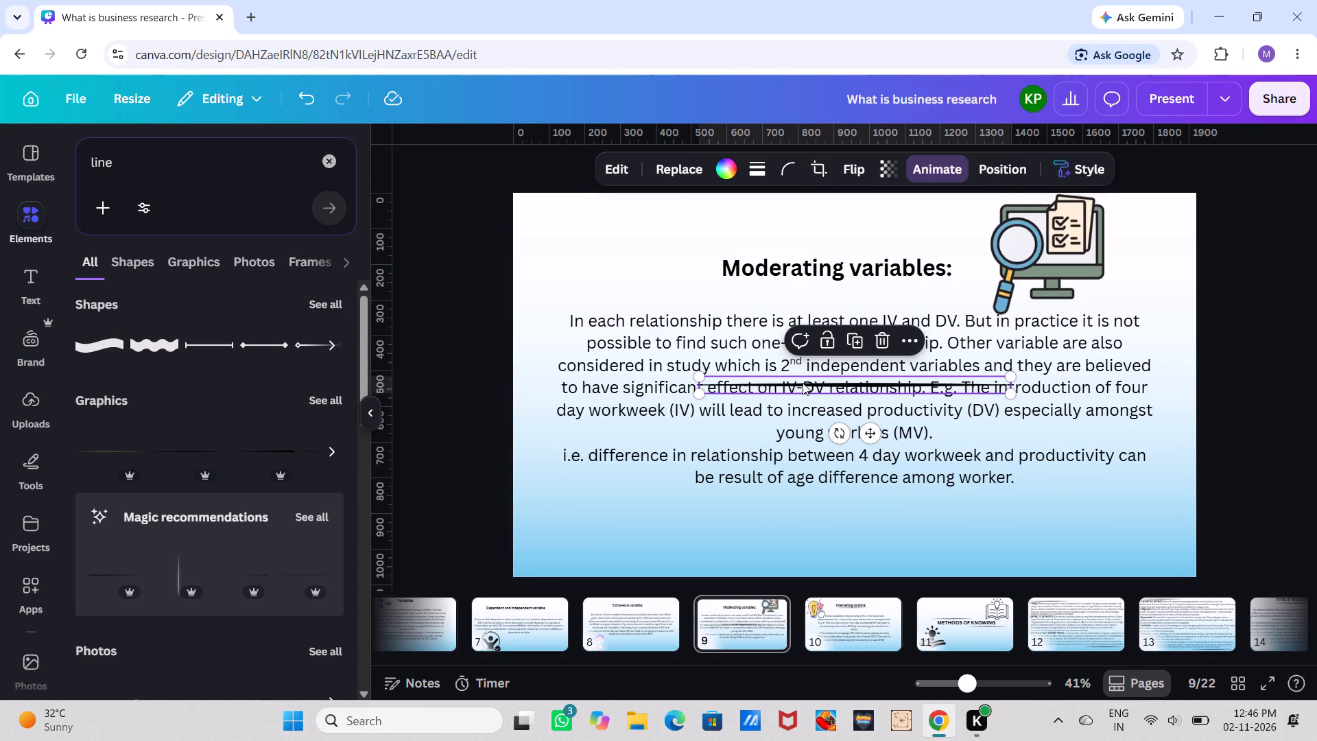
drag(803, 383, 794, 285)
drag(691, 298, 711, 296)
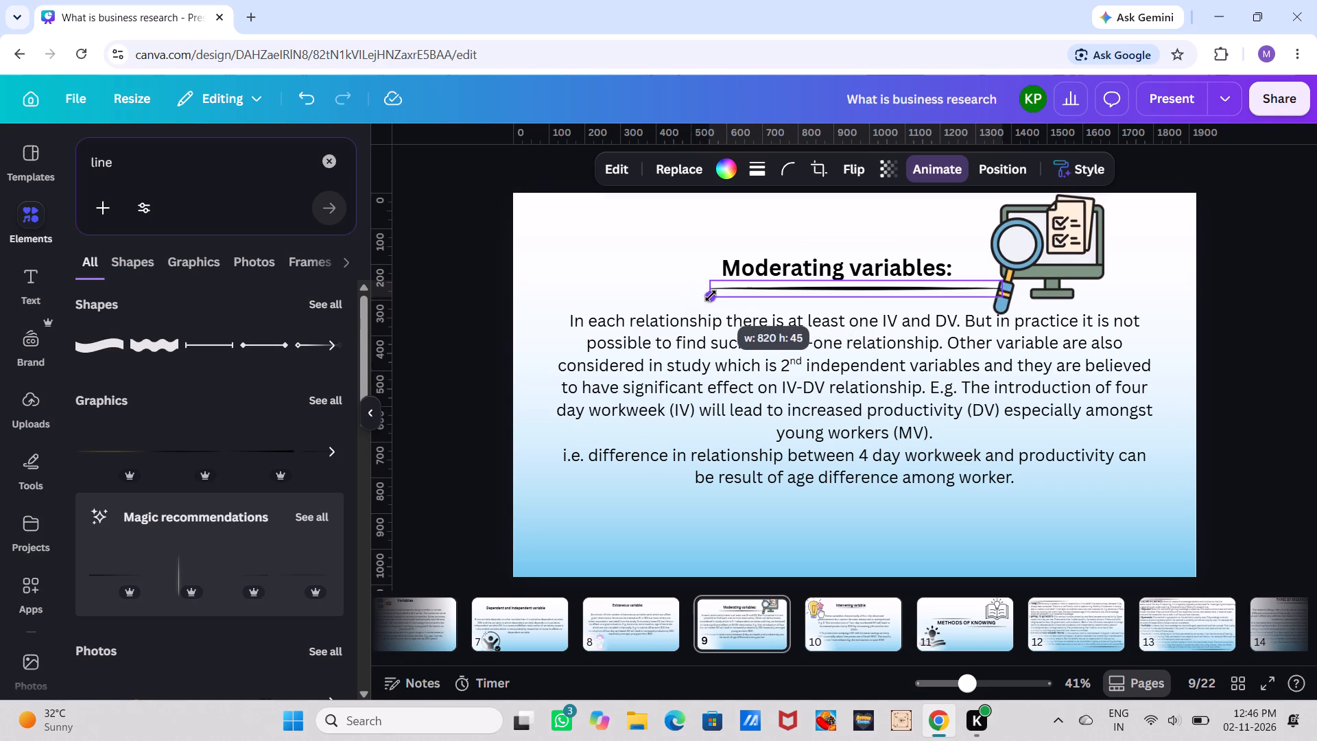
drag(711, 296, 720, 297)
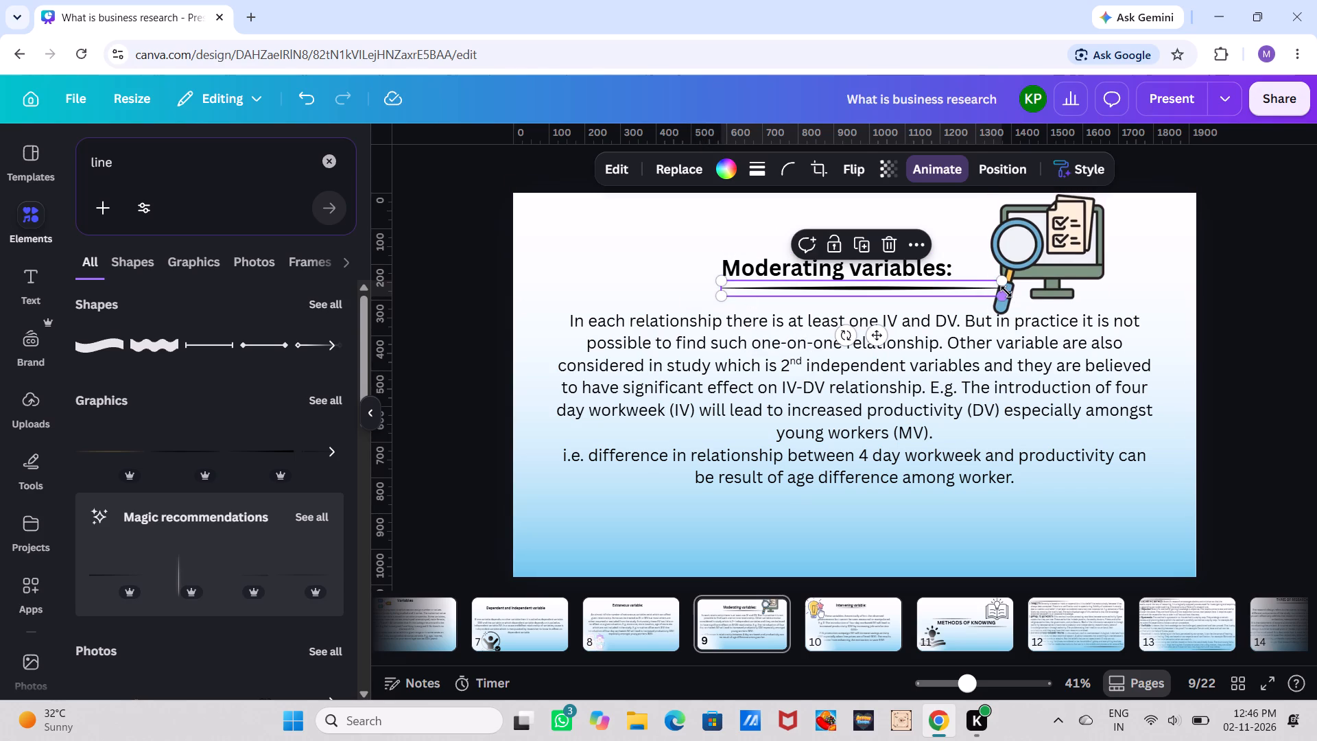
drag(1005, 292, 949, 294)
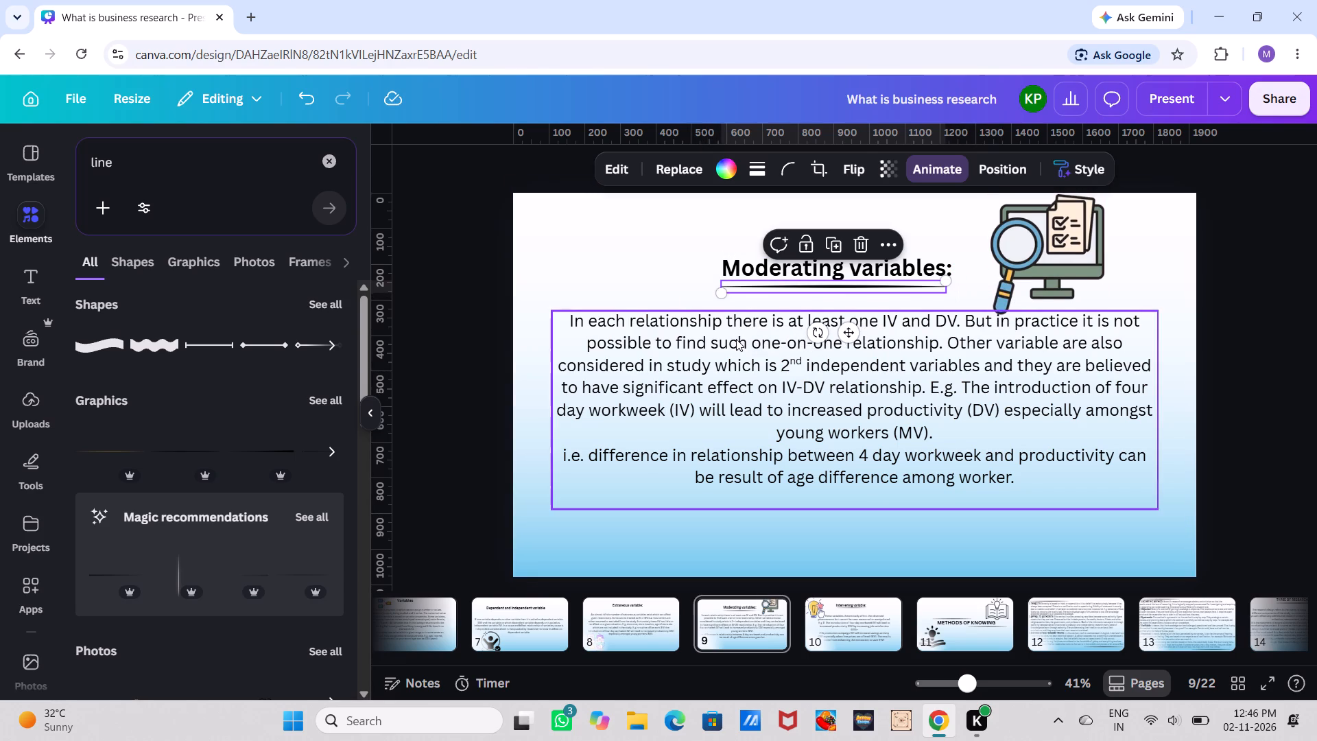
Underline page 8's "Extraneous variable:" heading with a tapered black line shortened to roughly the heading's width.
click(648, 633)
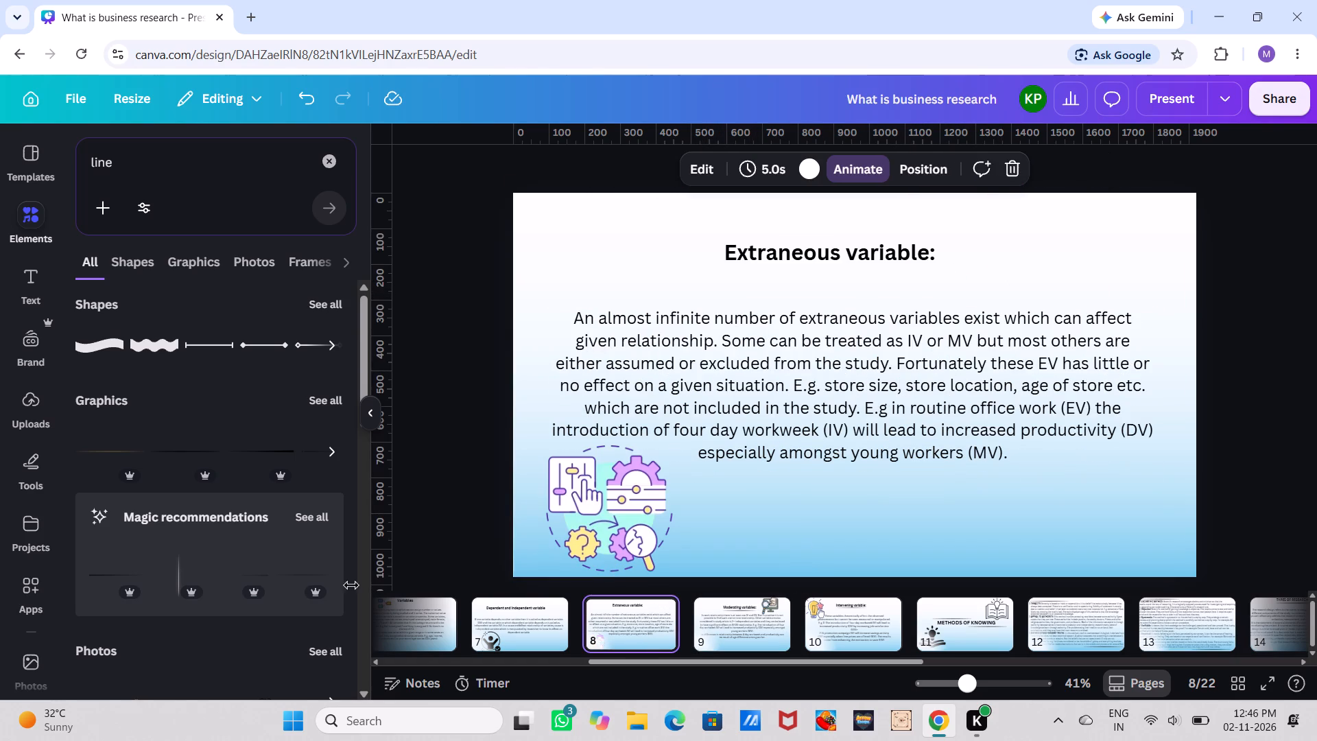
click(190, 456)
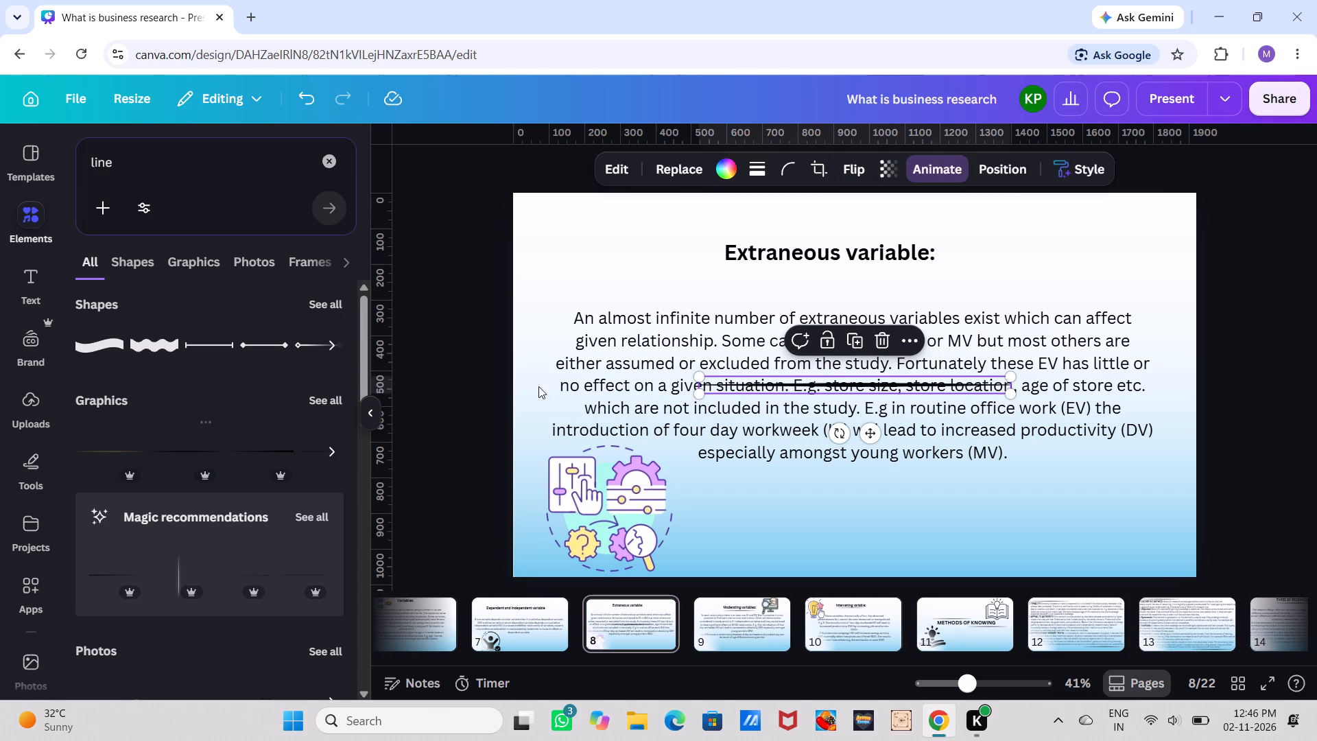
drag(805, 381, 794, 292)
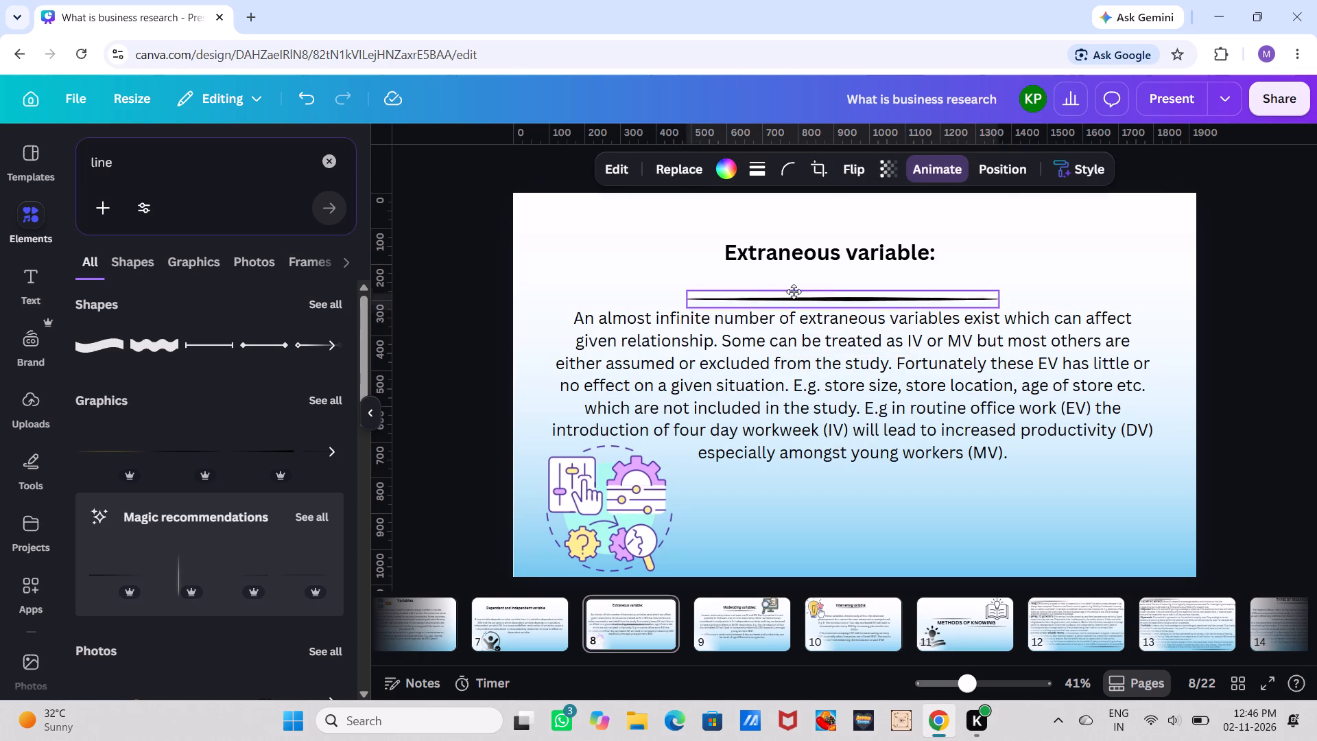
drag(794, 292, 792, 270)
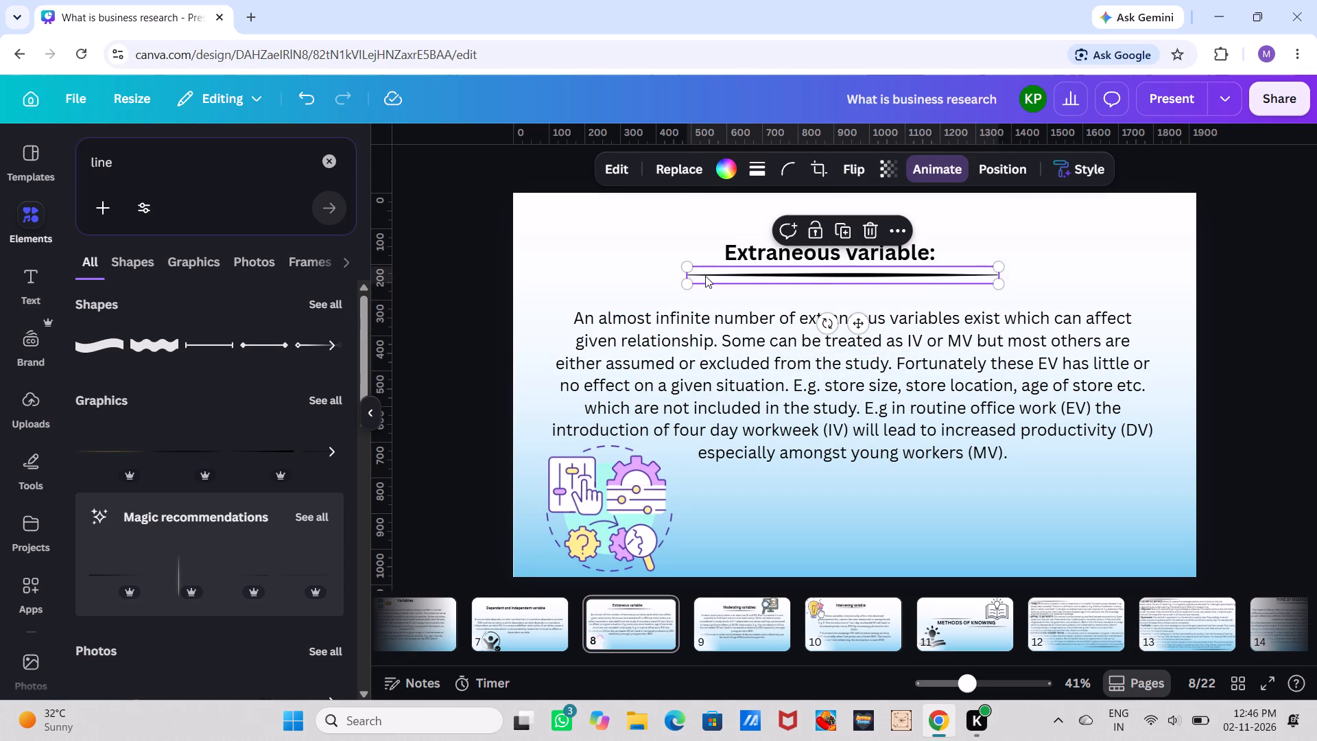
drag(685, 285, 722, 284)
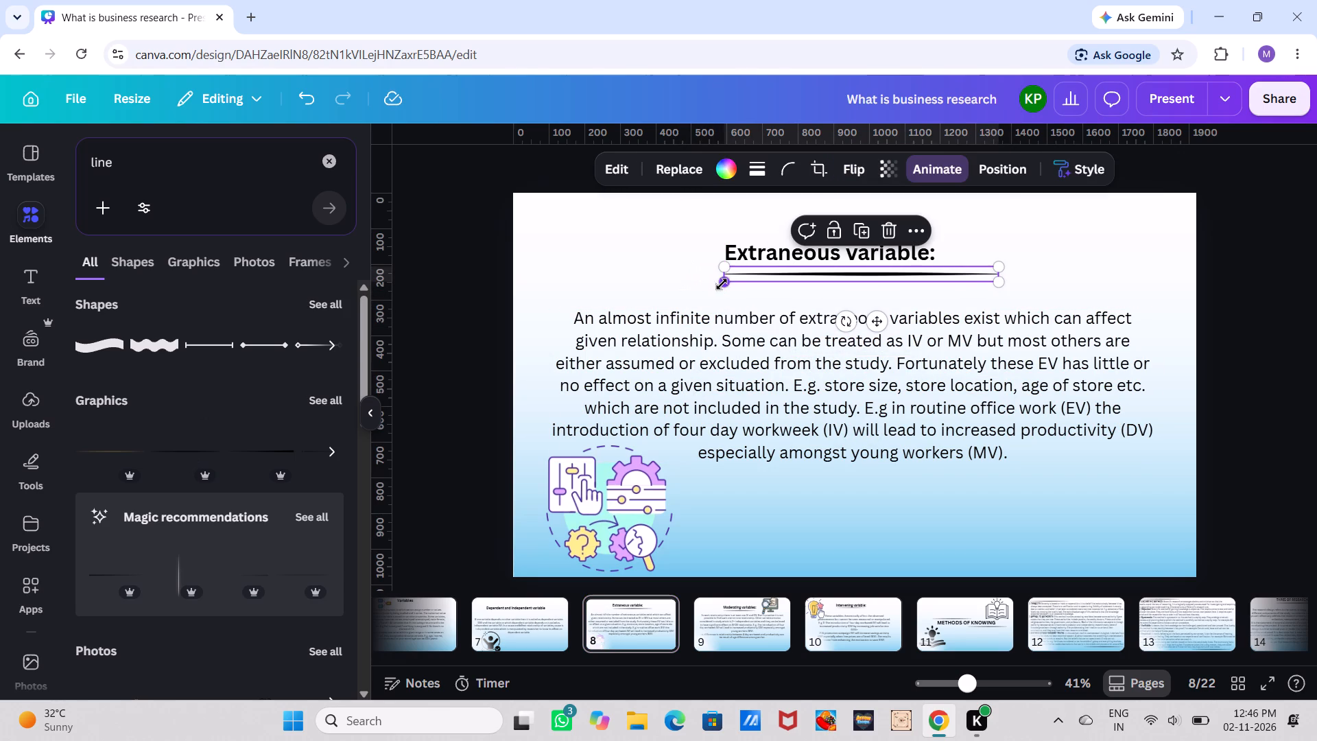
drag(997, 280, 927, 281)
click(453, 402)
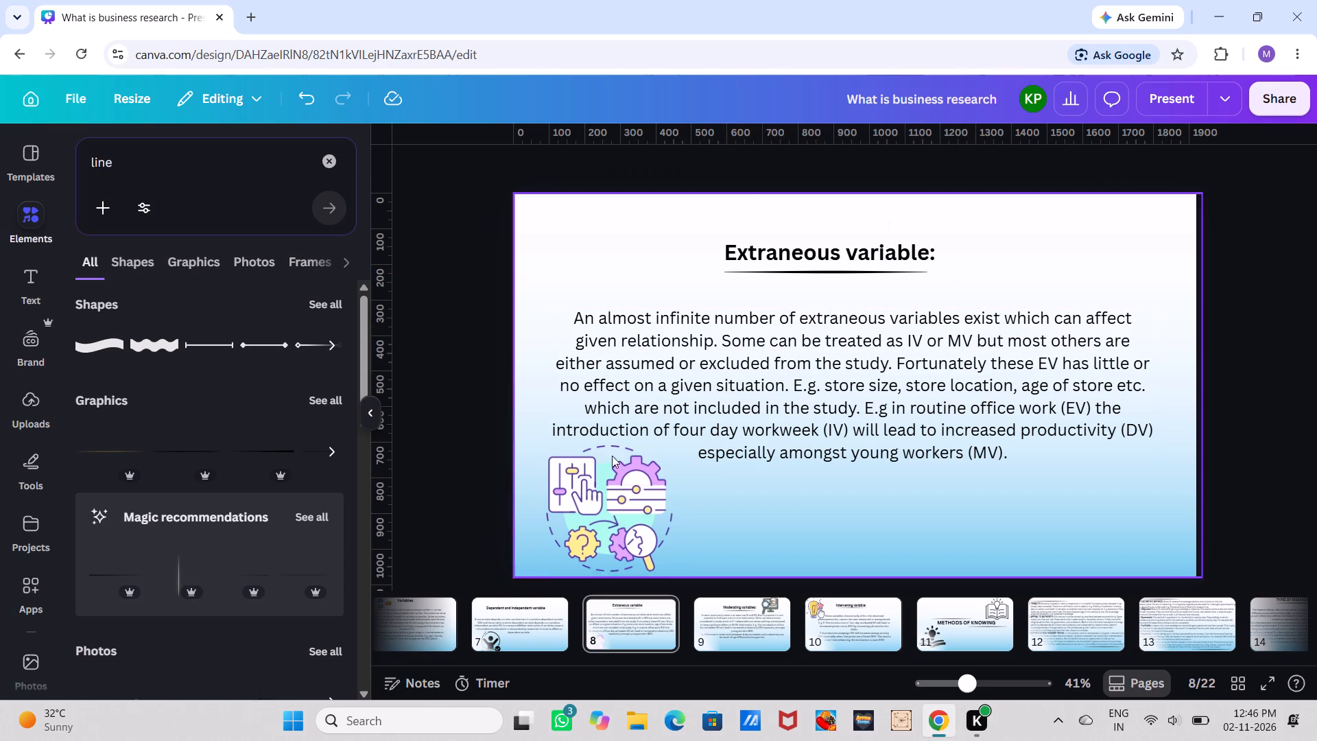
Underline page 7's "Dependent and Independent variable" heading with a tapered black line stretched to the heading's width.
key(Left)
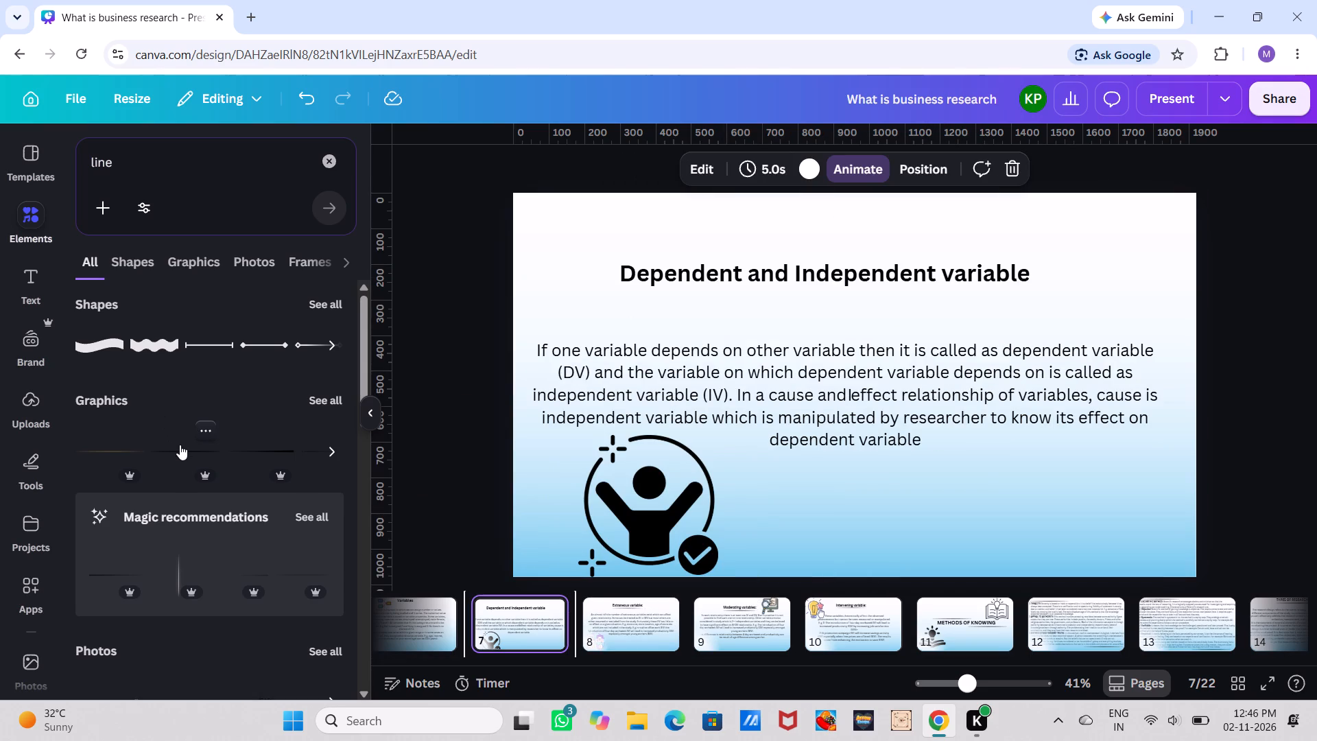
click(180, 445)
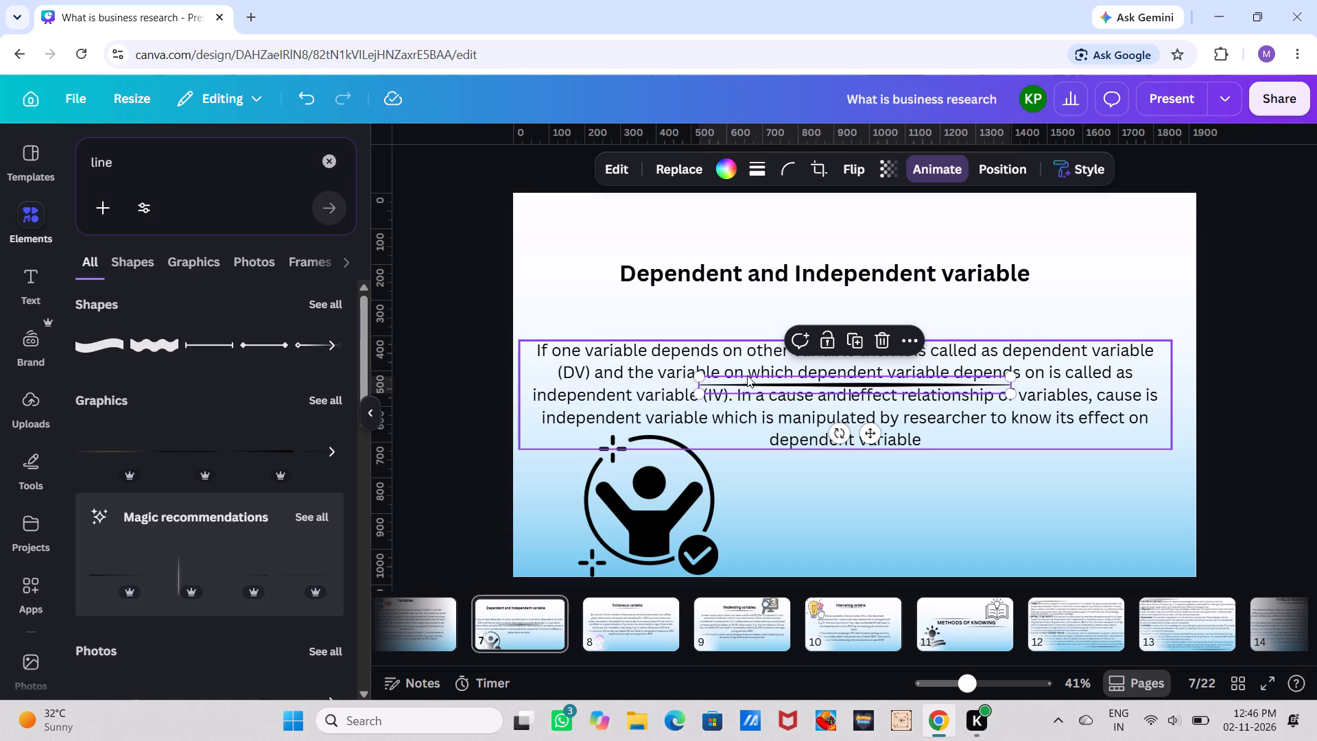
drag(747, 375, 748, 368)
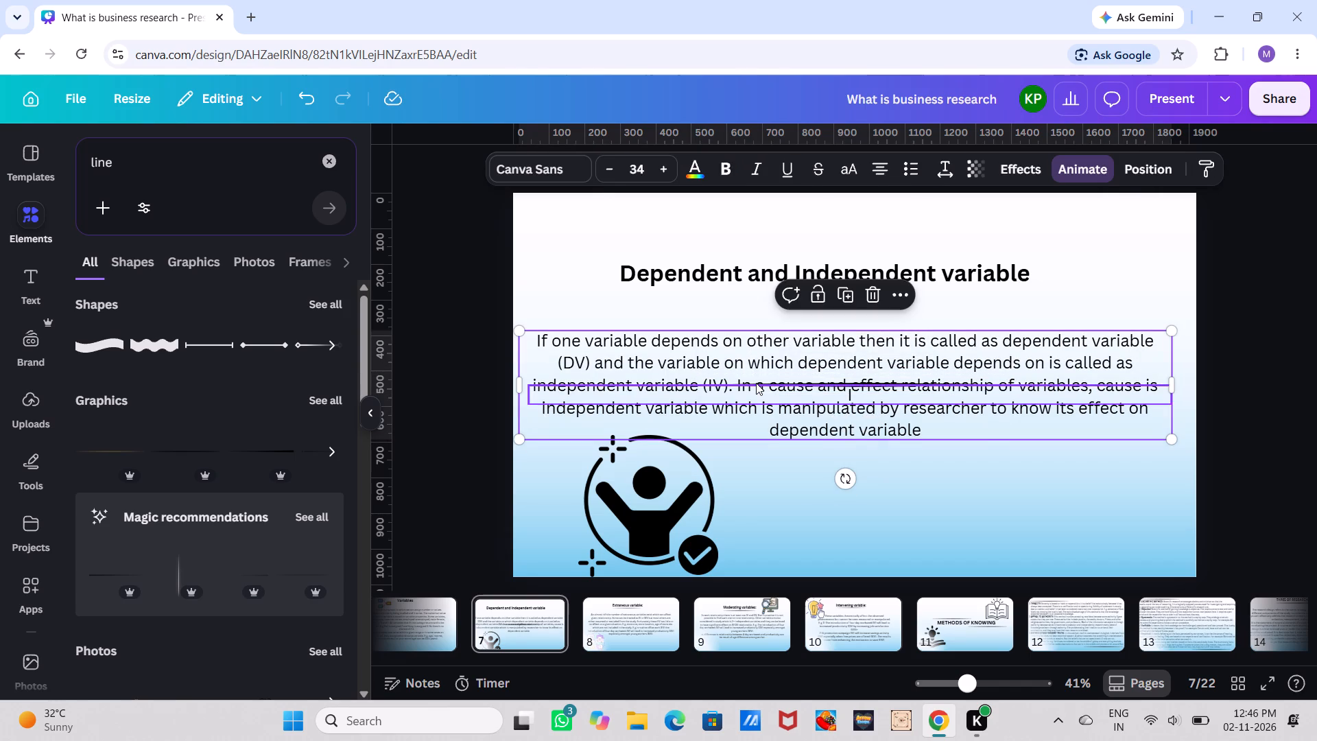
click(756, 383)
click(759, 379)
drag(759, 379, 755, 364)
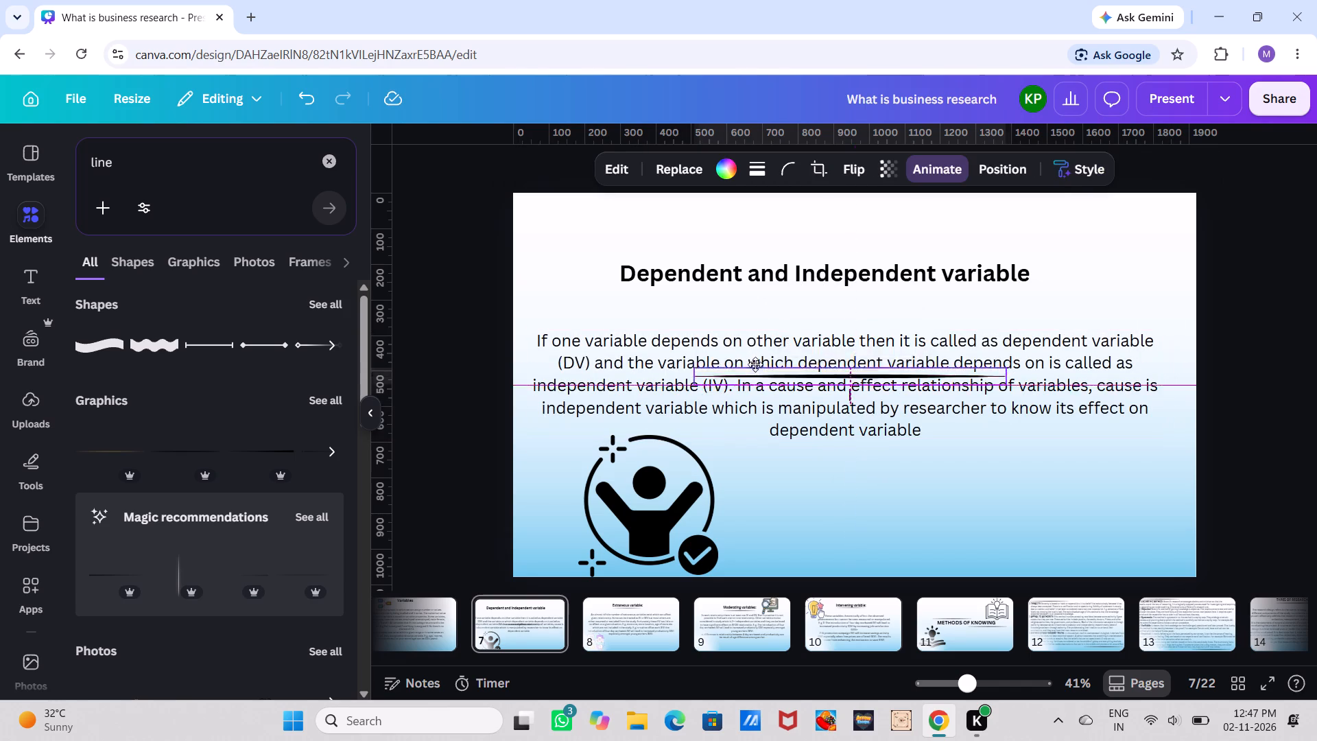
drag(755, 364, 745, 298)
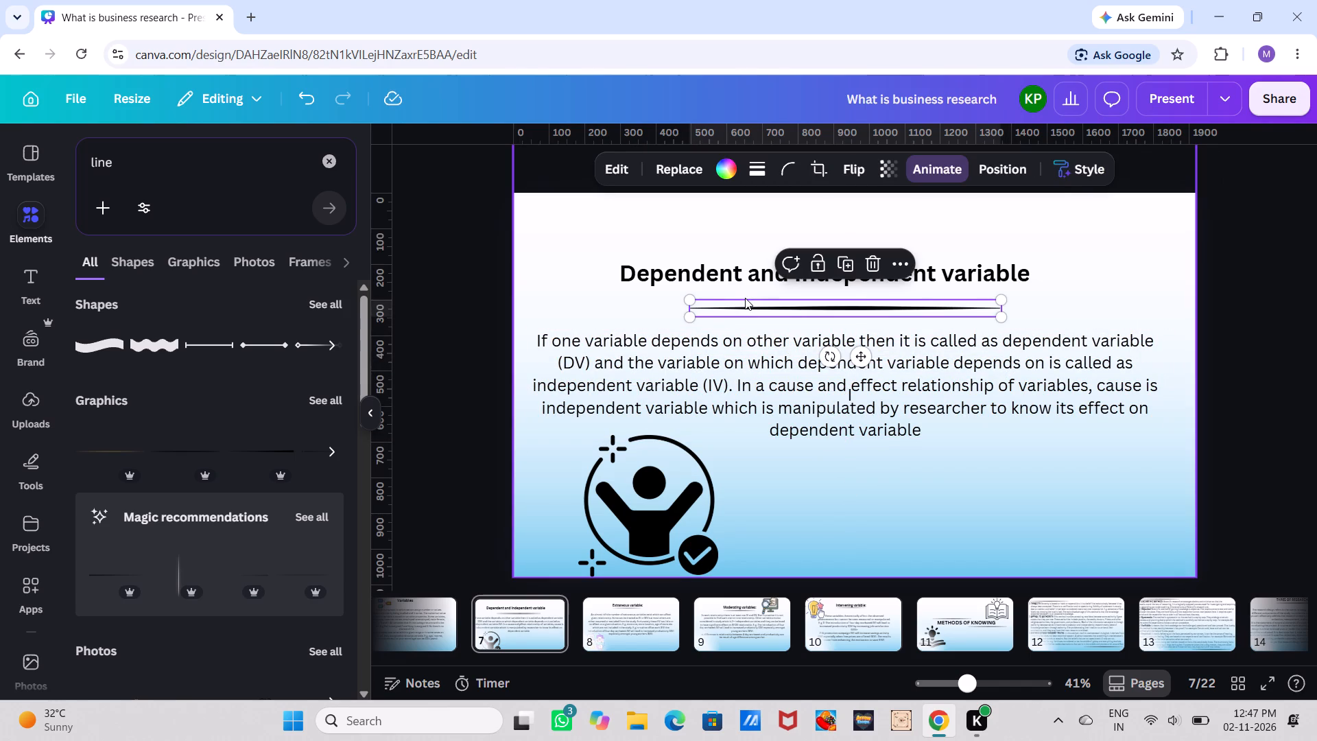
drag(745, 298, 739, 285)
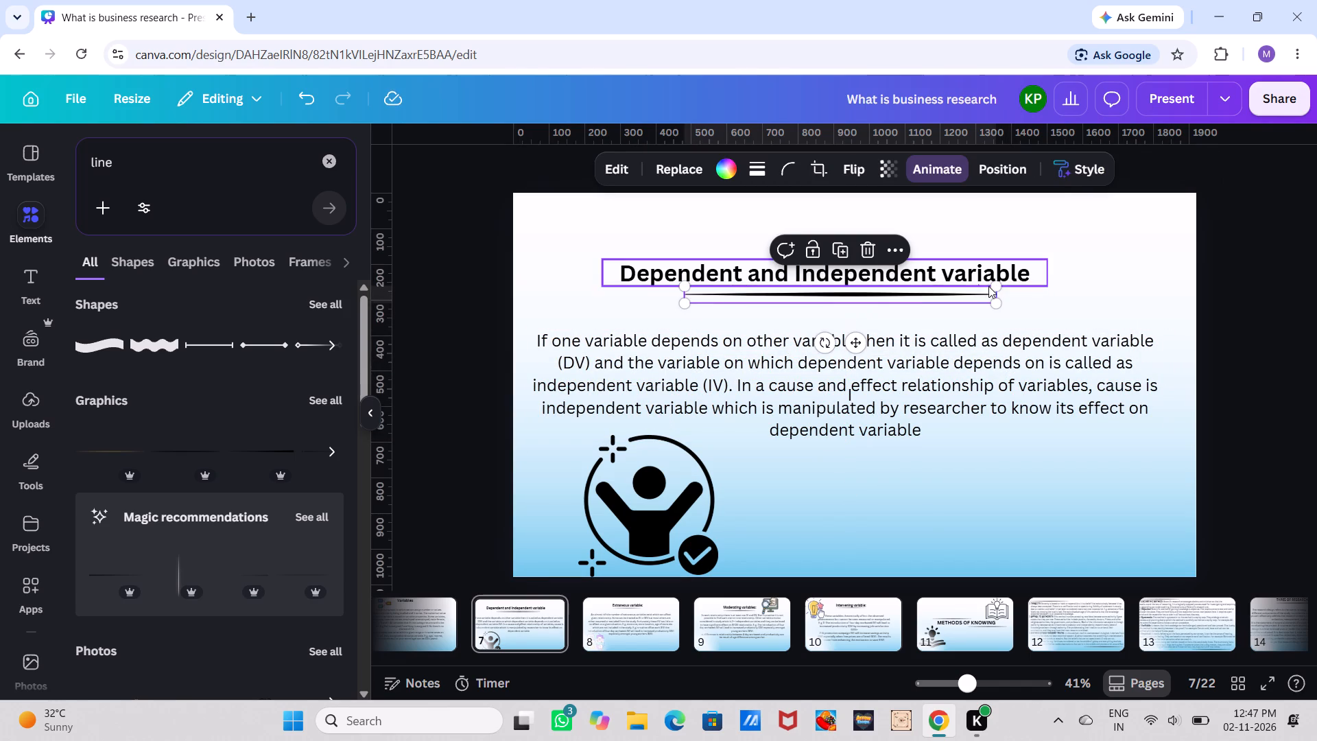
drag(990, 306, 1017, 308)
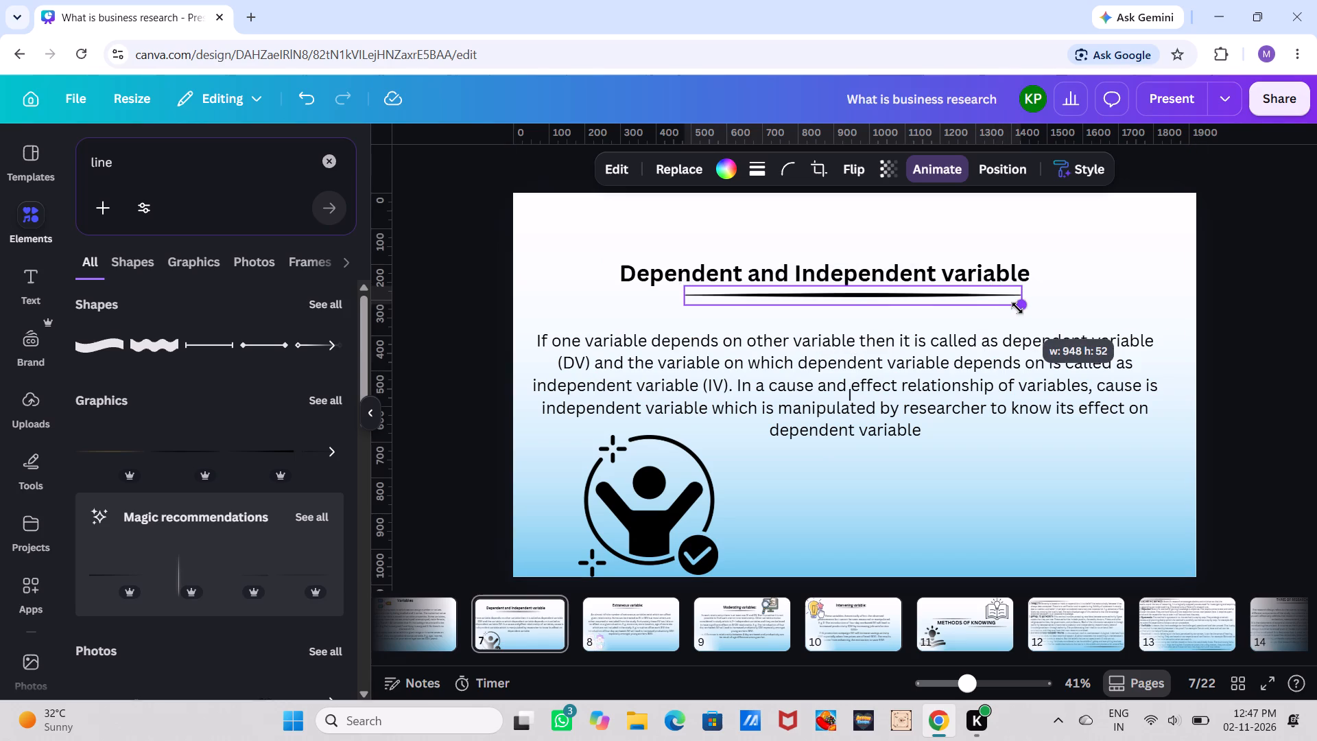
drag(1017, 308, 1021, 307)
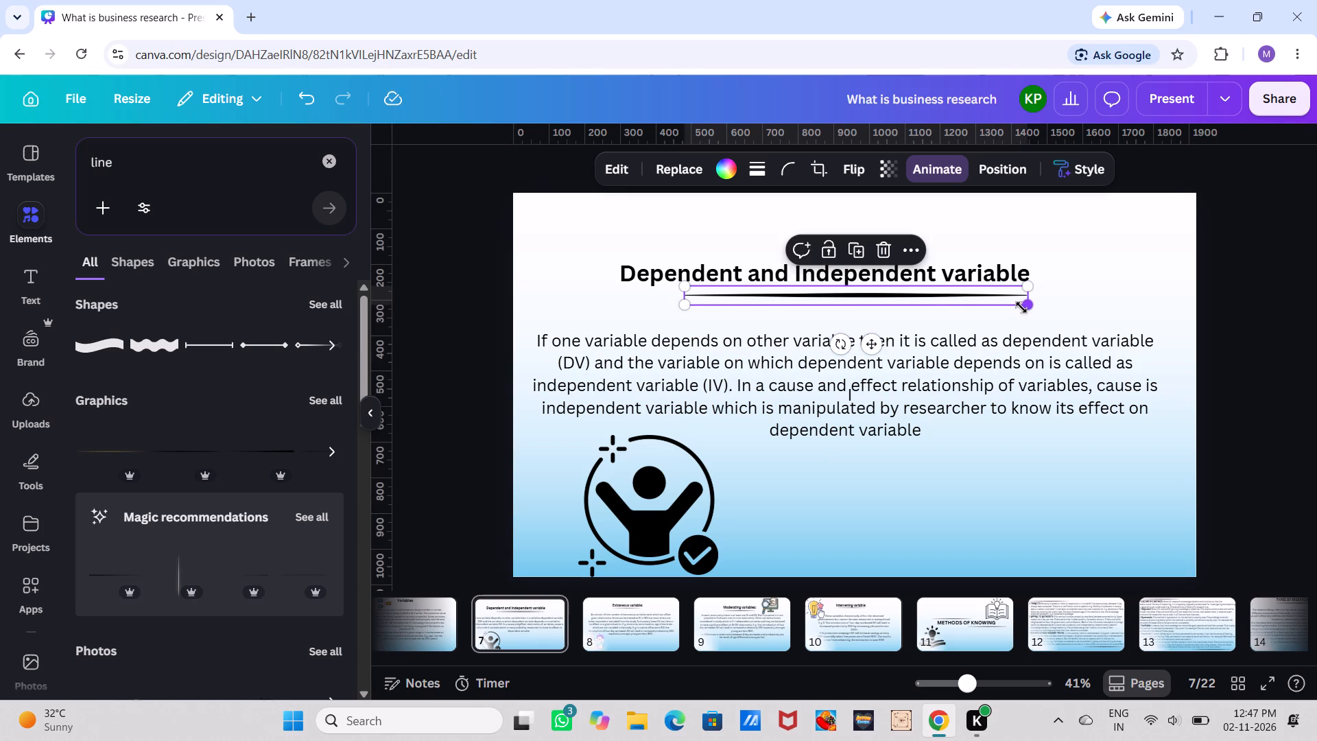
drag(685, 303, 635, 307)
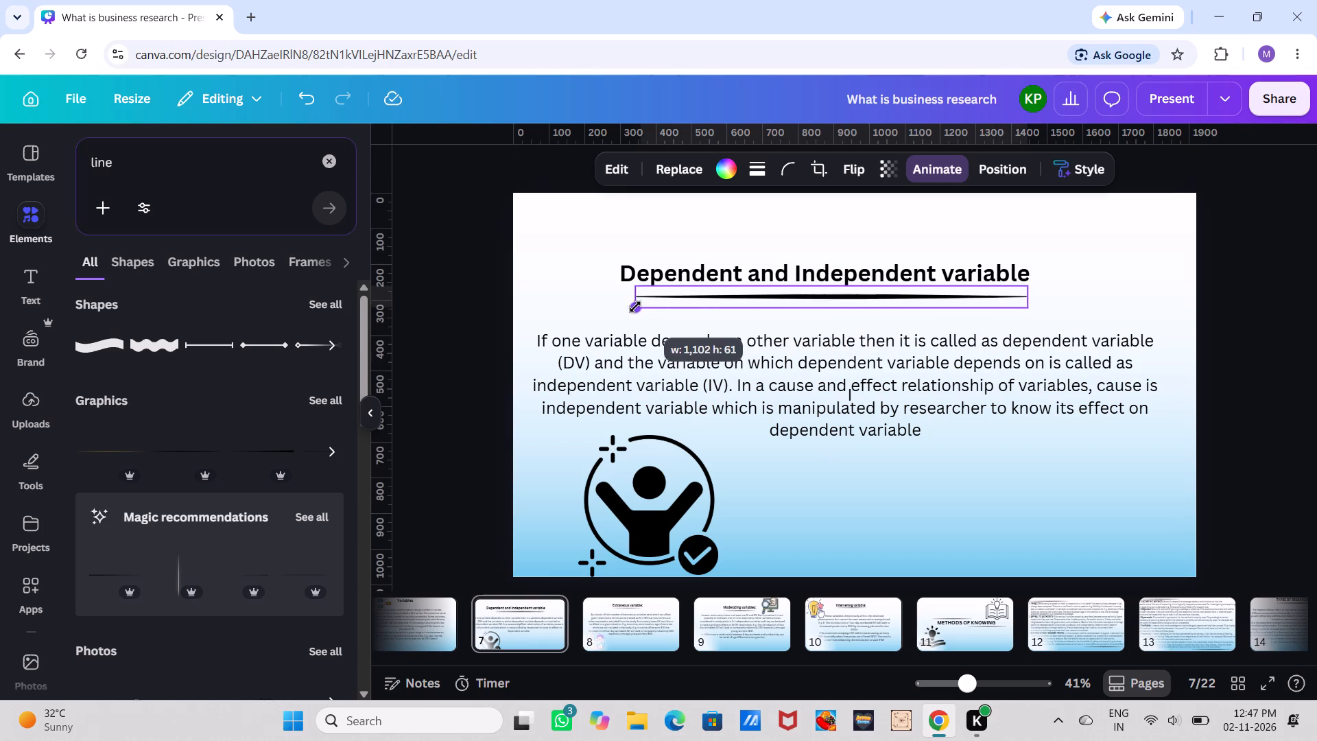
drag(635, 307, 624, 302)
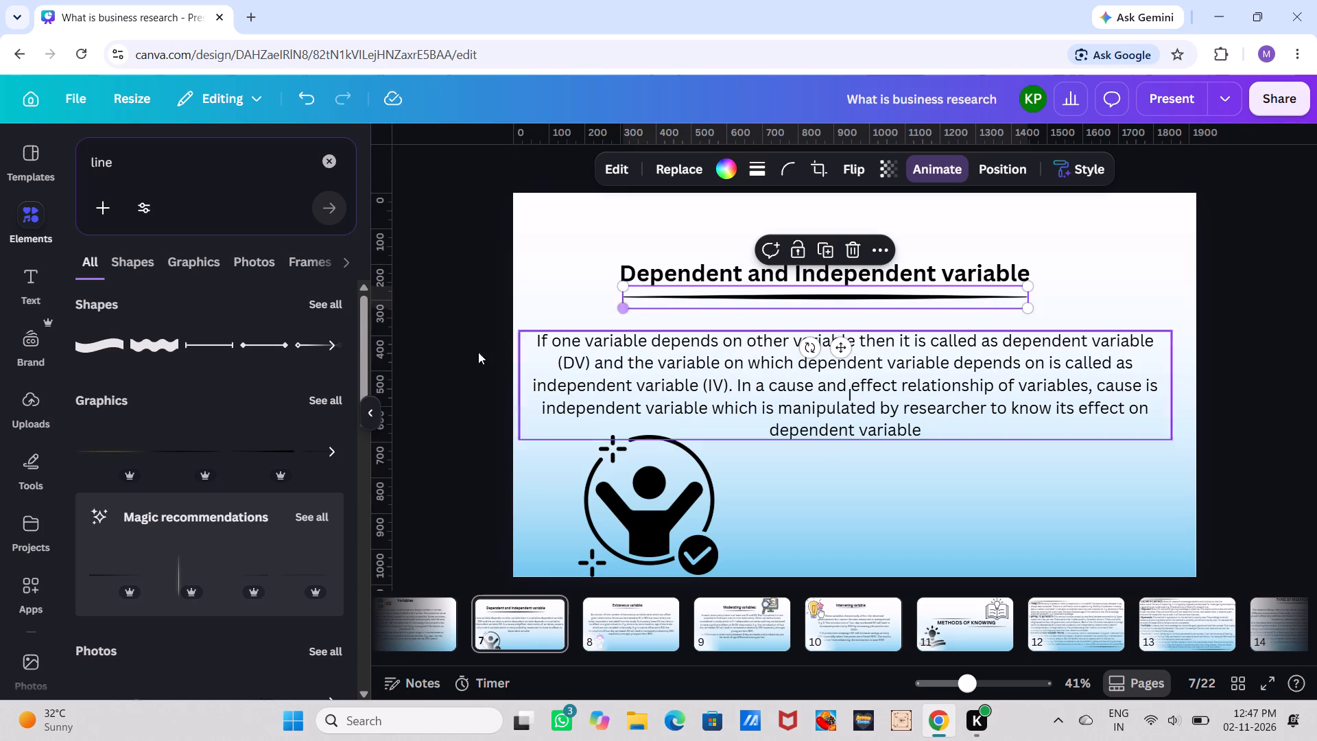
click(453, 361)
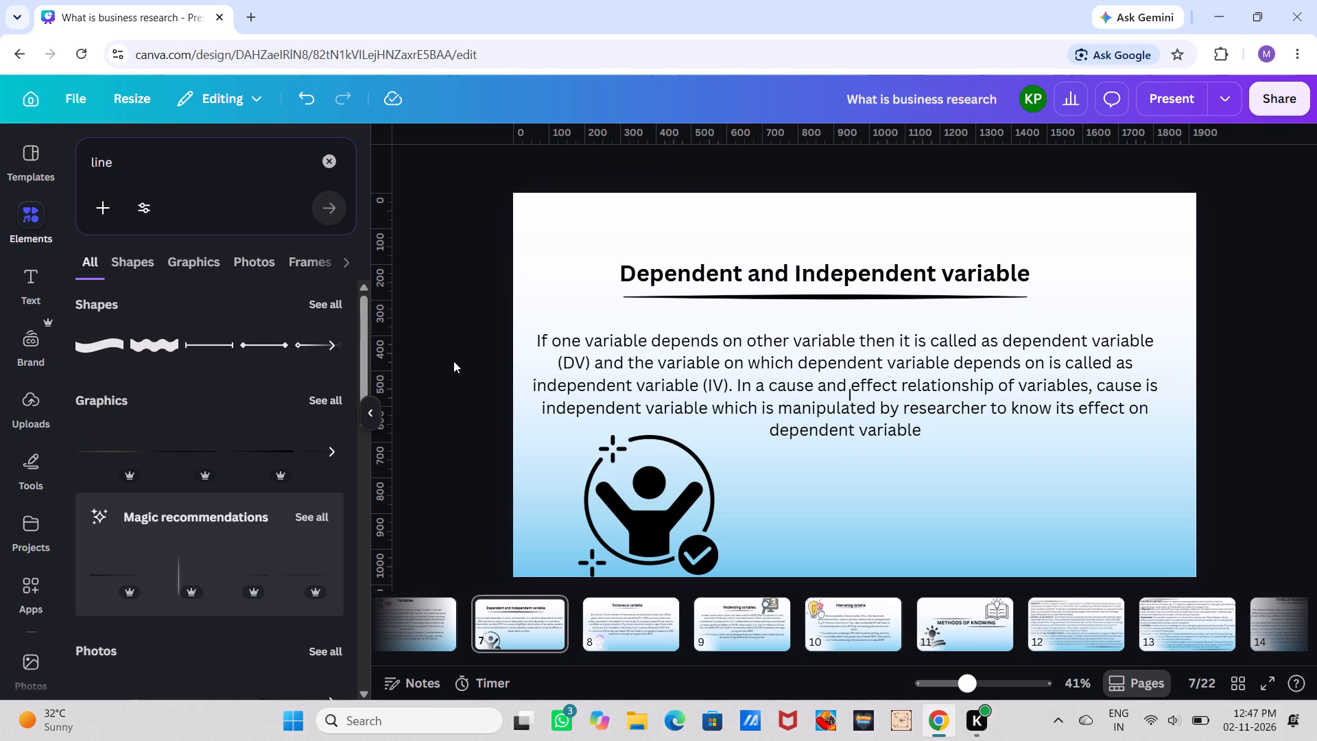
Underline page 6's "Variables" heading with a tapered black line shortened to roughly the heading's width.
key(Left)
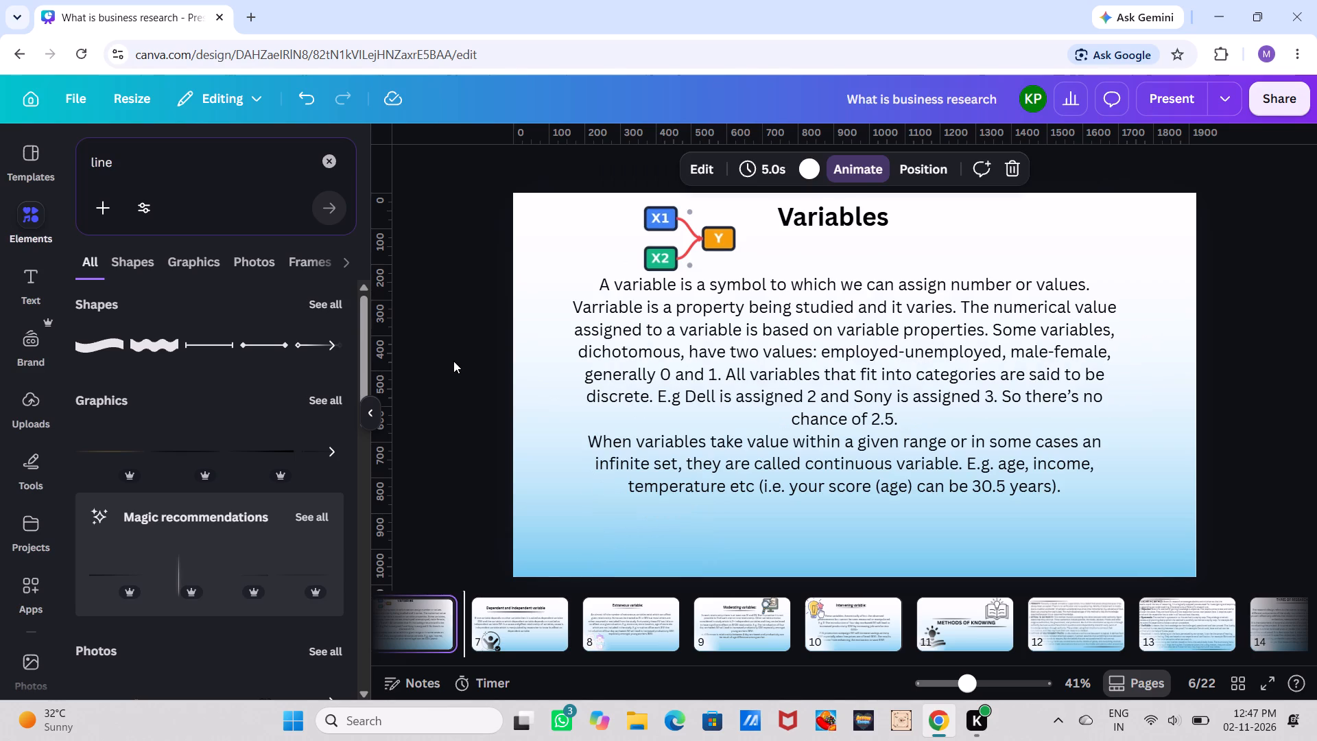
click(185, 447)
drag(774, 382, 779, 342)
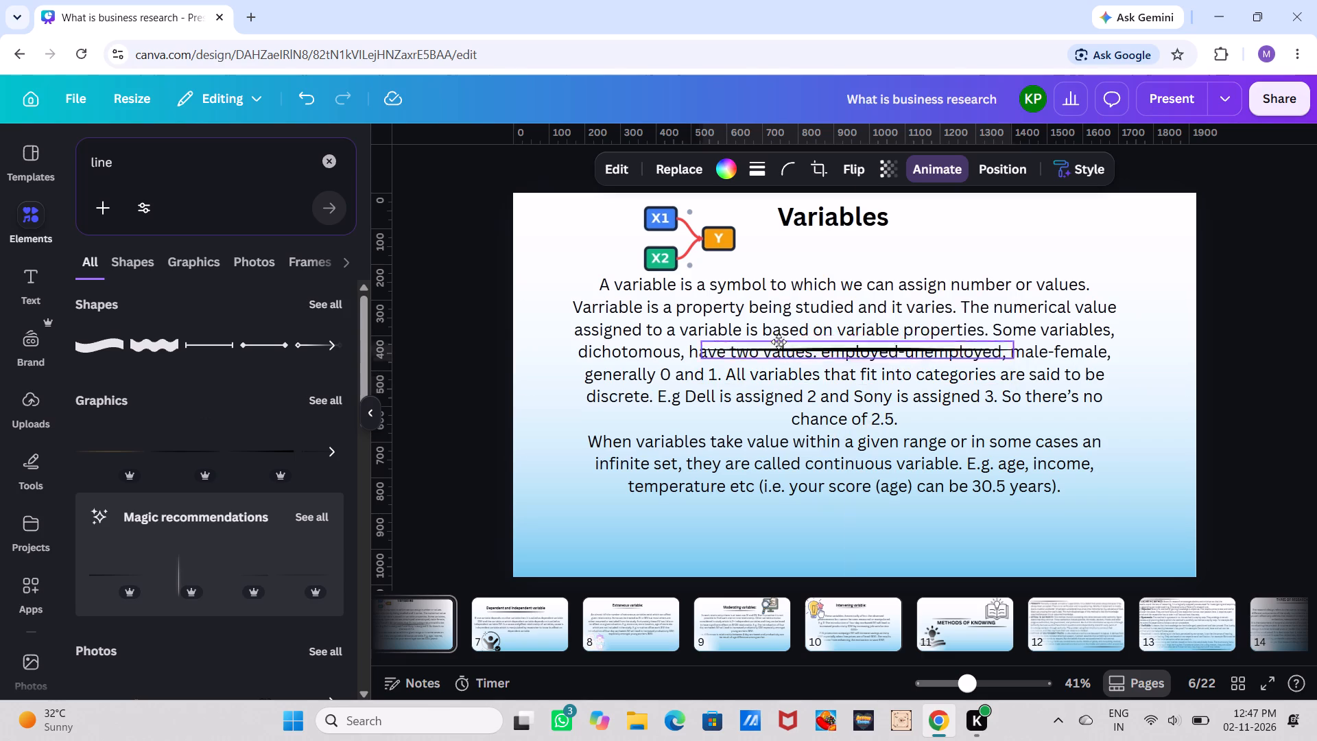
drag(779, 342, 792, 247)
drag(792, 247, 792, 235)
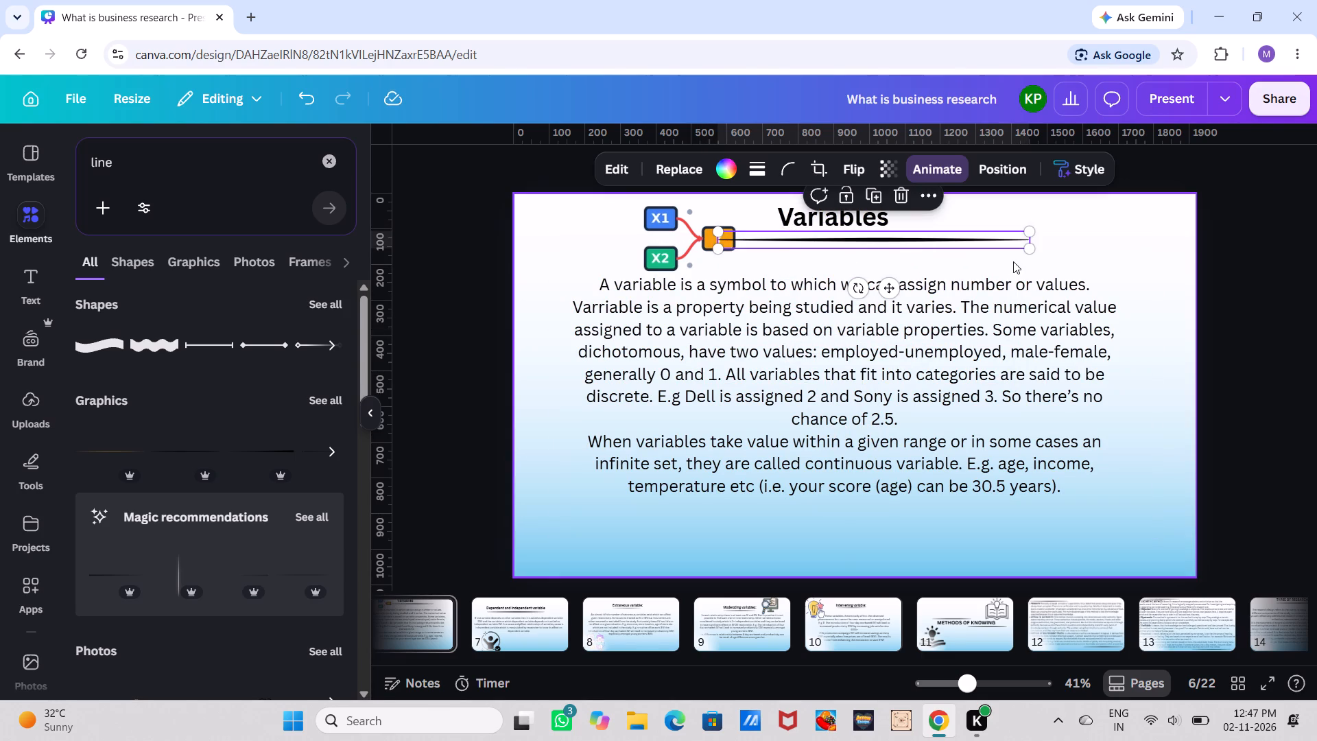
drag(1028, 251, 890, 257)
drag(720, 239, 750, 237)
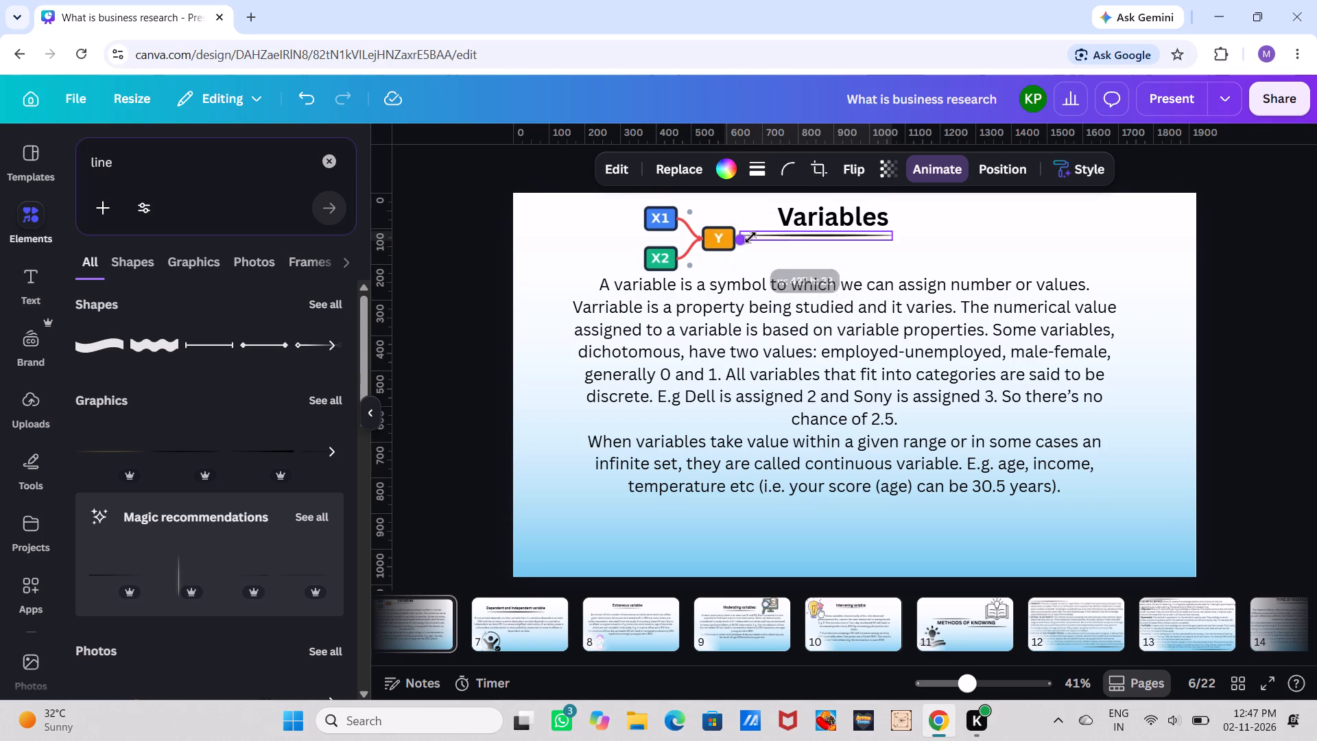
drag(750, 237, 774, 237)
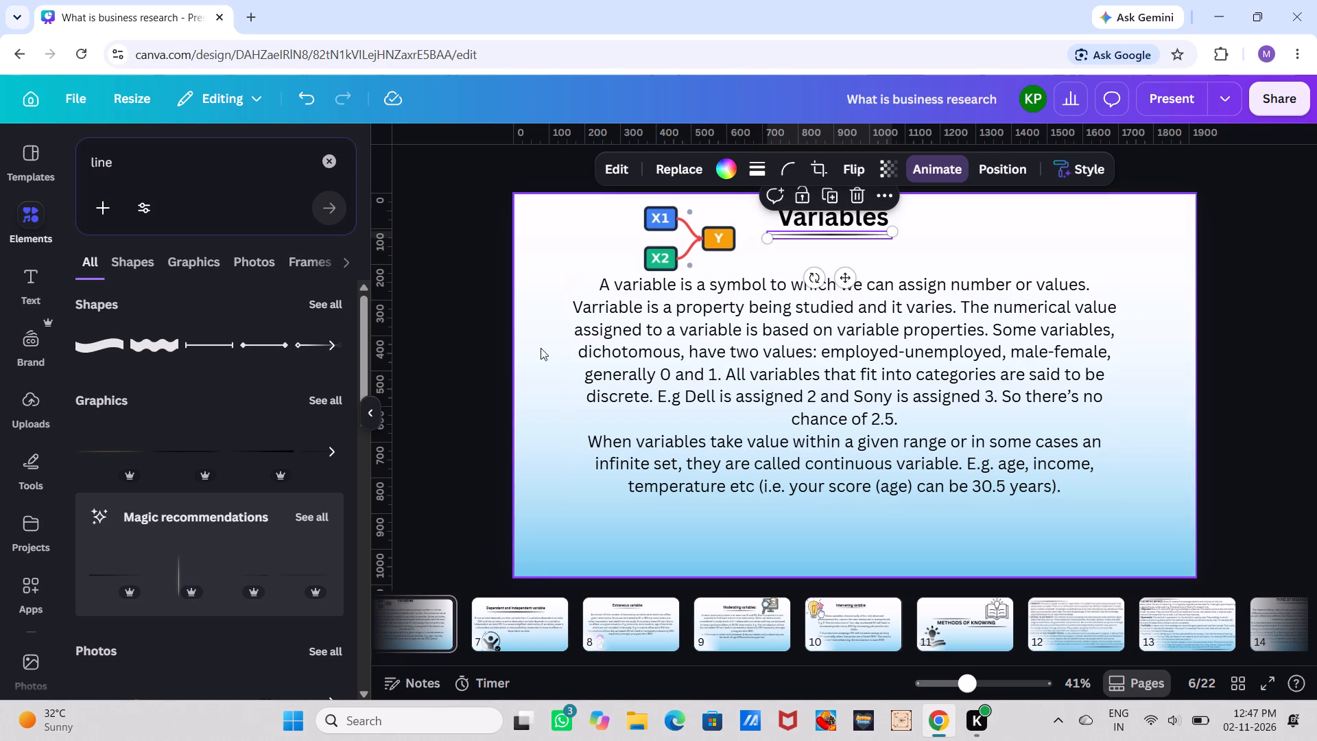
click(475, 375)
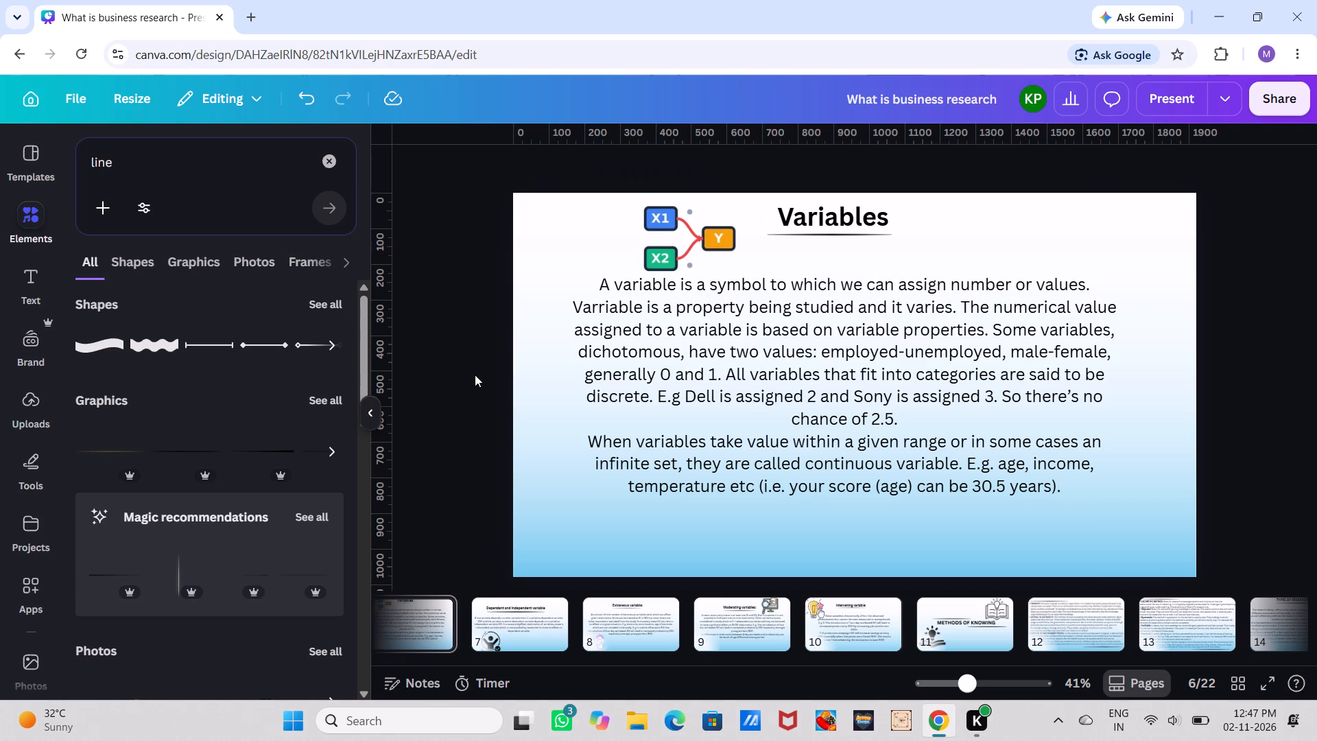
key(Left)
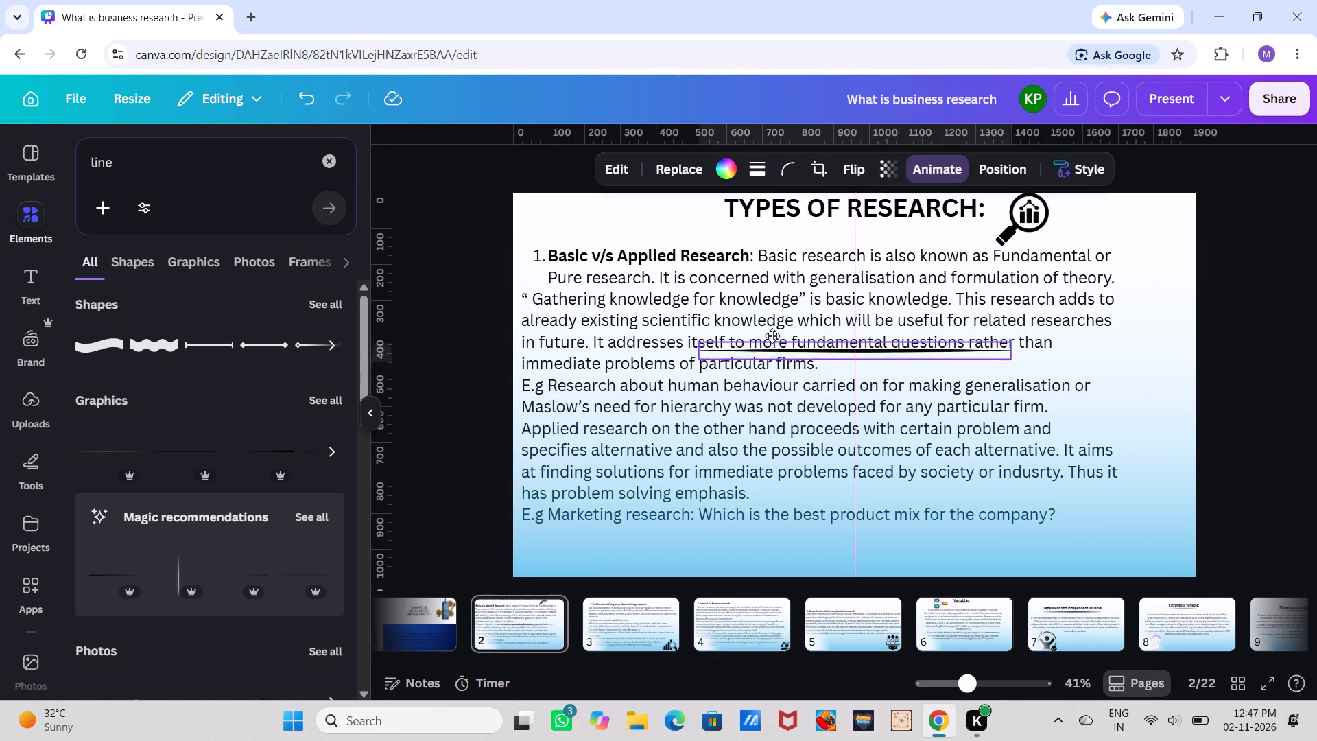
drag(772, 336, 773, 222)
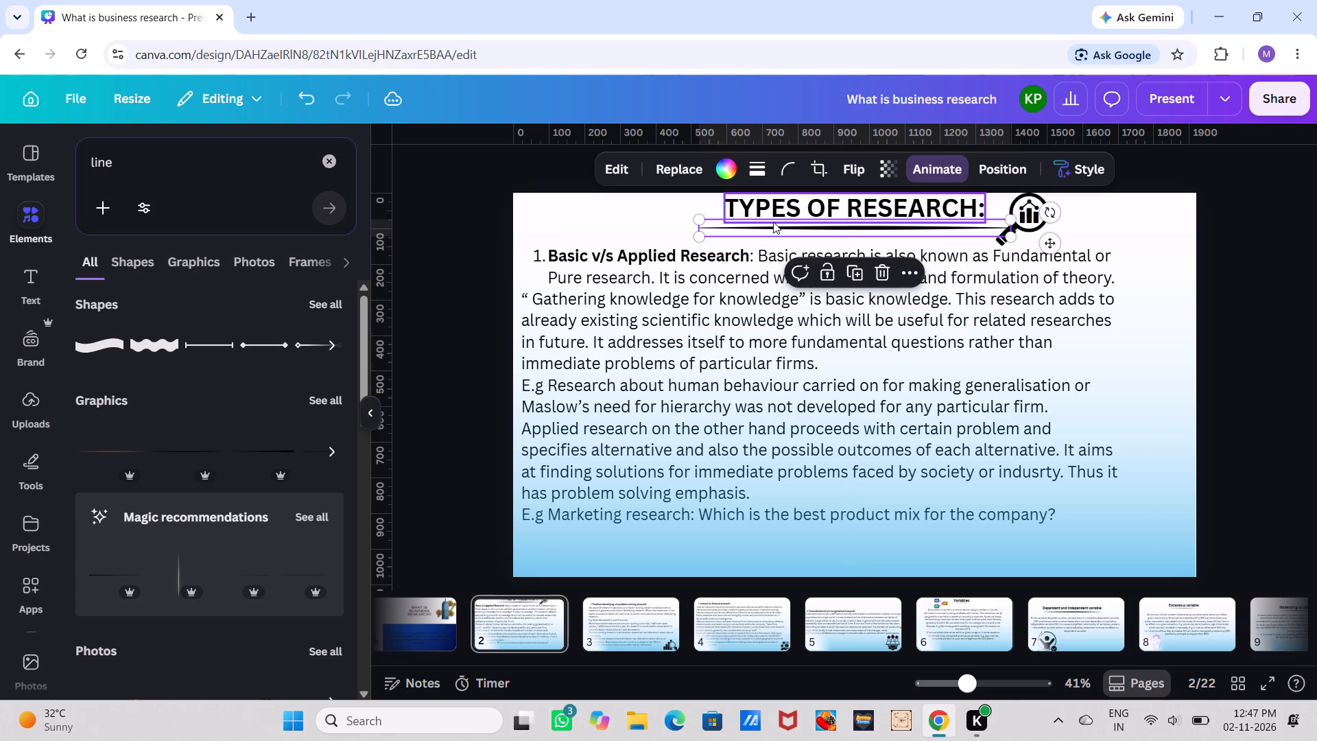
drag(1013, 235, 1001, 232)
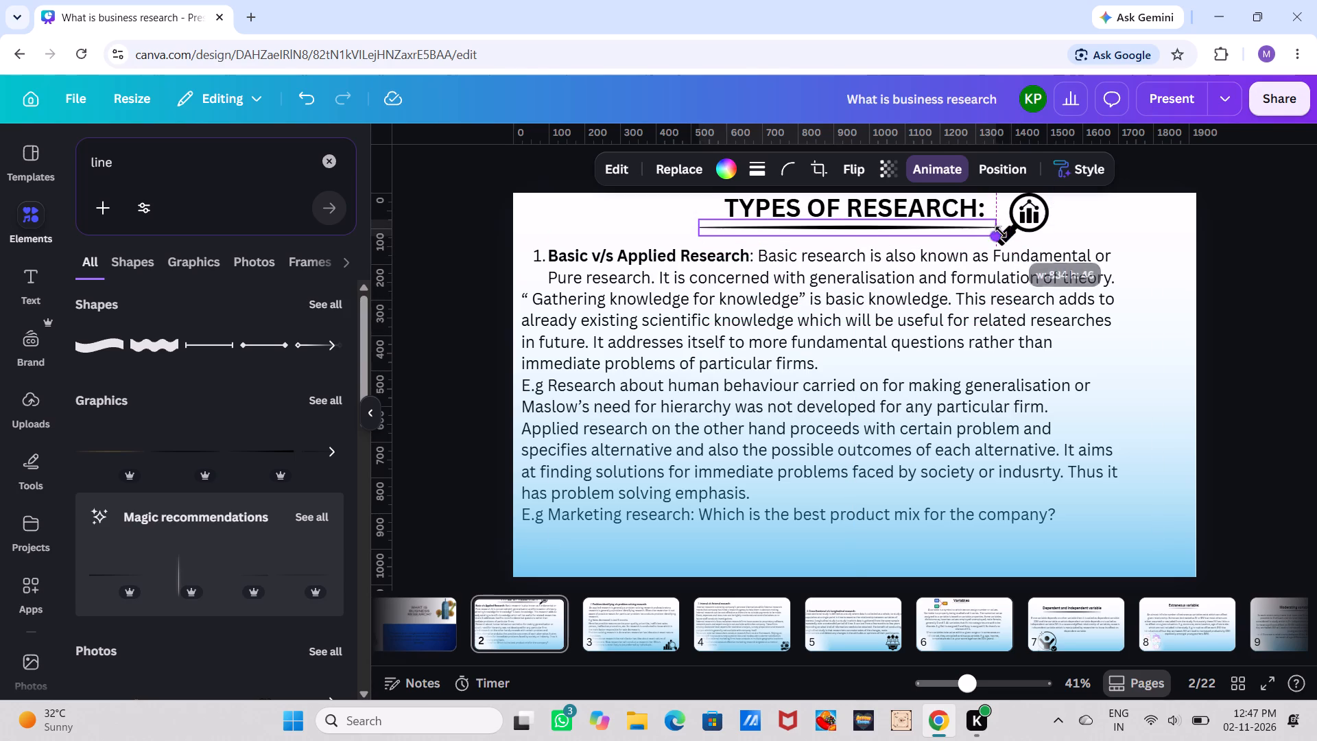
drag(1001, 232, 981, 237)
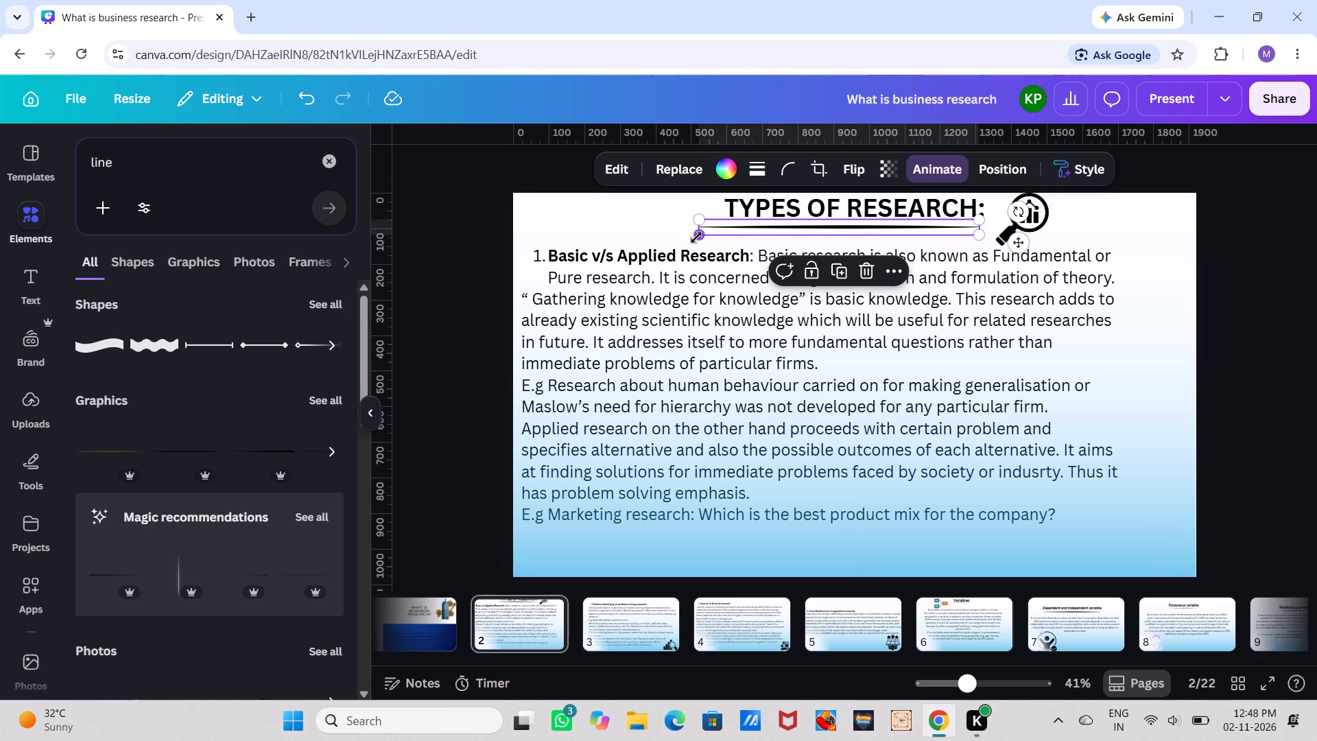
drag(696, 237, 728, 238)
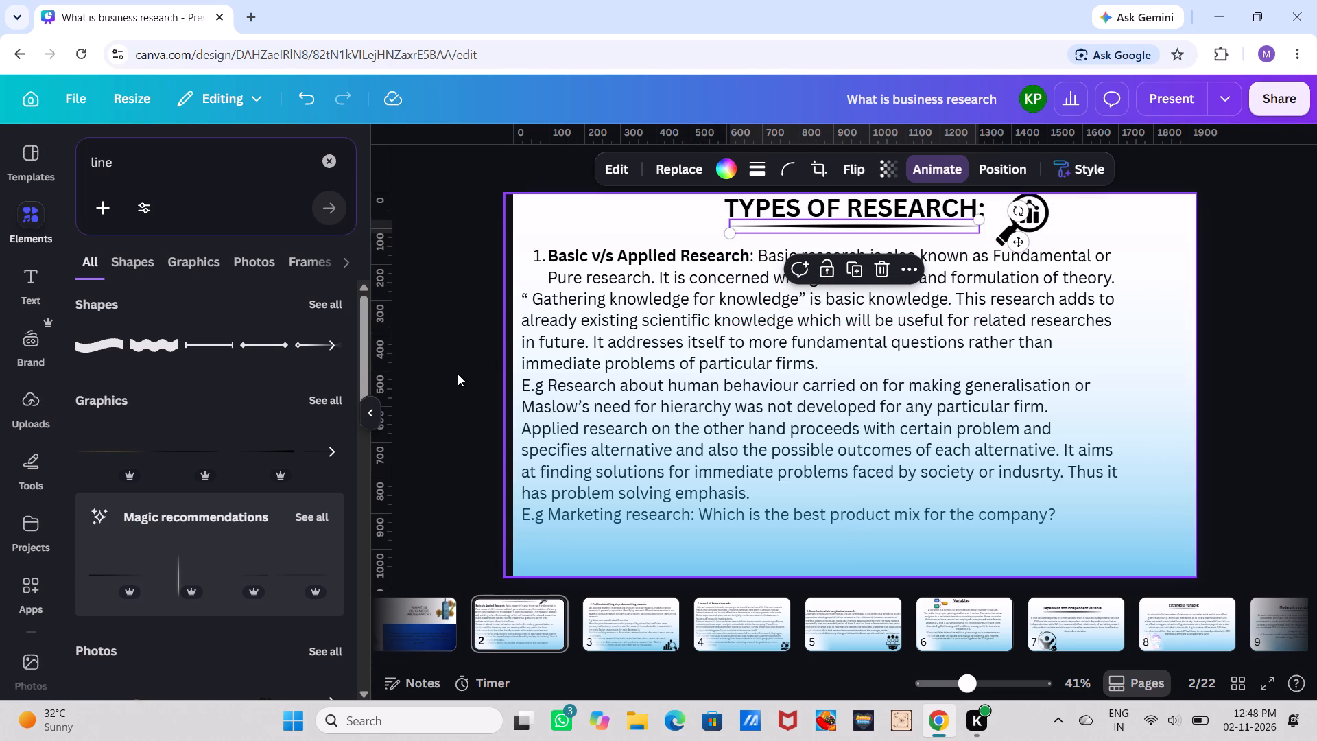
click(458, 374)
Review the pages from page 1 through page 18 for headings that still need an underline.
key(Left)
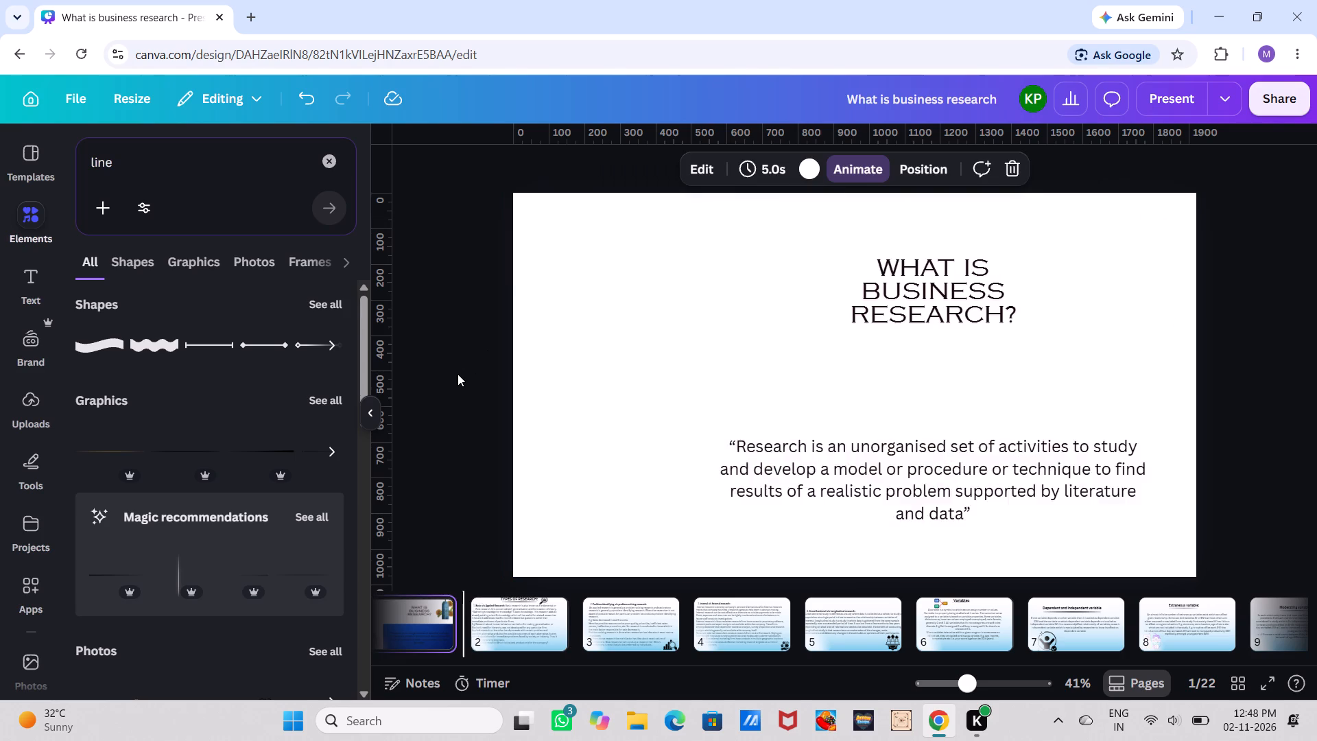
key(Right)
key(Right)
key(Right)
key(Right)
key(Right)
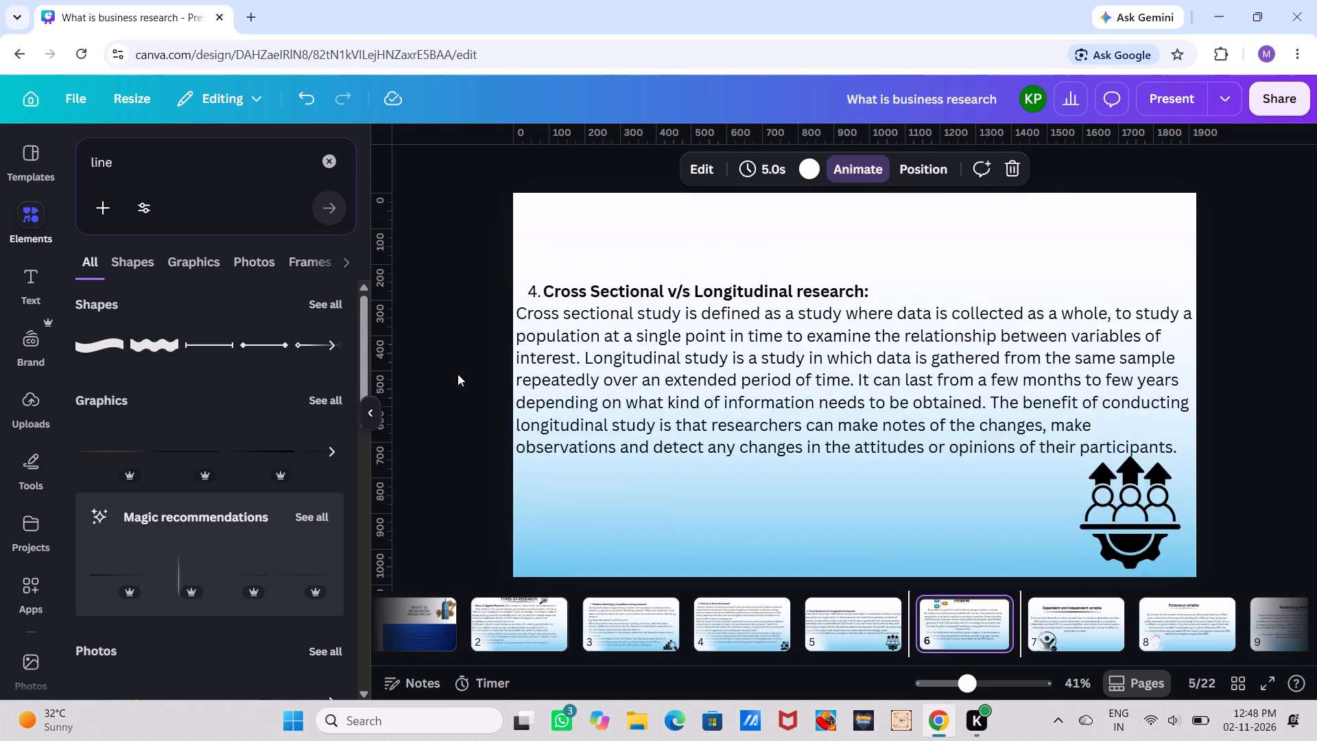
key(Right)
key(Right)
key(Right)
key(Right)
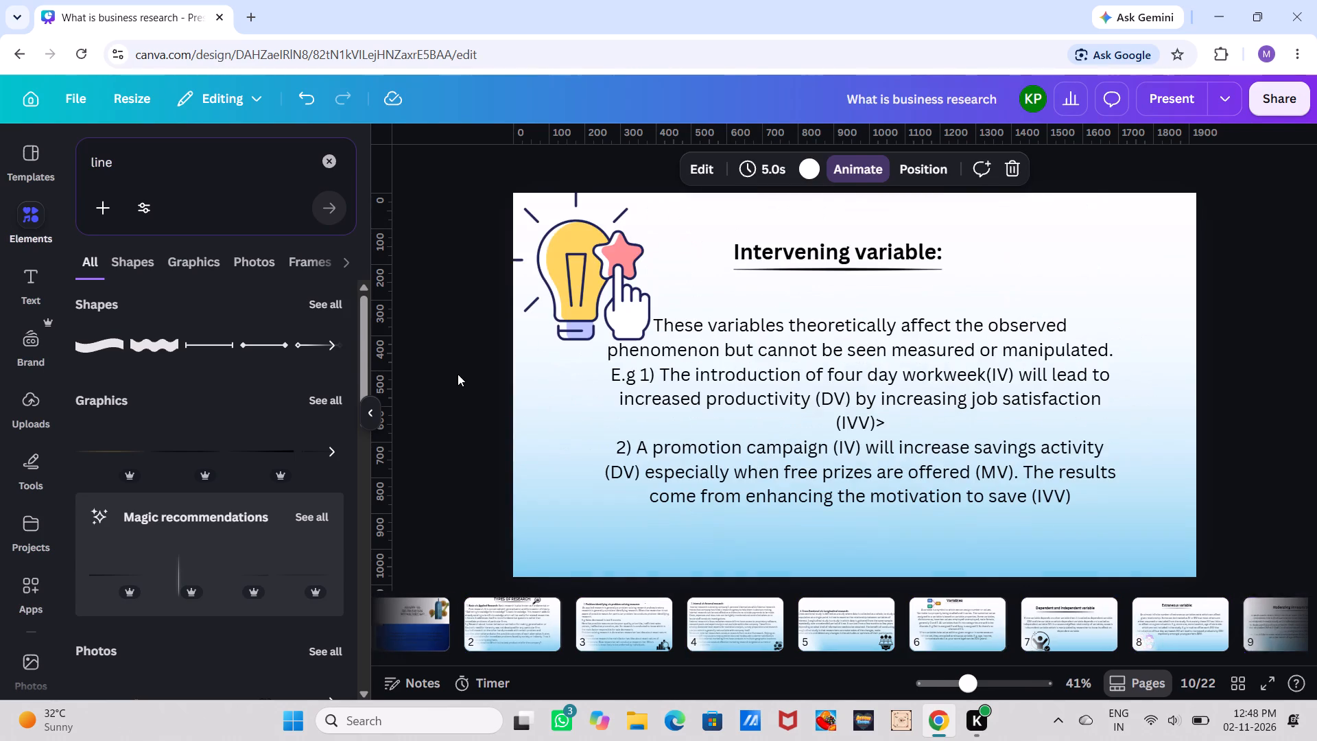
key(Right)
key(Right)
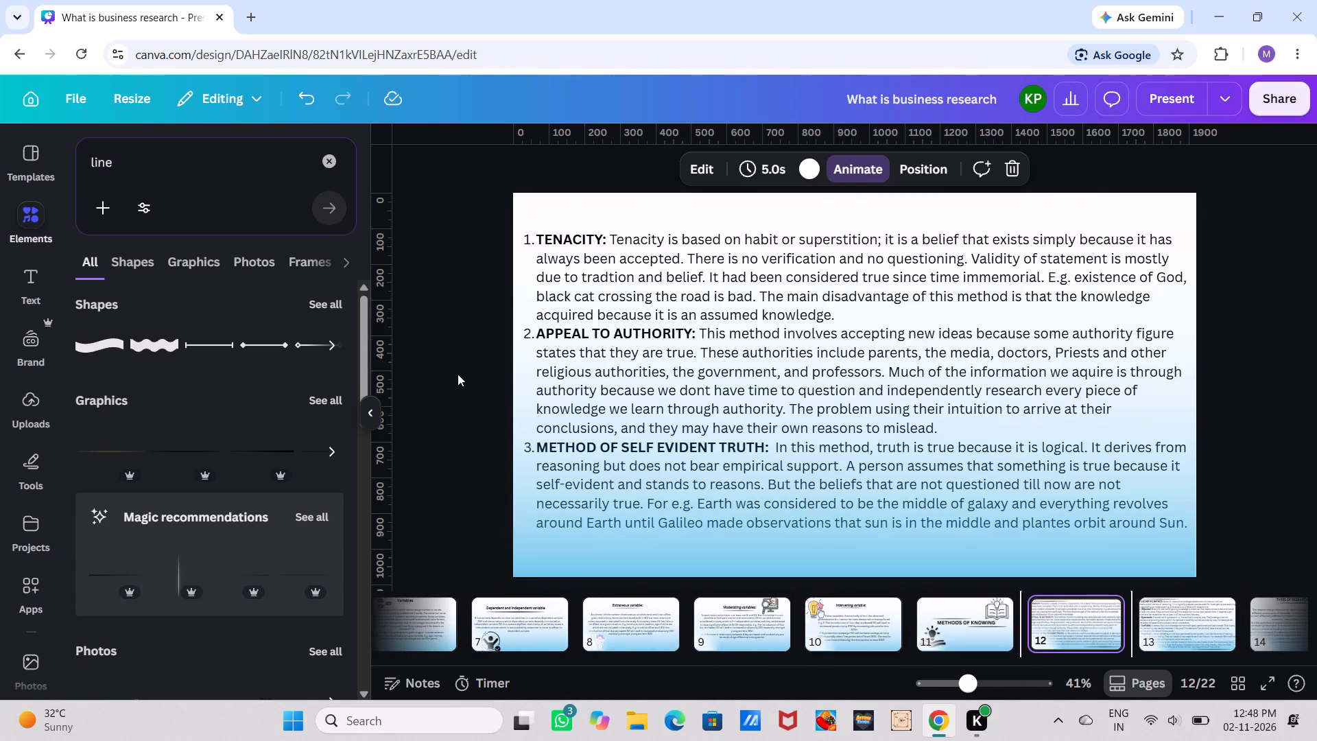
key(Right)
key(Right)
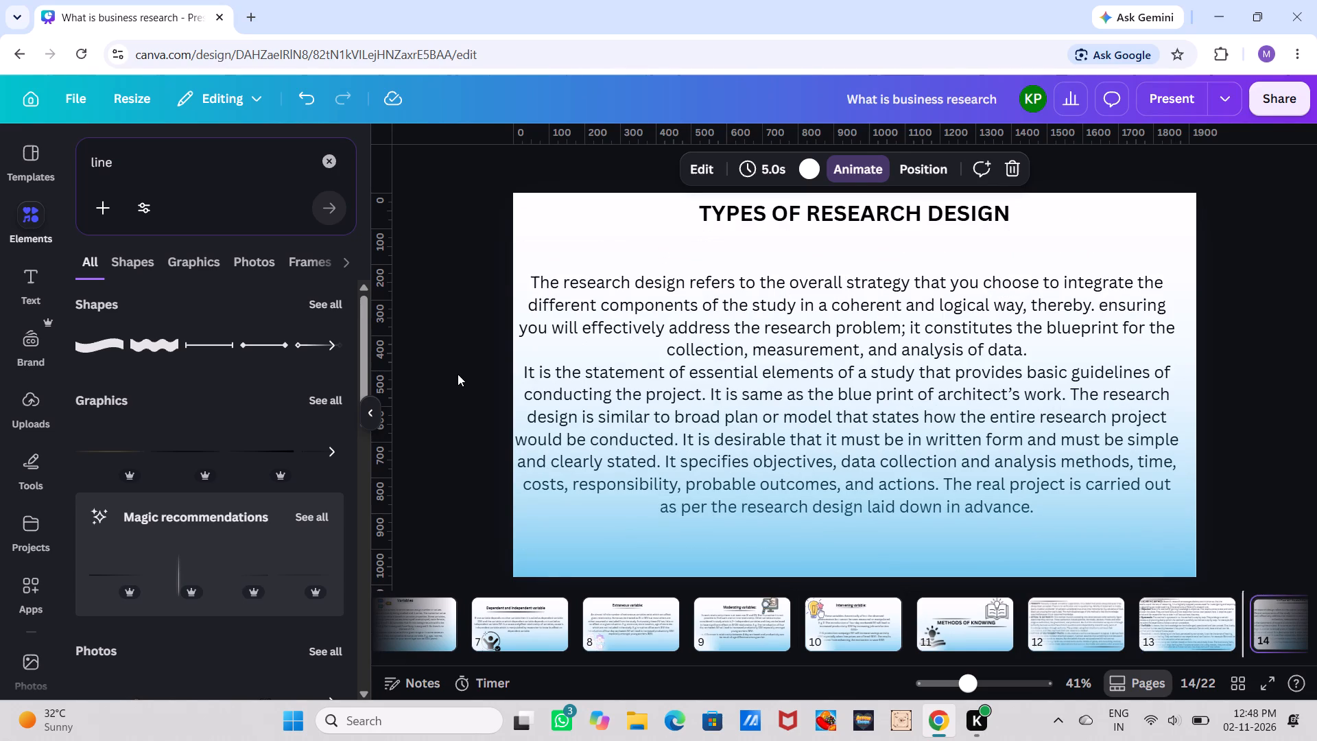
key(Right)
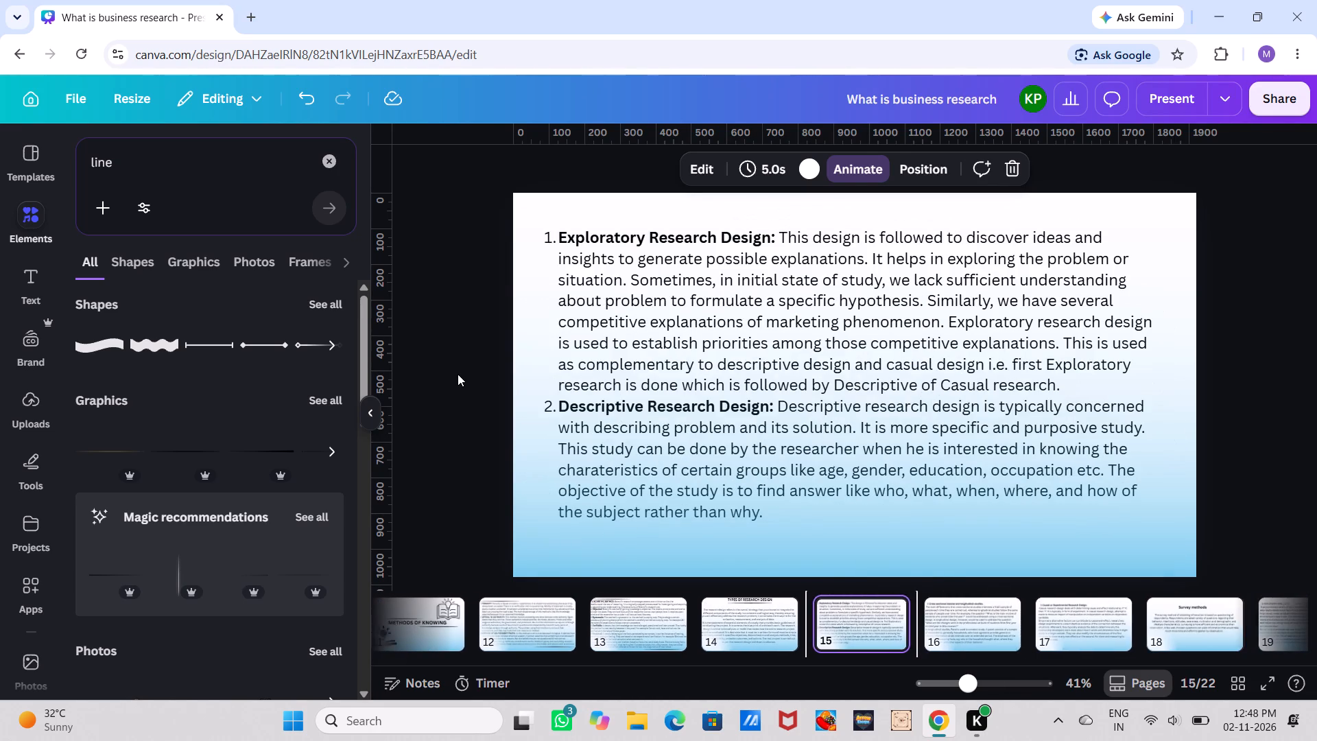
key(Right)
key(Right)
key(Right)
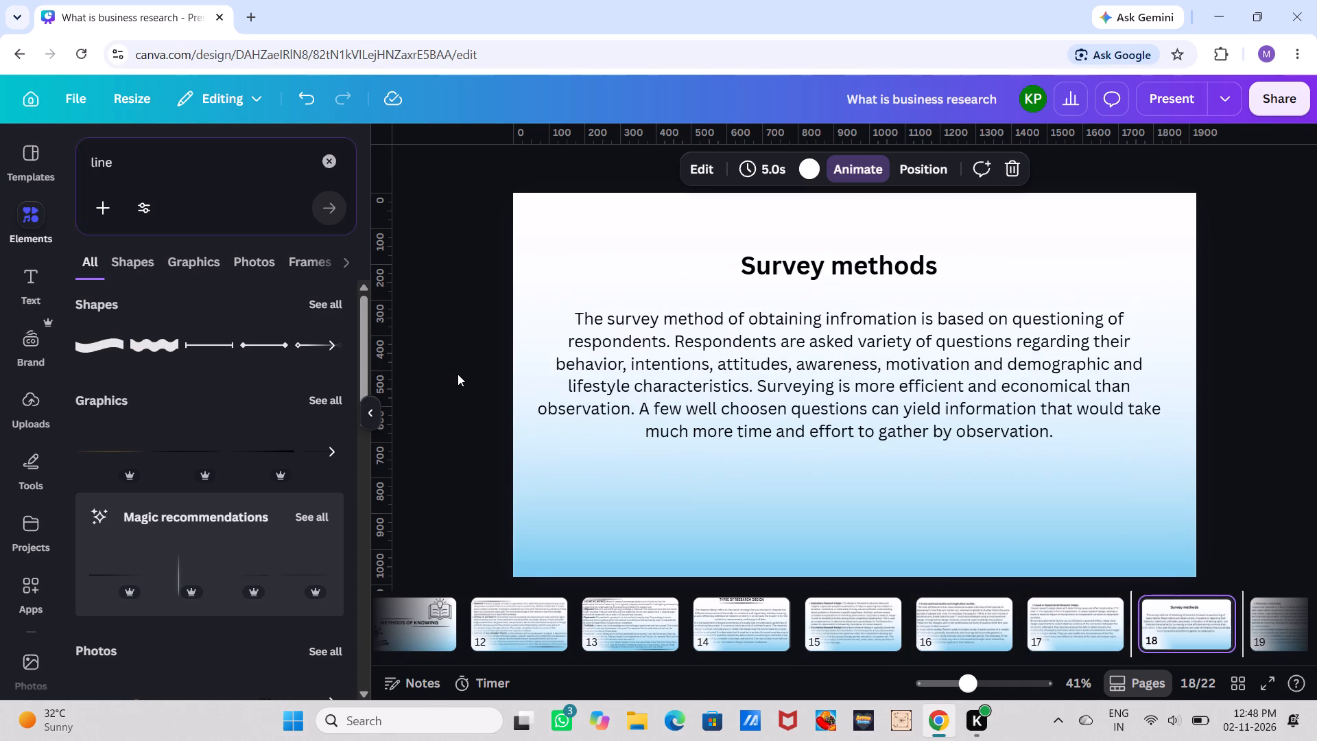
Underline page 18's "Survey methods" heading with a tapered black line shortened to the heading's width and set just beneath it.
click(172, 450)
drag(785, 380, 788, 288)
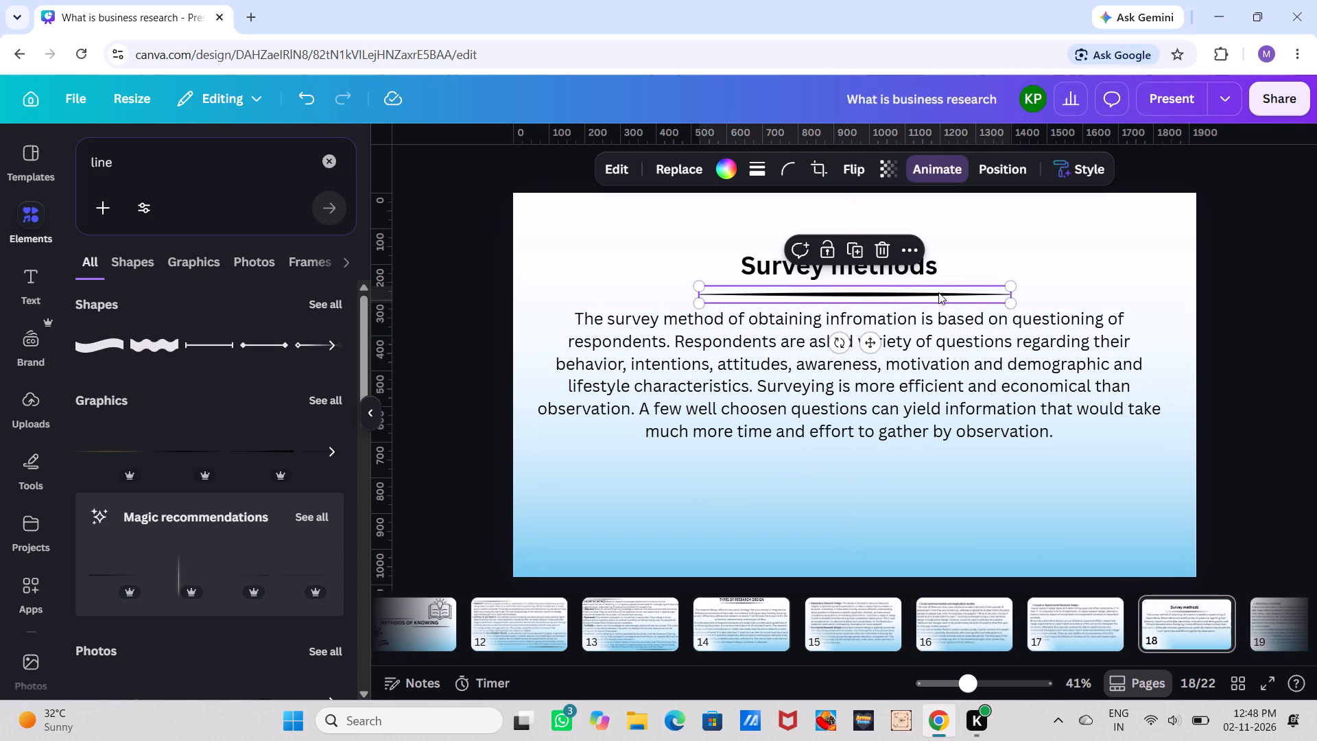
drag(1010, 296, 942, 293)
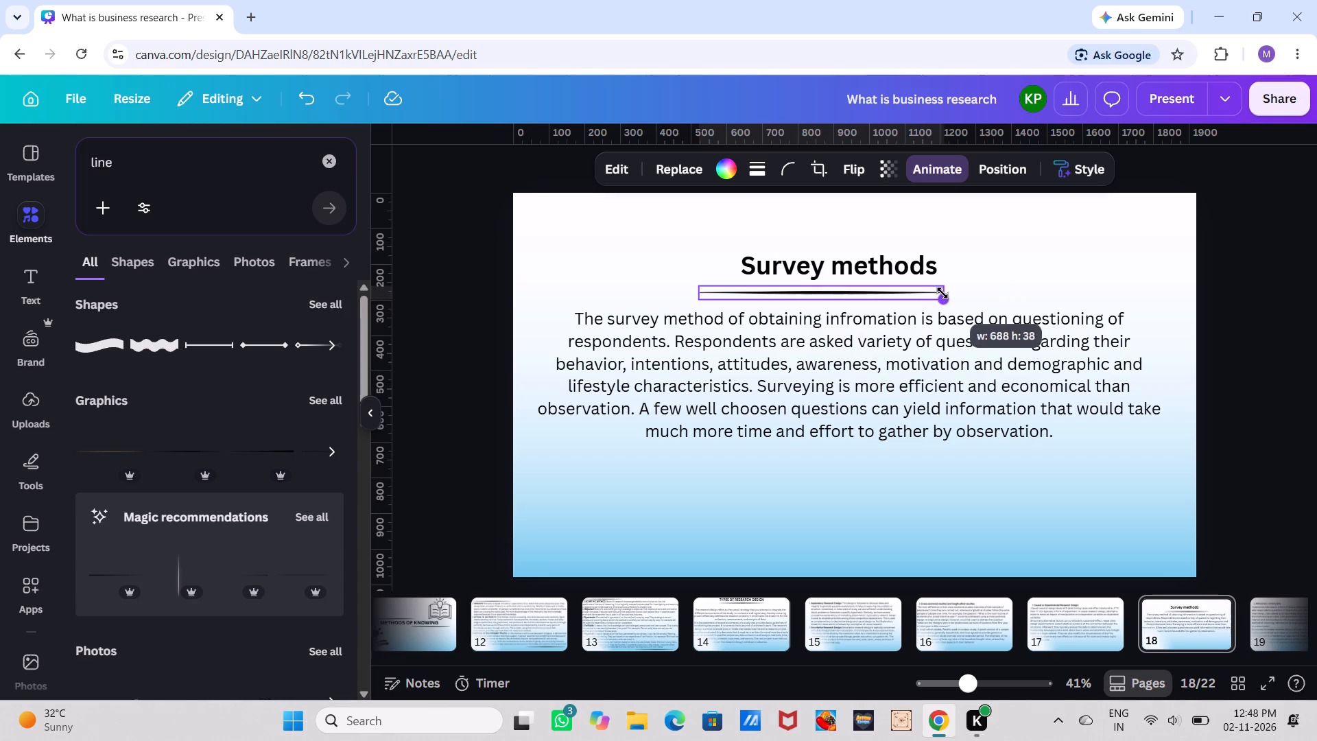
drag(942, 293, 941, 292)
drag(702, 298, 741, 289)
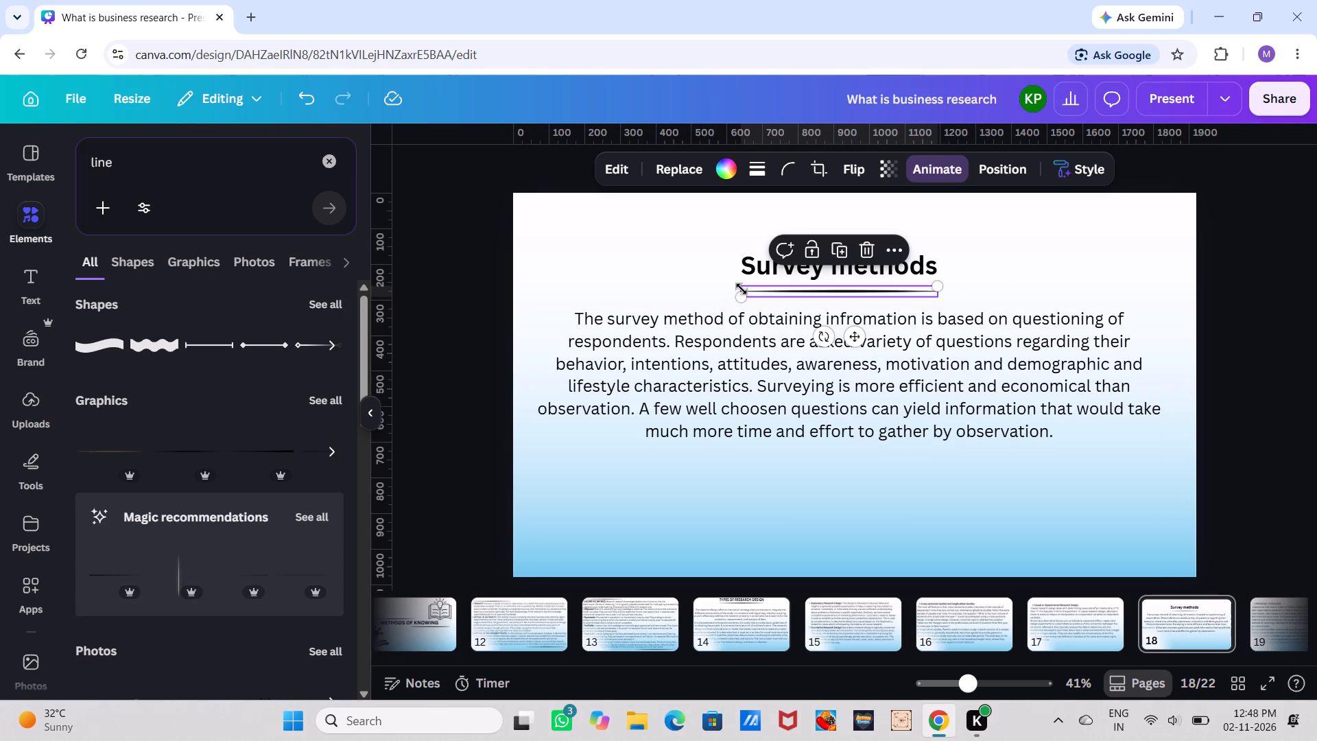
key(Right)
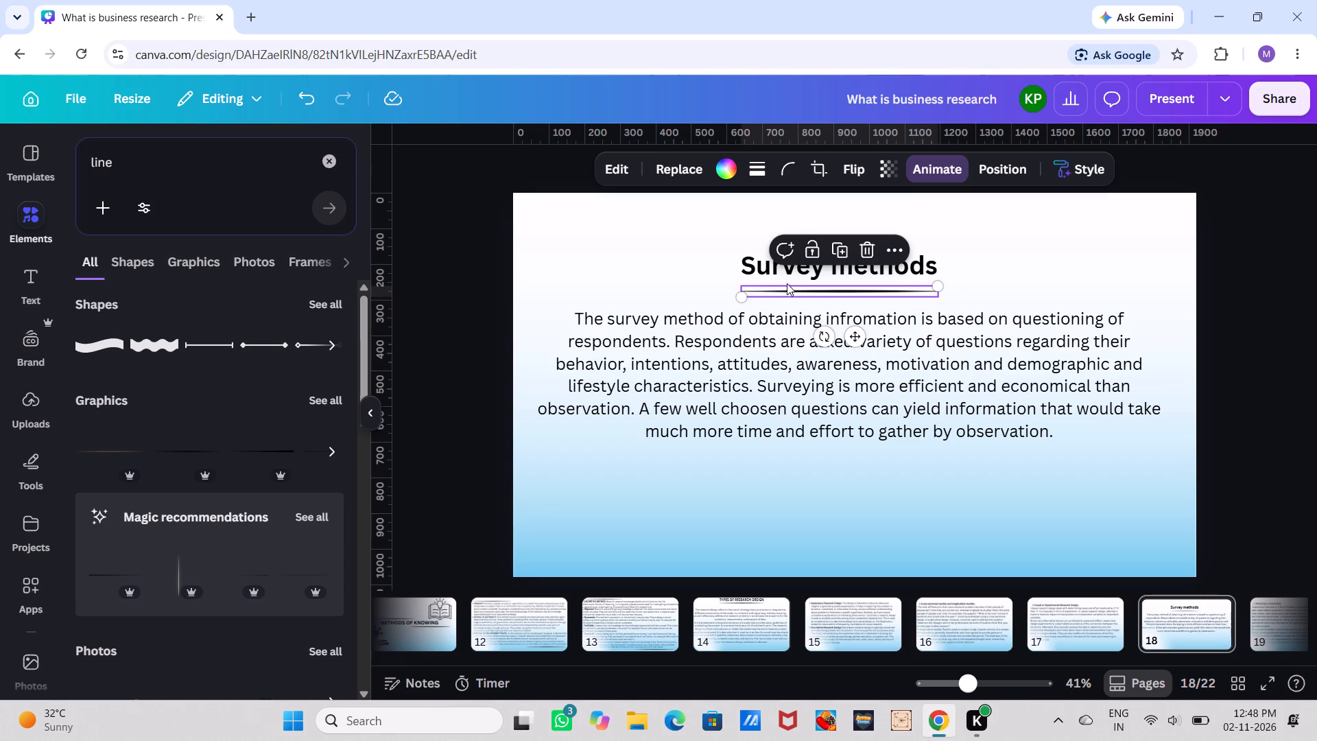
click(816, 294)
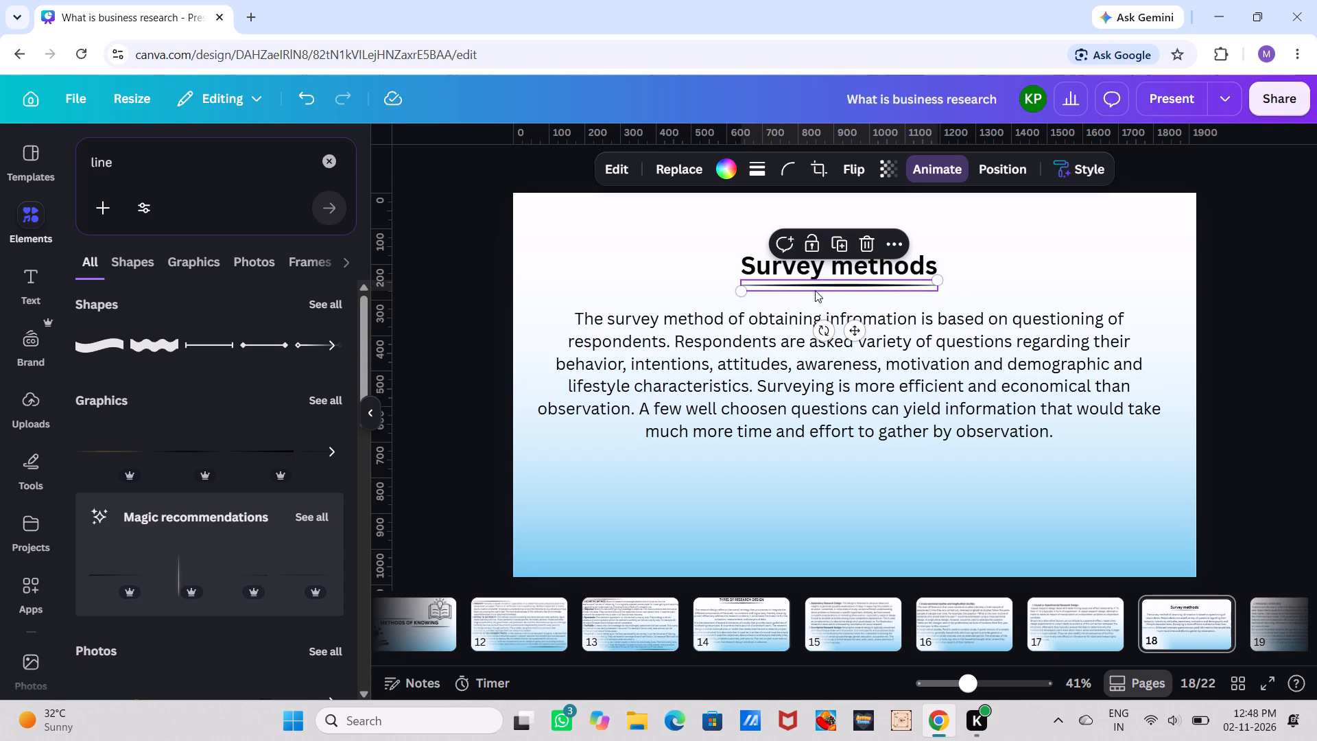
click(486, 365)
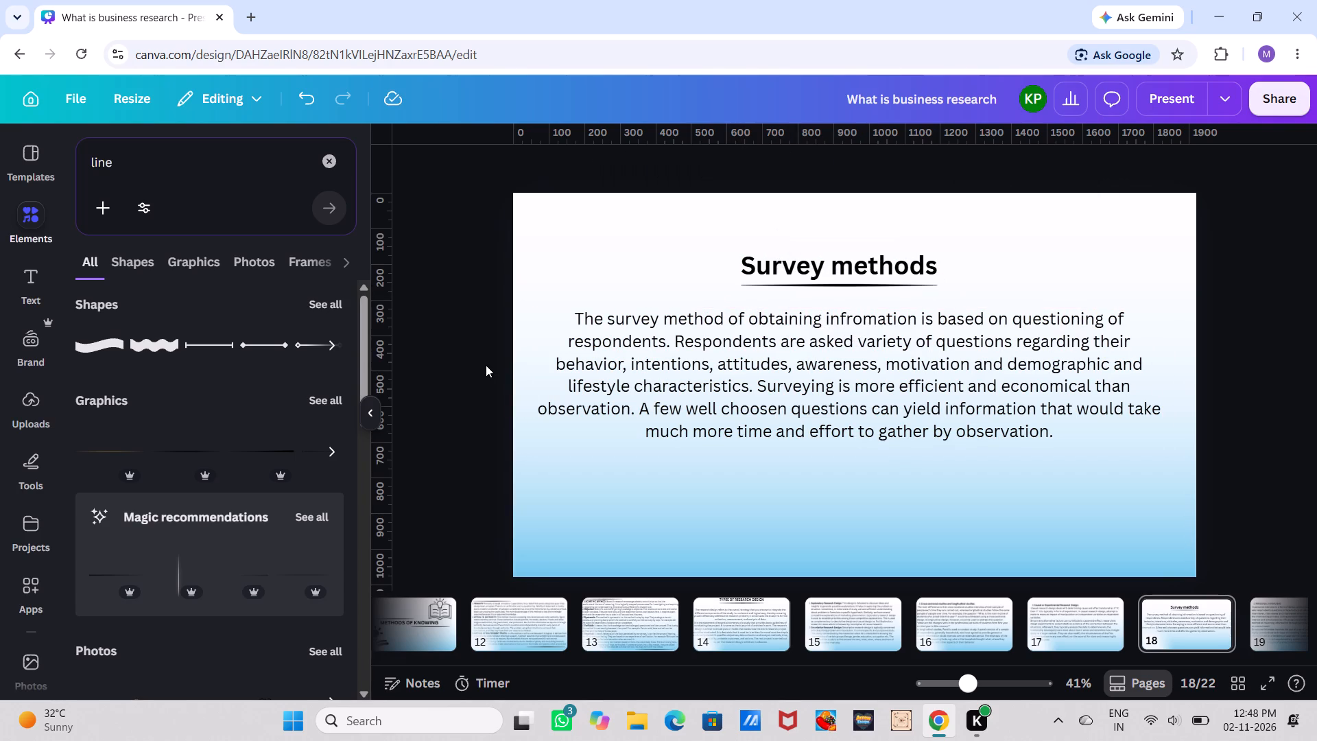
Review pages 19 through 22 for headings that still need an underline.
key(Right)
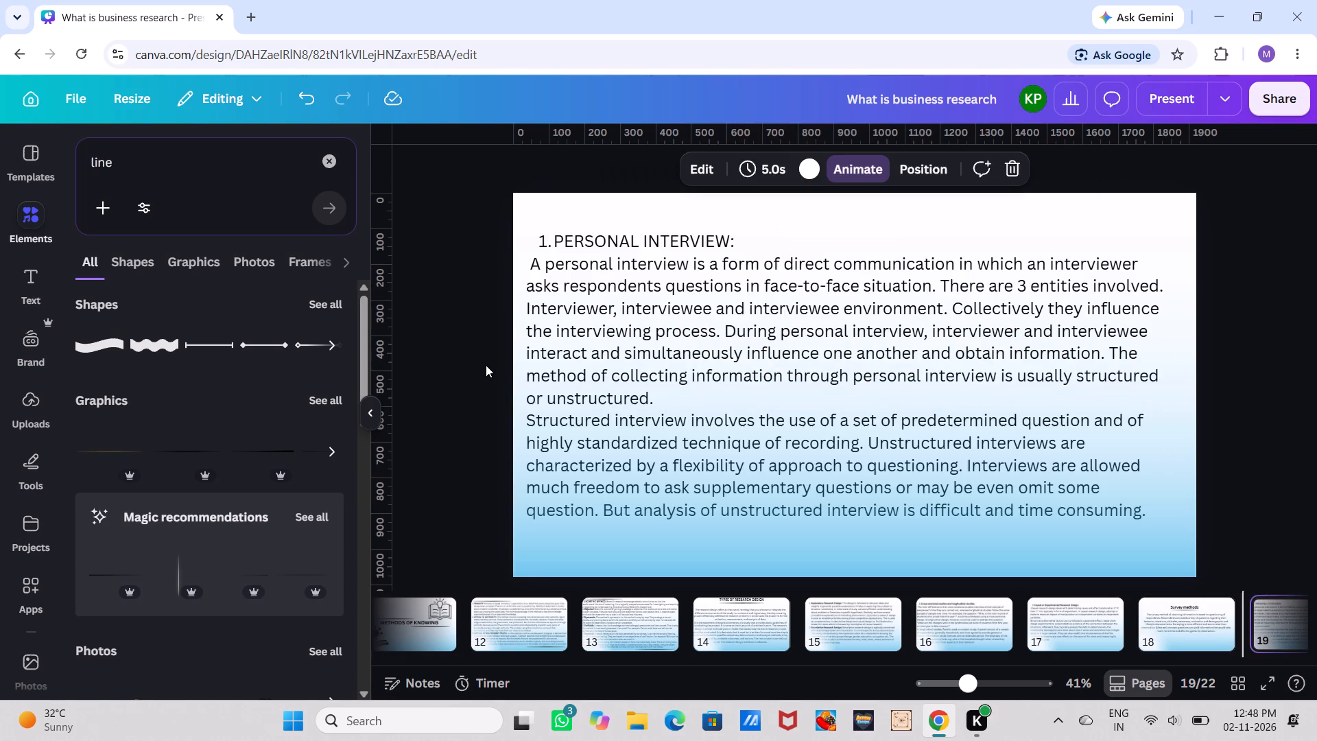
key(Right)
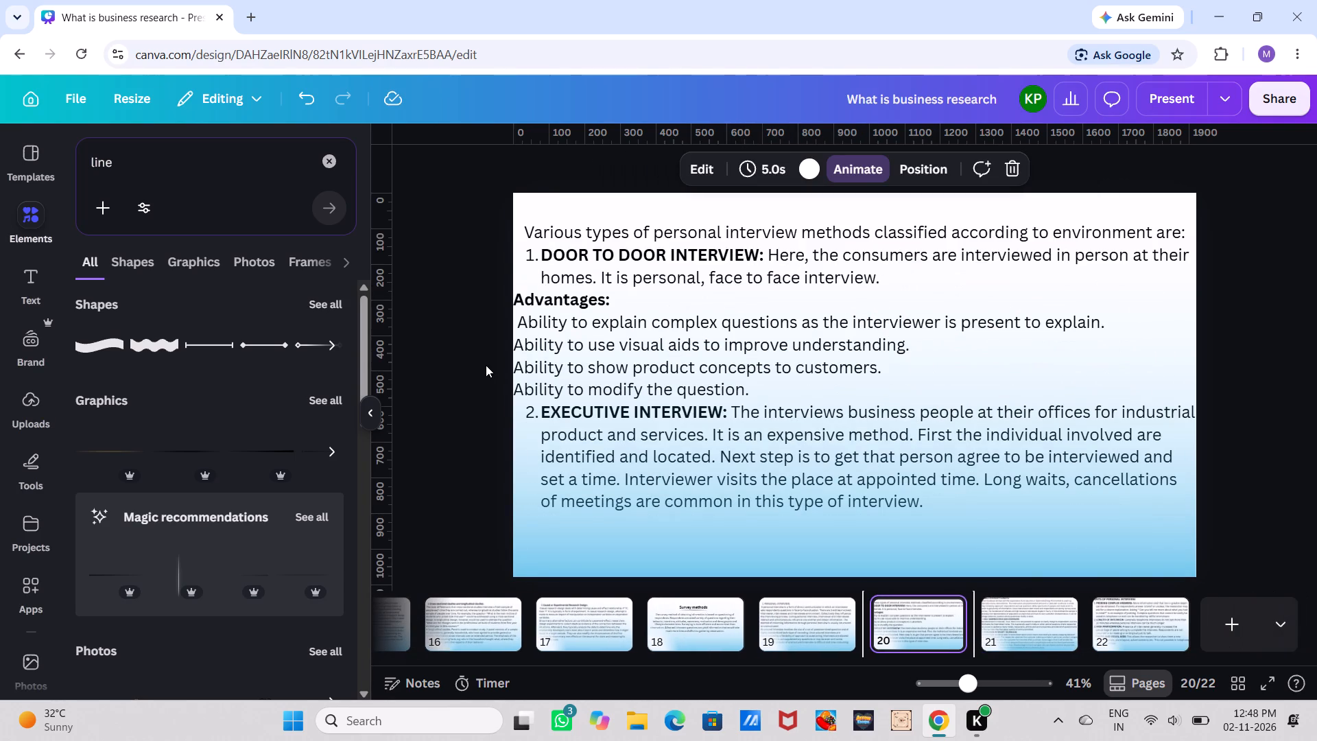
key(Right)
key(Right)
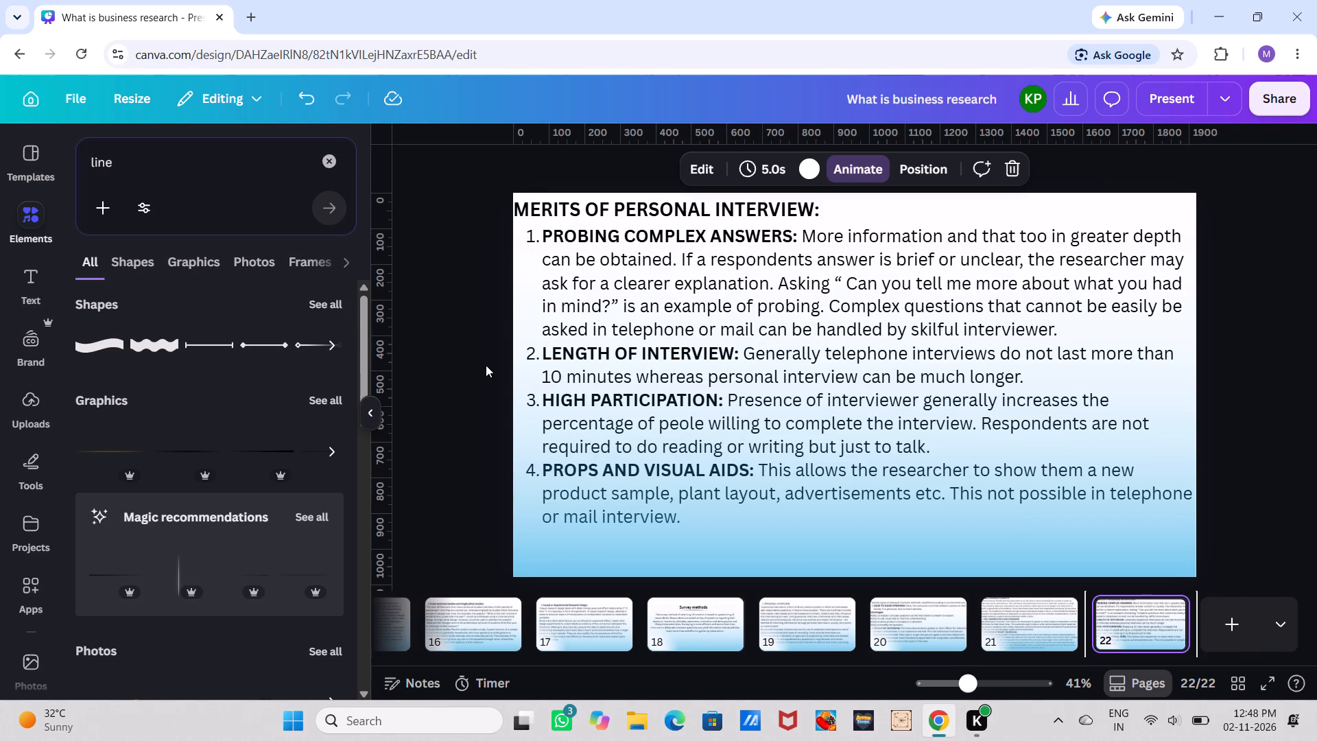